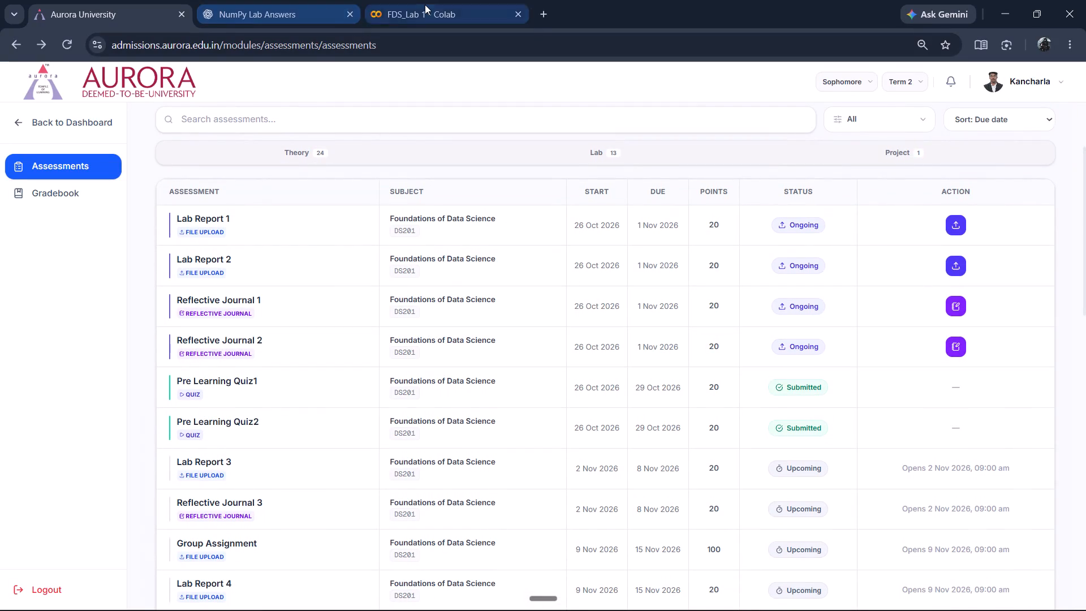
click(425, 5)
click(170, 0)
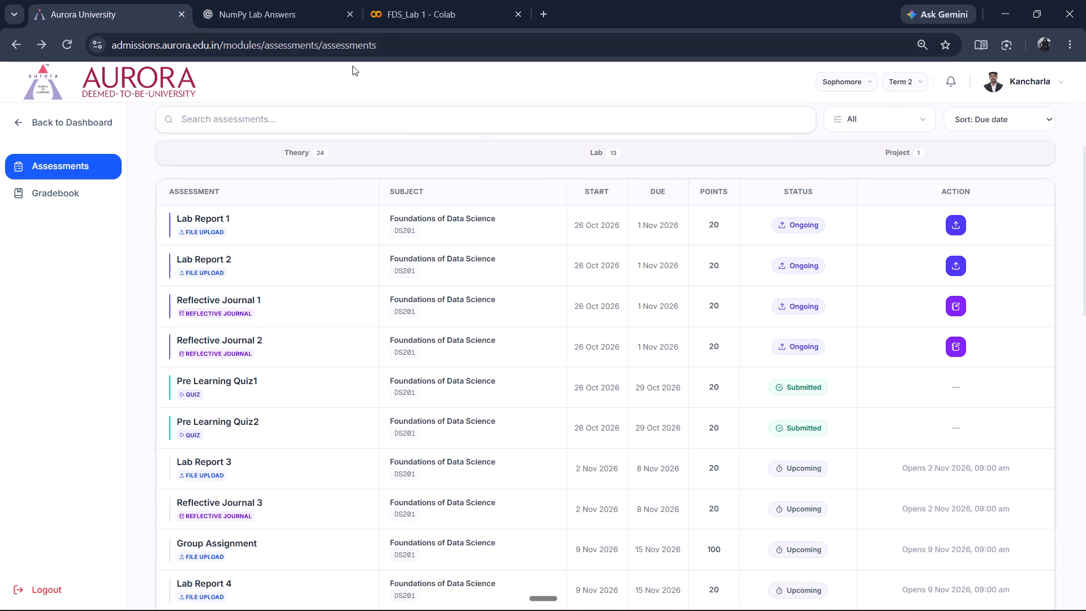
click(219, 0)
click(443, 0)
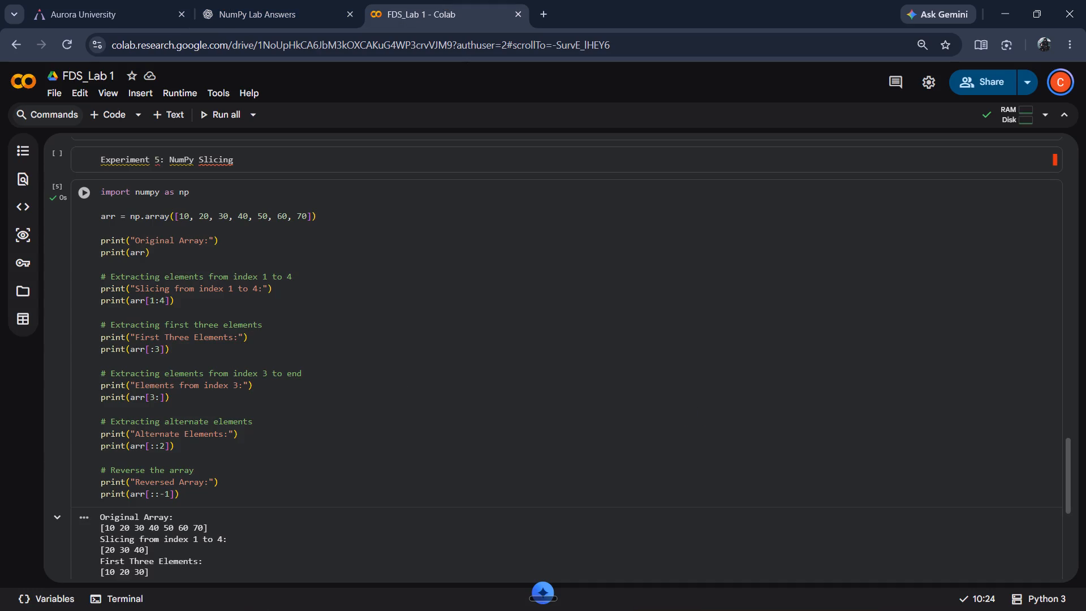
scroll(439, 328, up, 1)
scroll(439, 326, down, 1)
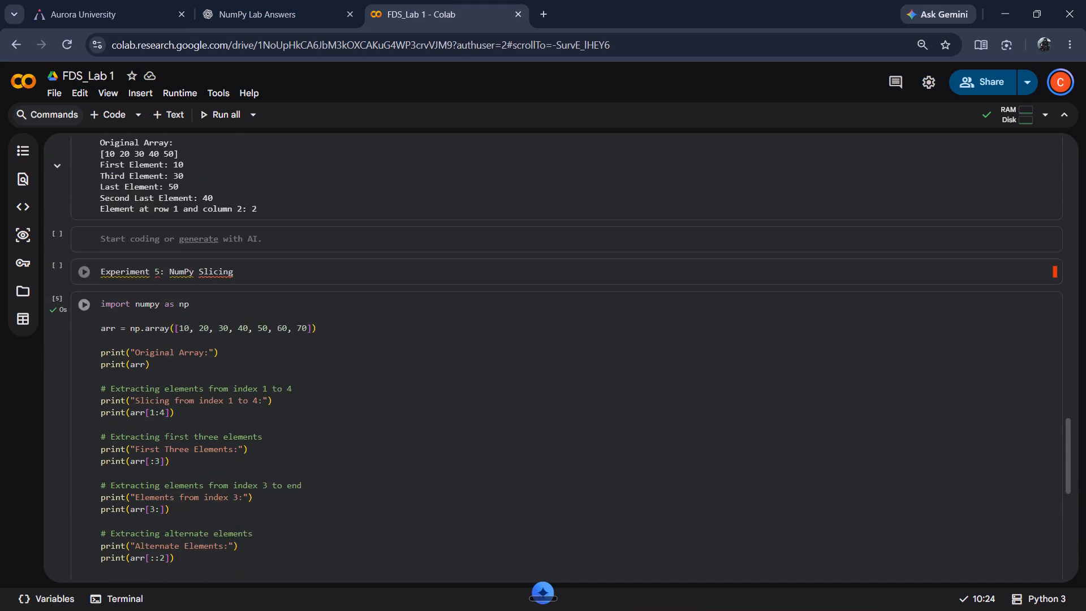
scroll(439, 326, down, 2)
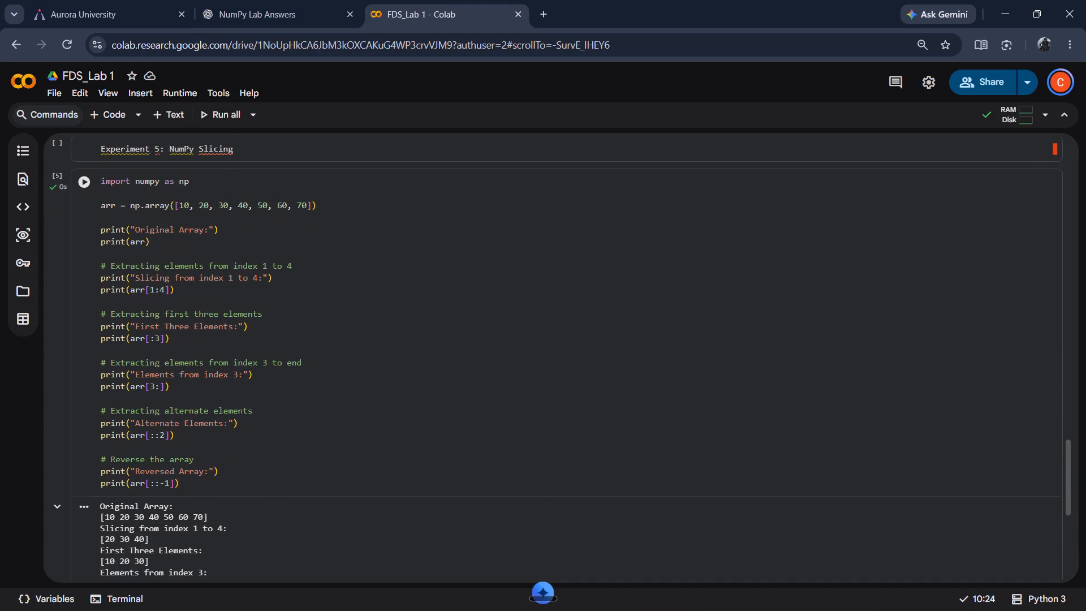
scroll(439, 326, down, 1)
key(ctrl+minus)
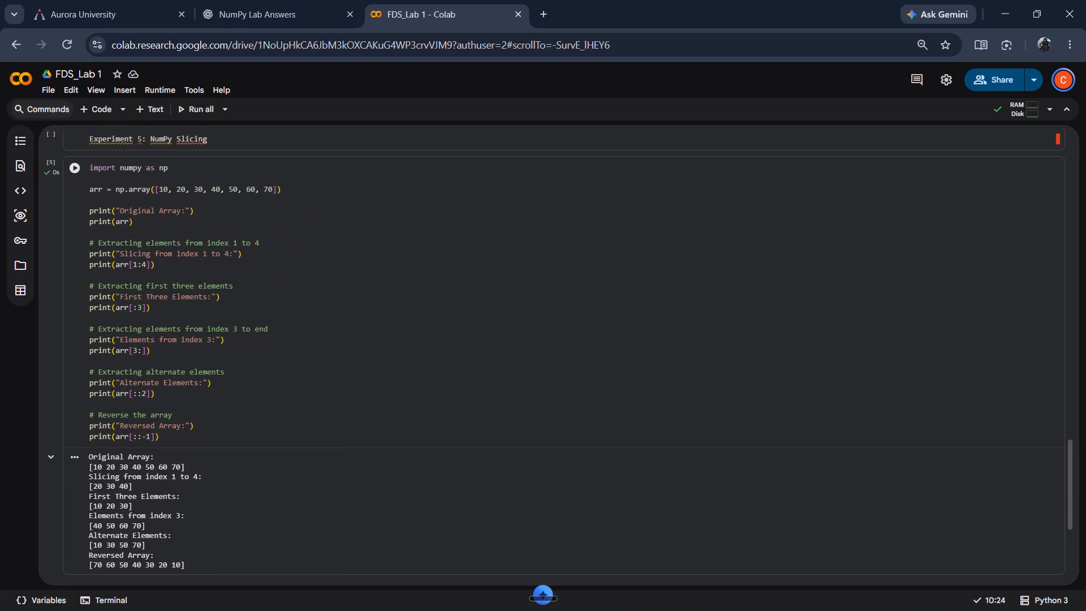
key(shift+super+s)
drag(0, 55, 466, 168)
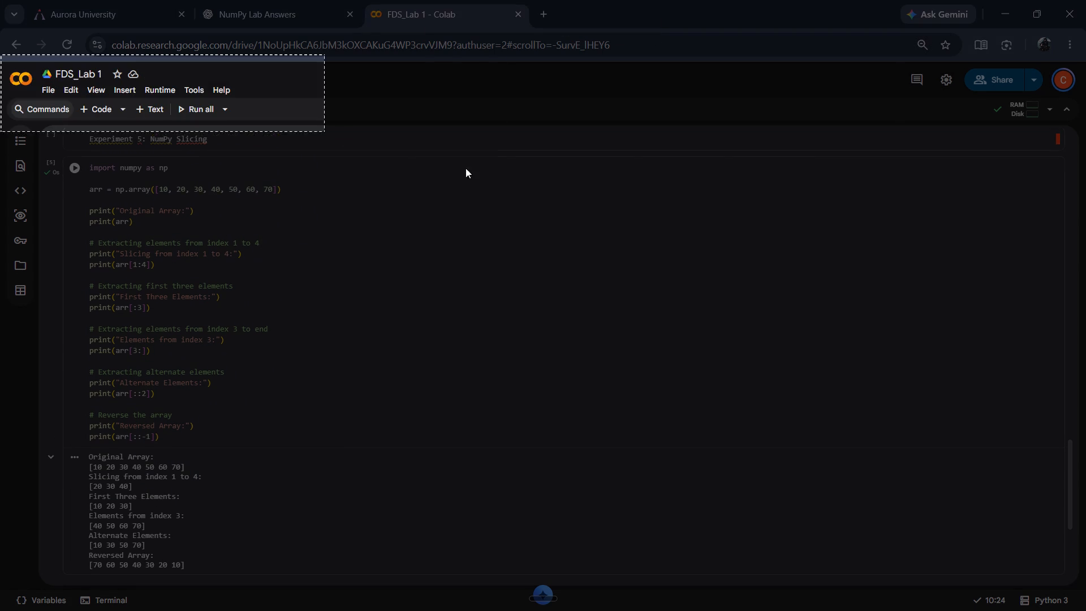
drag(466, 168, 817, 576)
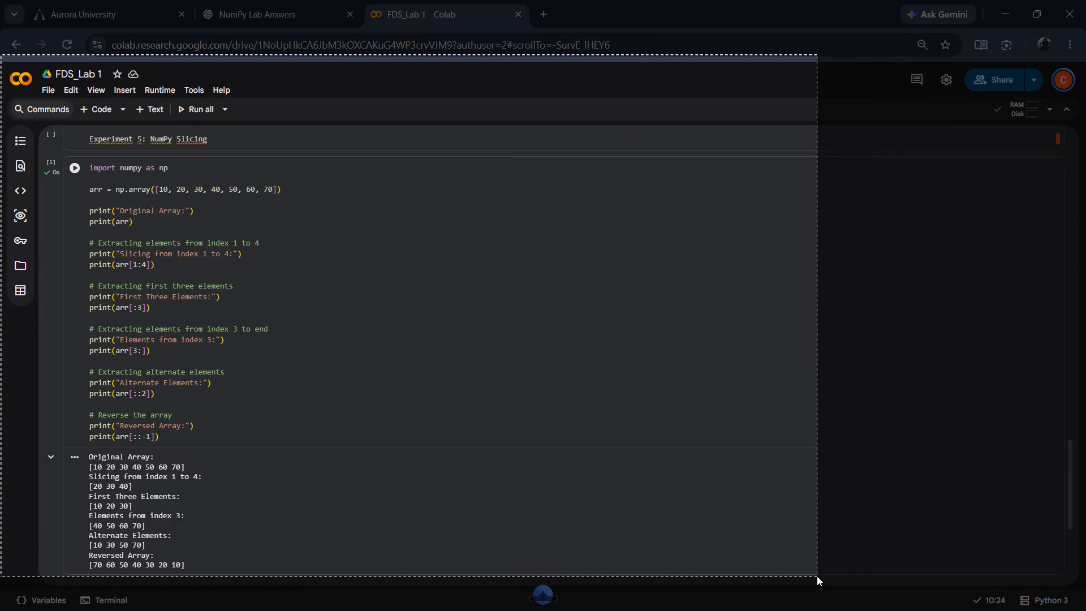
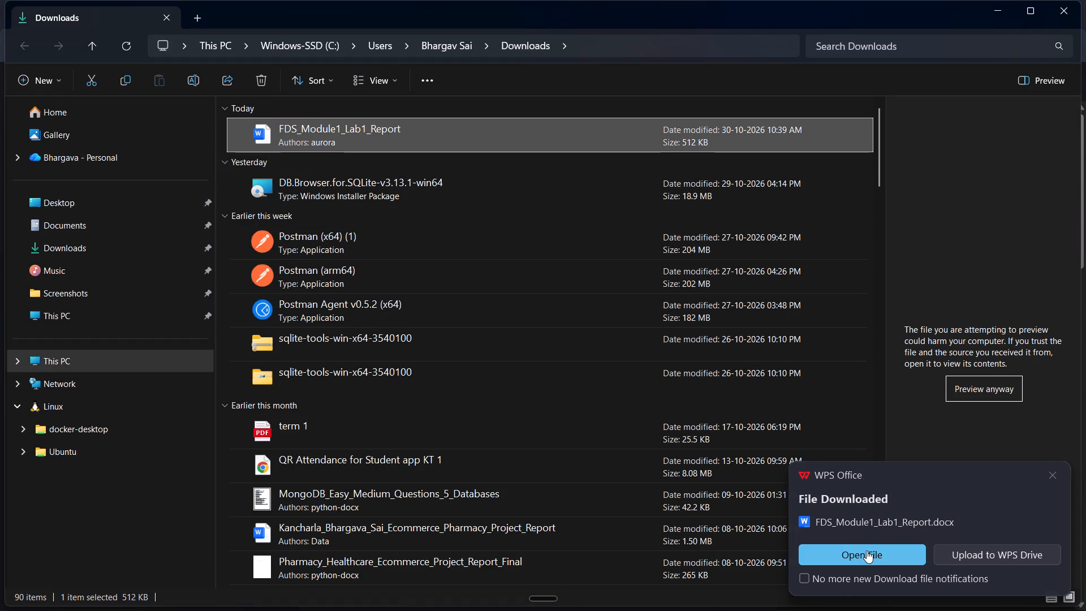
double_click(639, 145)
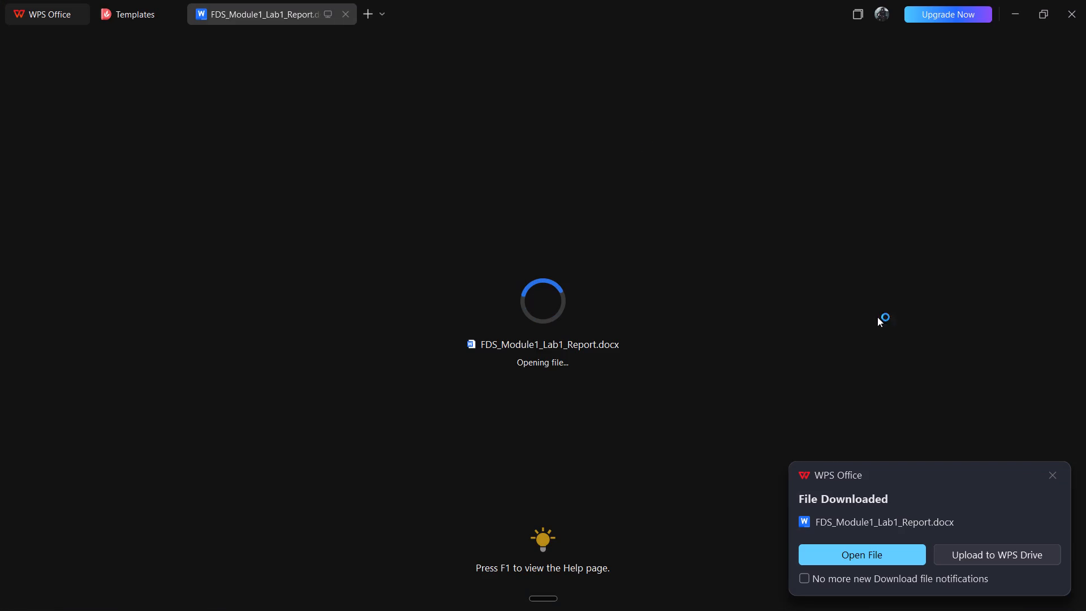
click(1053, 472)
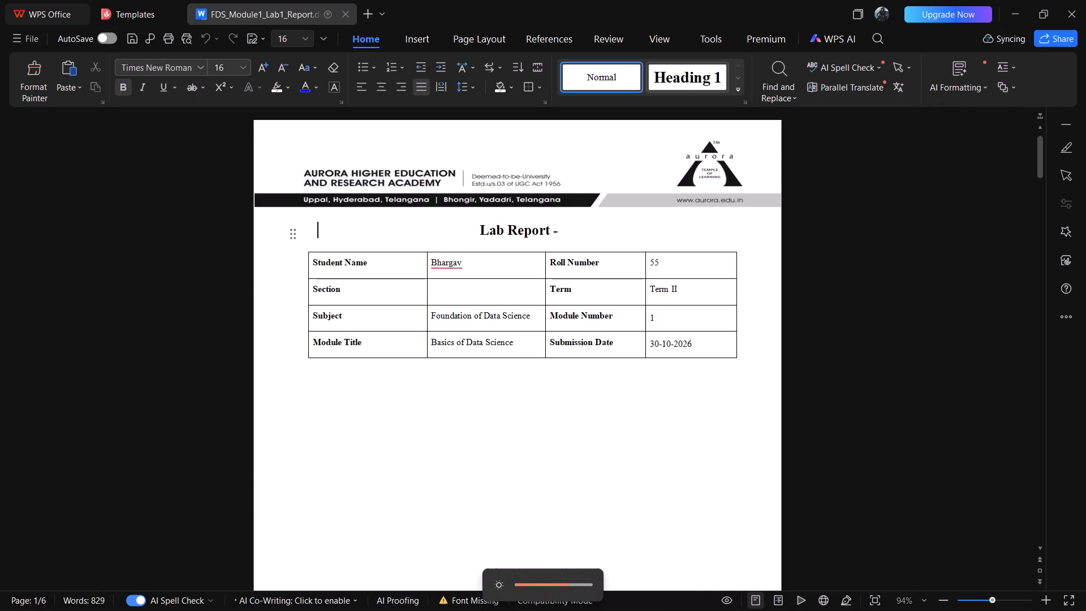
Check the cover page, the Module 1 – Lab 1 heading with its notebook link, and the Experiment 1 section in the opened report.
scroll(595, 213, down, 5)
scroll(595, 213, up, 7)
scroll(595, 213, right, 1)
scroll(595, 213, up, 1)
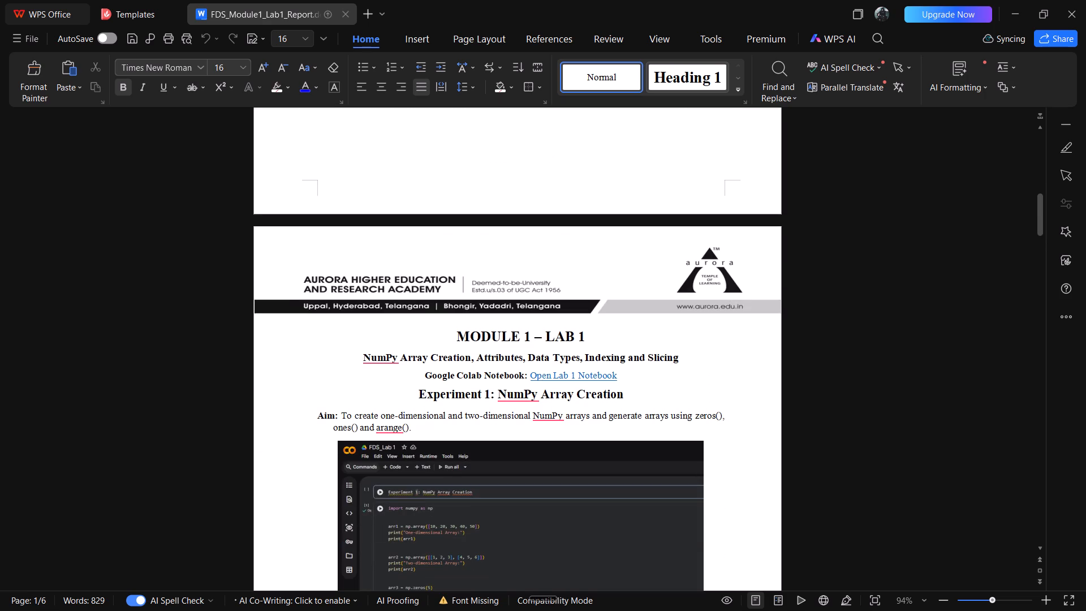
scroll(595, 213, up, 2)
scroll(595, 213, right, 1)
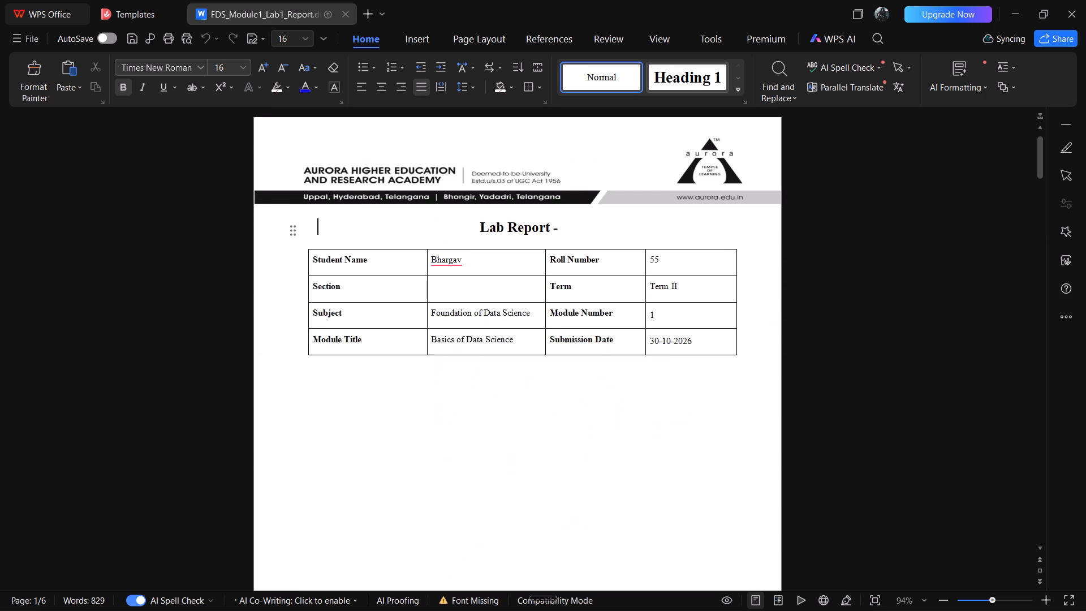
scroll(595, 213, right, 1)
scroll(595, 213, down, 1)
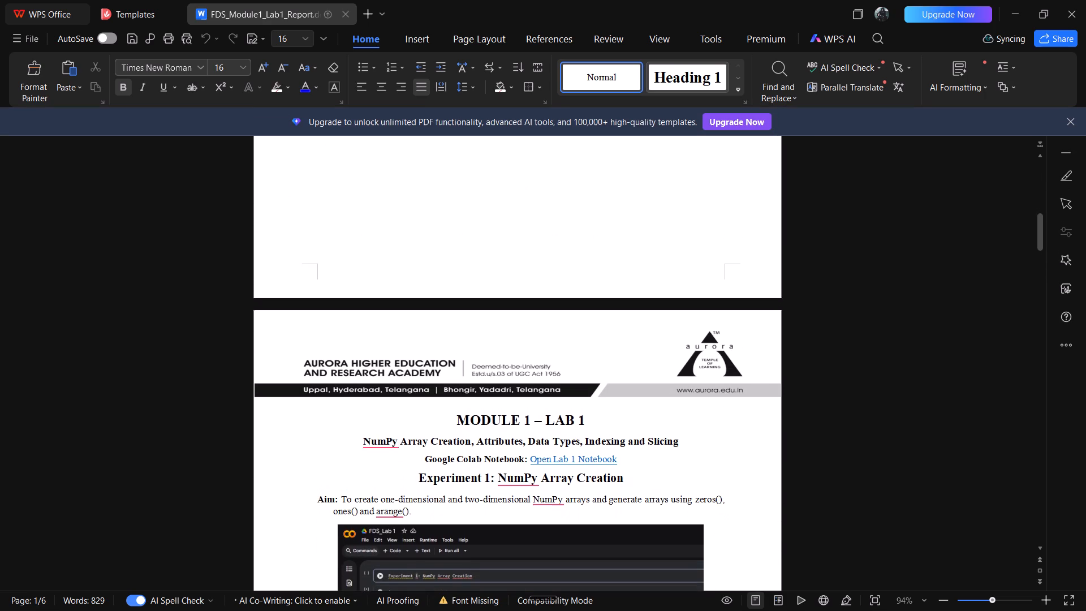
scroll(595, 213, down, 2)
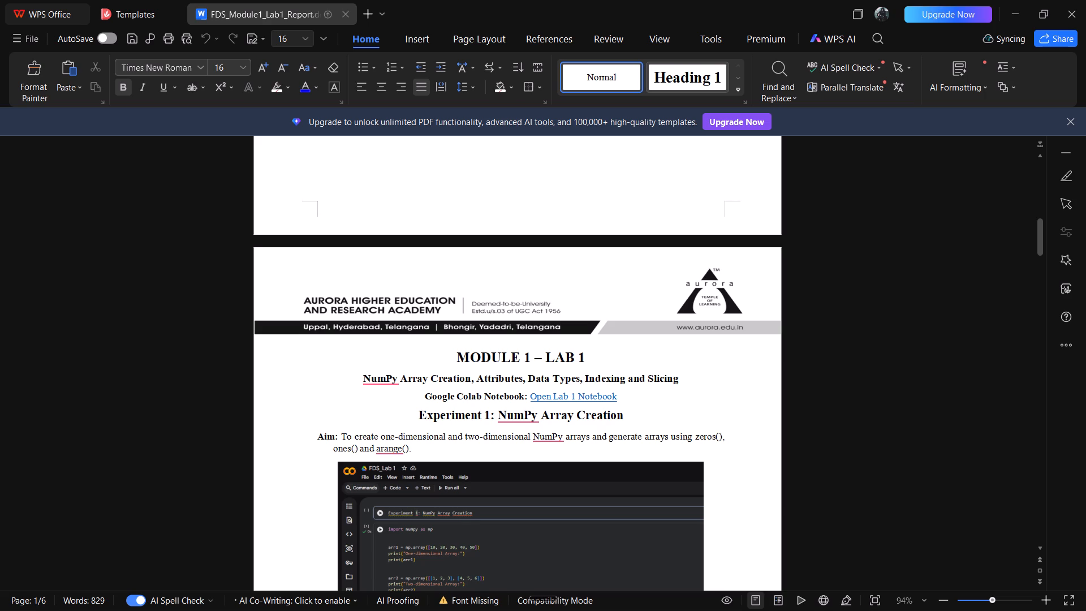
scroll(604, 397, down, 1)
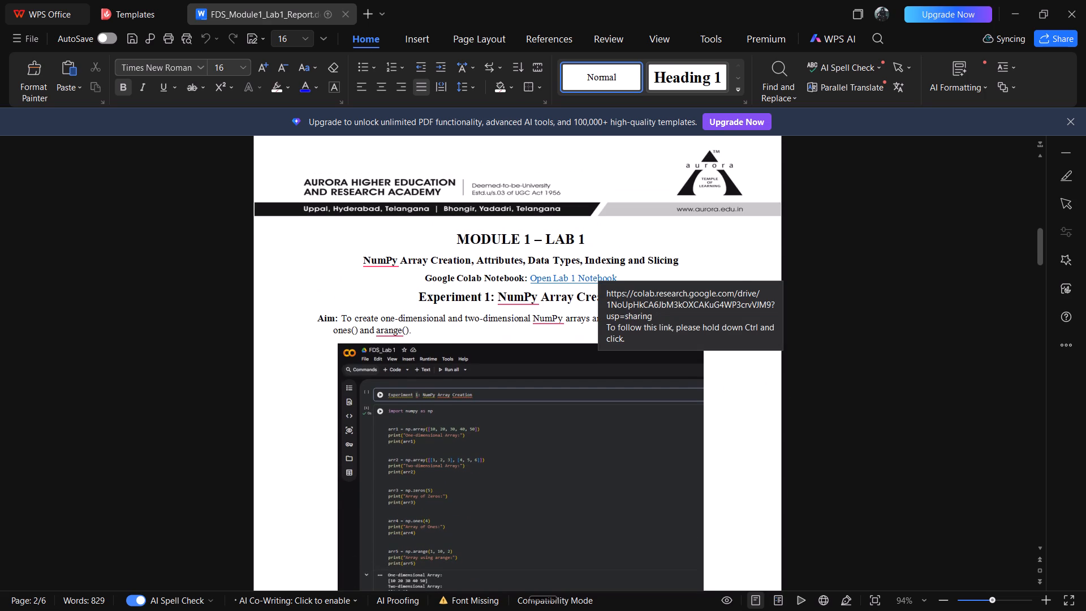
scroll(598, 280, down, 6)
scroll(598, 280, up, 2)
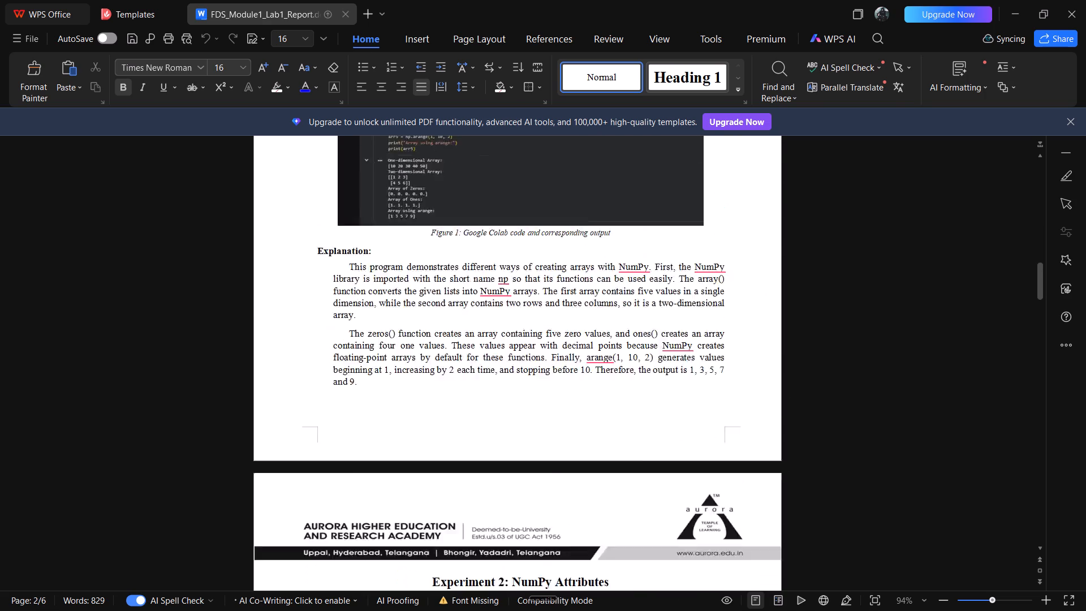
scroll(598, 280, up, 6)
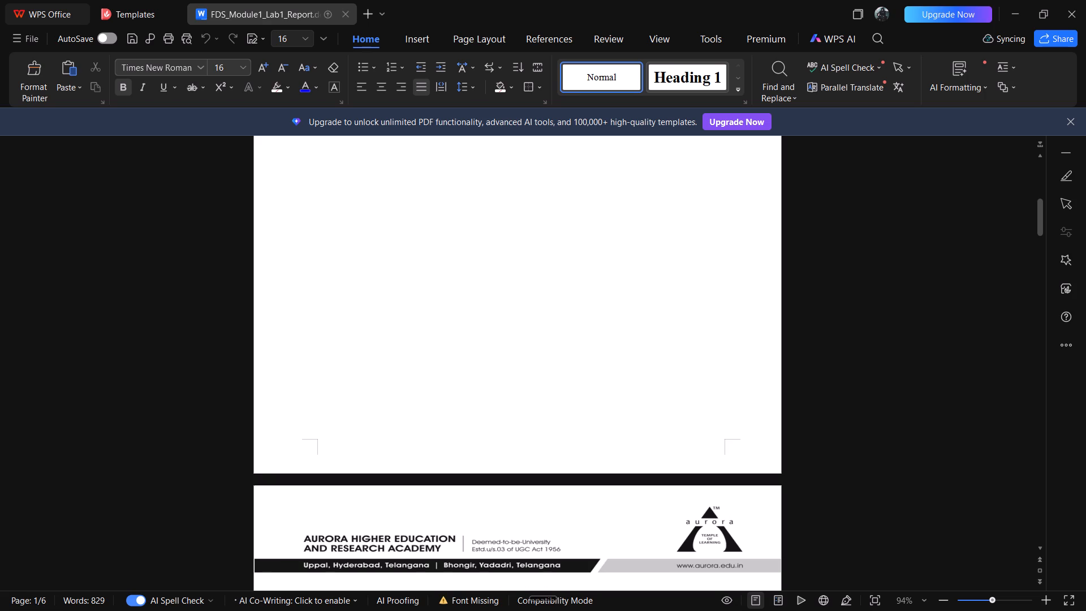
scroll(598, 280, right, 1)
scroll(598, 280, up, 2)
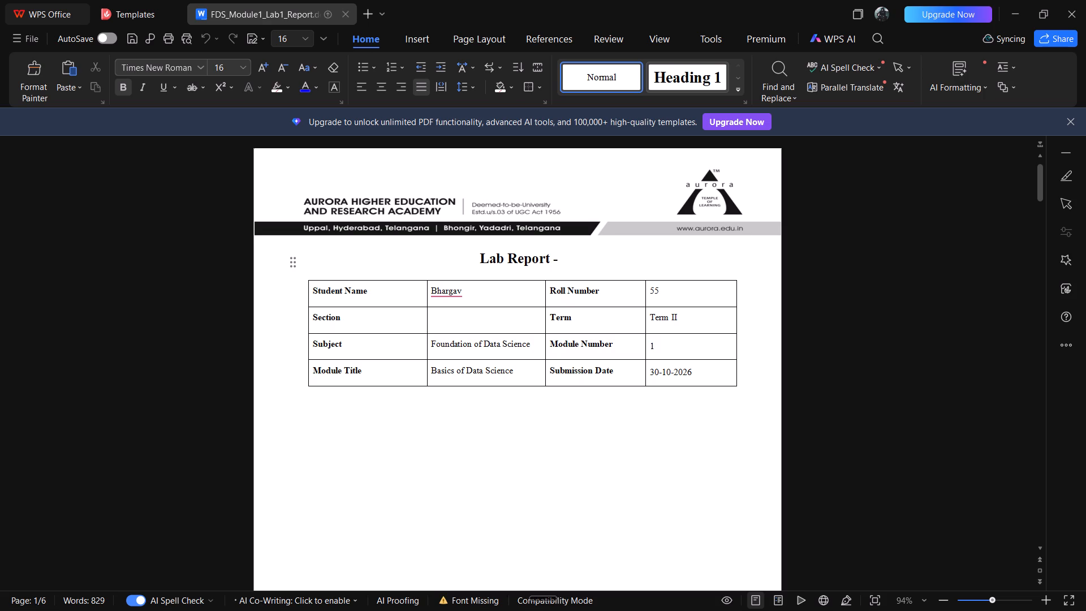
Review the whole report's layout and explanations through Experiment 5, and return to the cover page.
scroll(598, 280, down, 9)
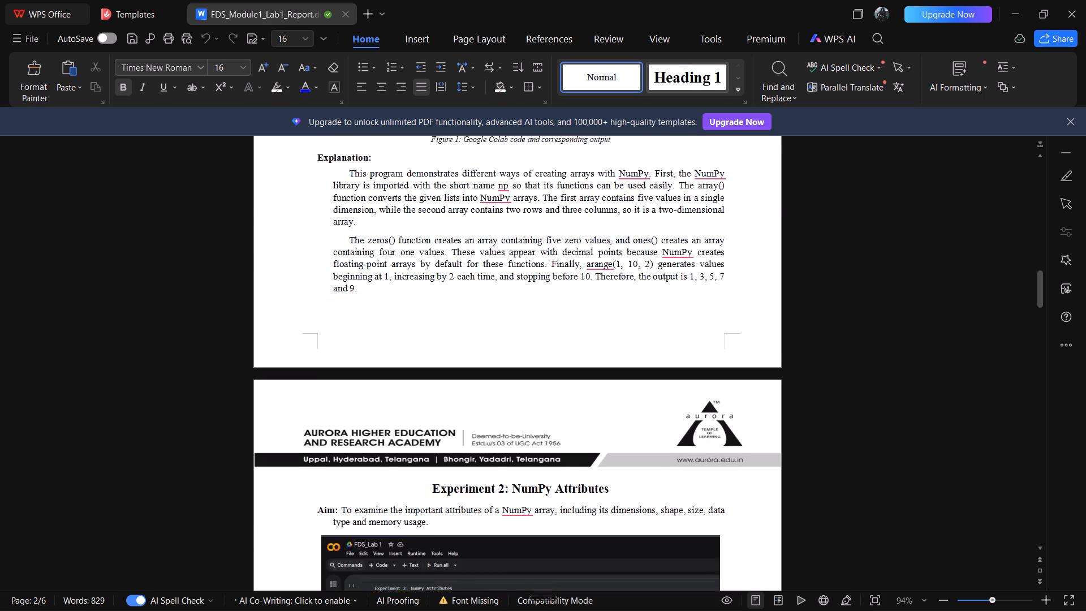
scroll(598, 280, down, 13)
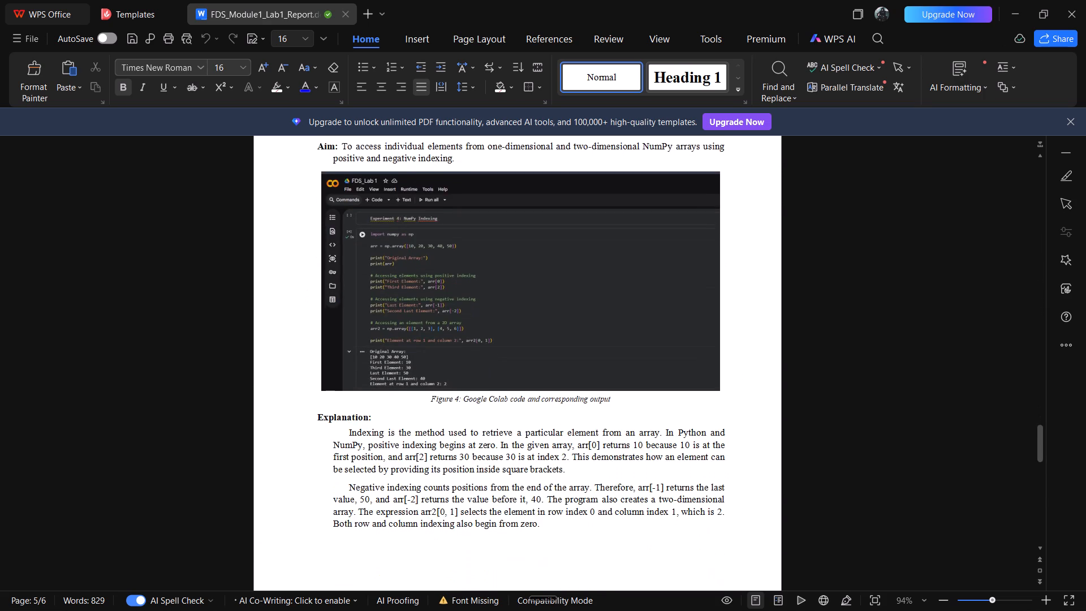
scroll(598, 280, down, 13)
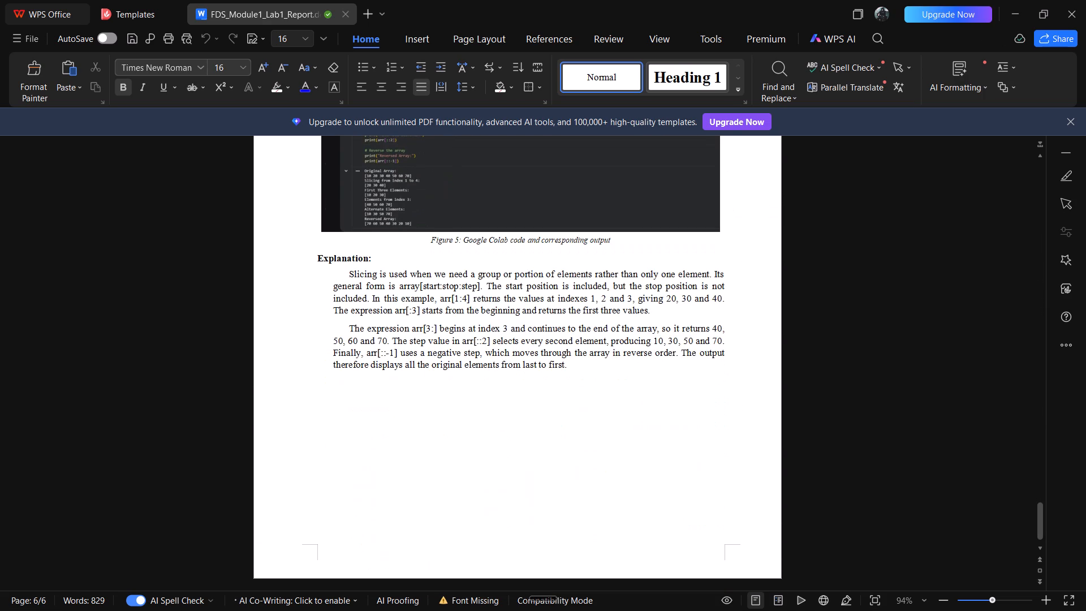
scroll(598, 280, down, 4)
scroll(598, 280, up, 2)
scroll(598, 280, up, 20)
scroll(598, 280, up, 8)
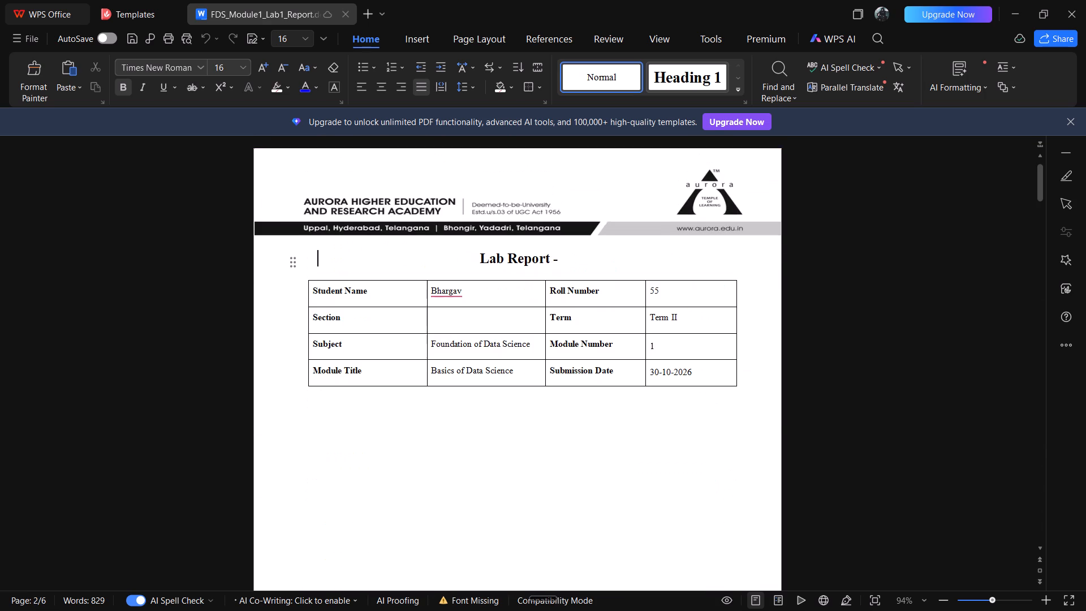
scroll(598, 280, up, 7)
Place the text cursor at the end of the "Open Lab 1 Notebook" link under the Module 1 – Lab 1 heading.
scroll(576, 269, down, 3)
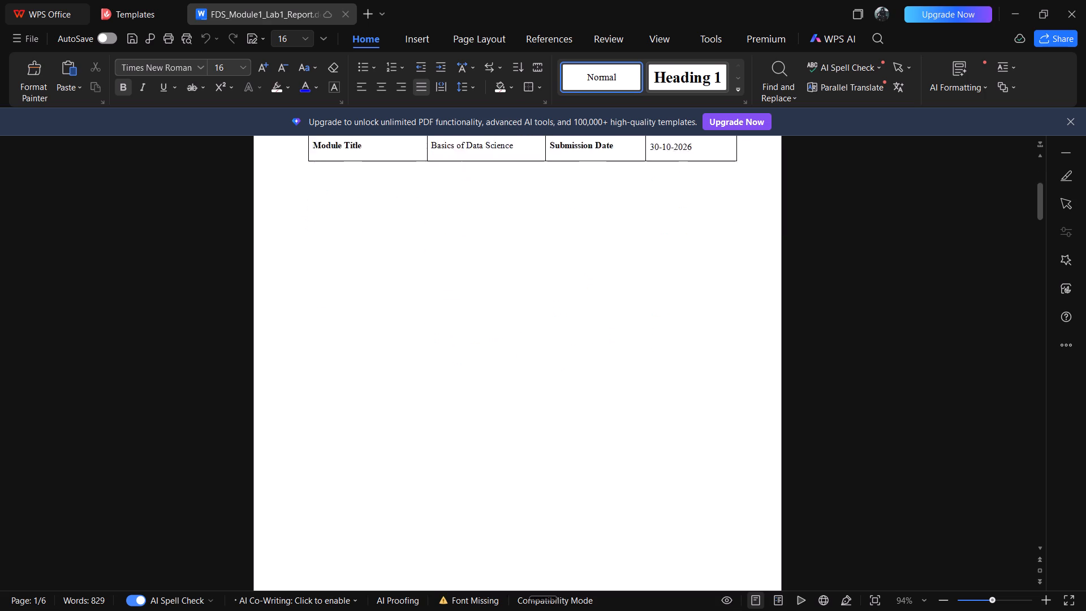
scroll(576, 269, down, 8)
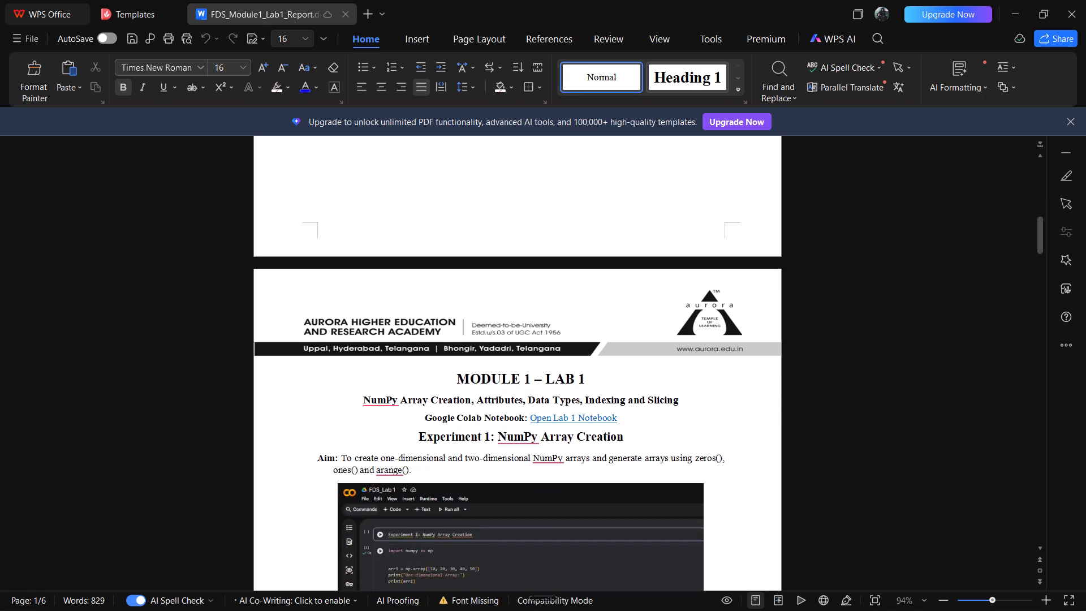
scroll(576, 269, down, 1)
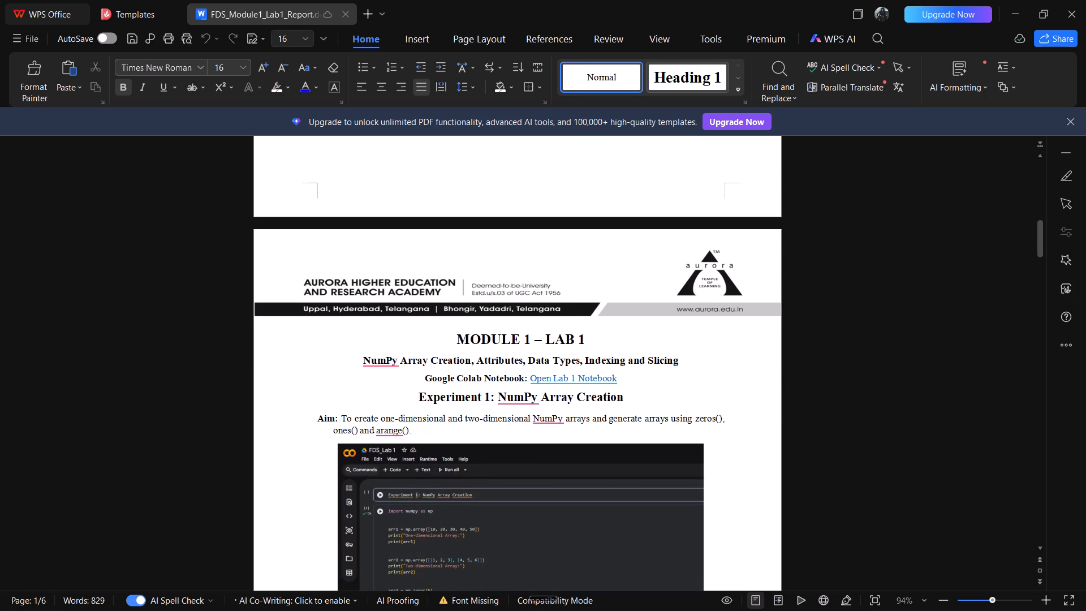
click(601, 382)
click(591, 375)
click(631, 381)
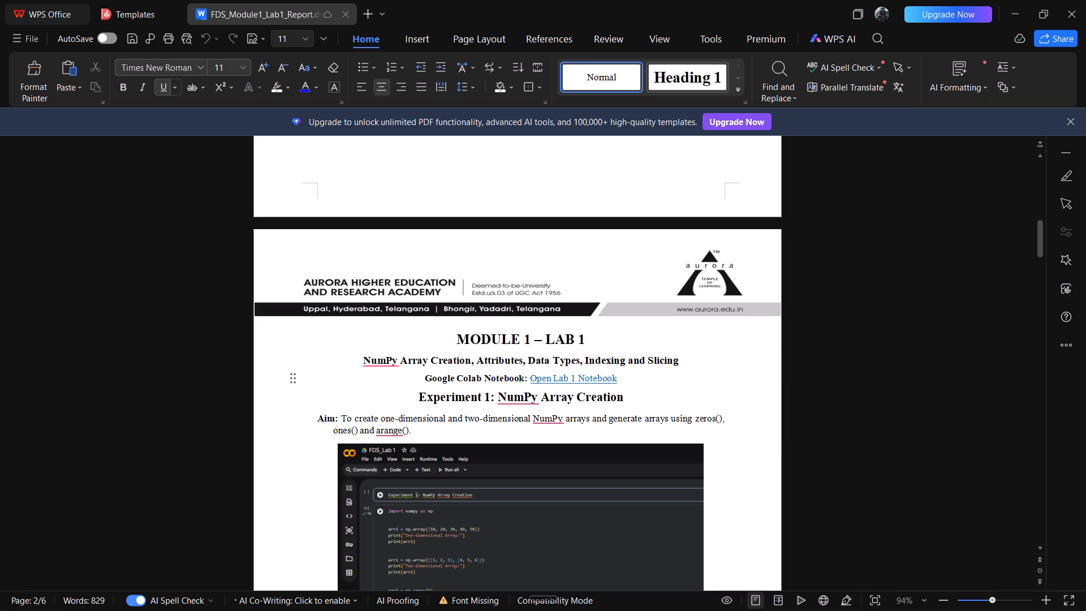
click(600, 380)
click(632, 377)
click(658, 386)
click(610, 379)
click(617, 379)
scroll(622, 421, down, 1)
scroll(622, 421, up, 1)
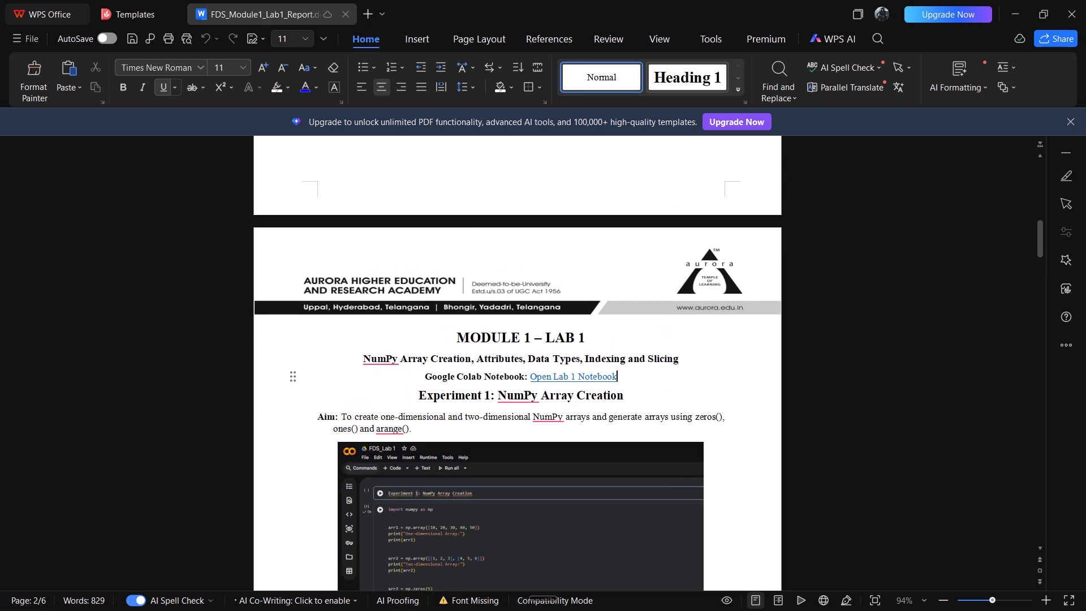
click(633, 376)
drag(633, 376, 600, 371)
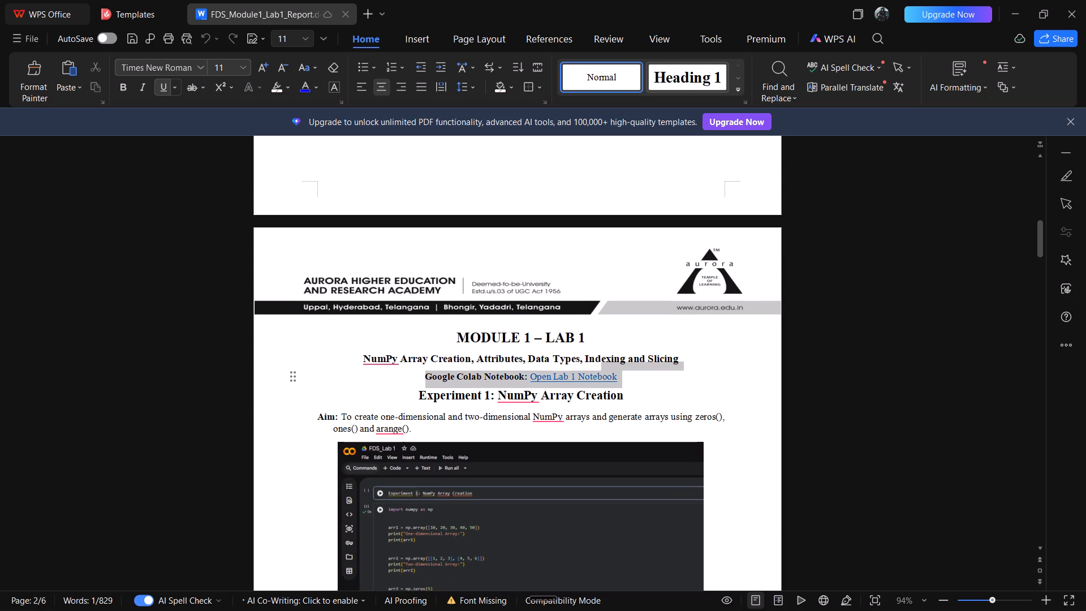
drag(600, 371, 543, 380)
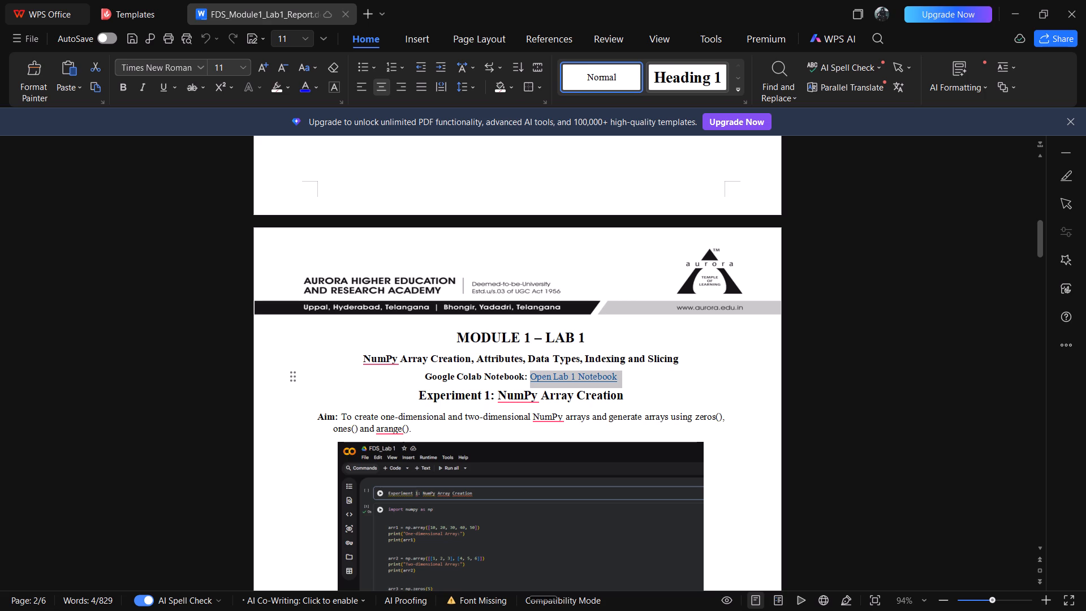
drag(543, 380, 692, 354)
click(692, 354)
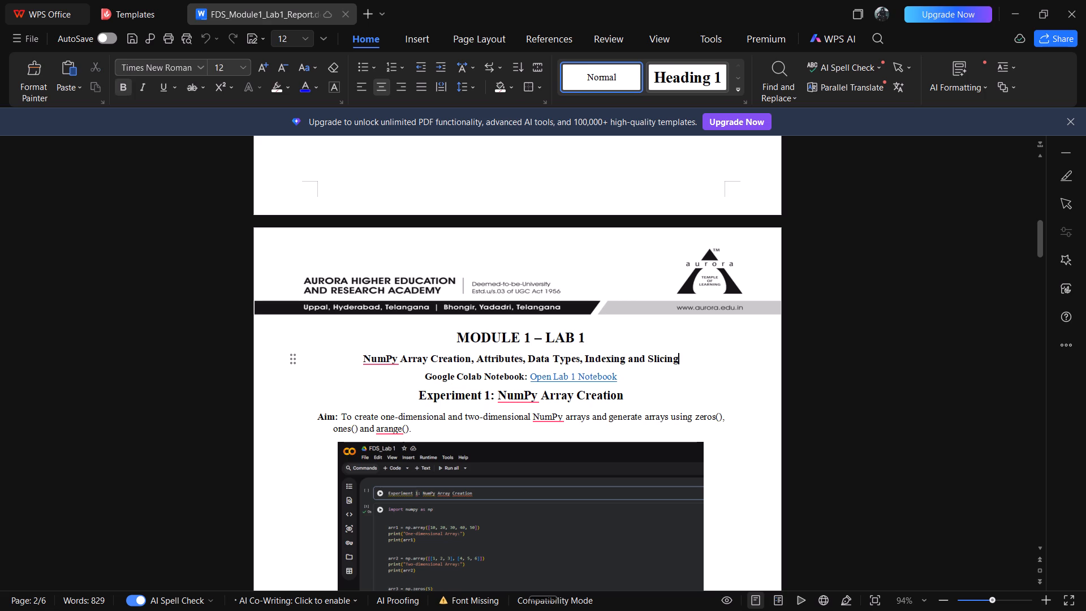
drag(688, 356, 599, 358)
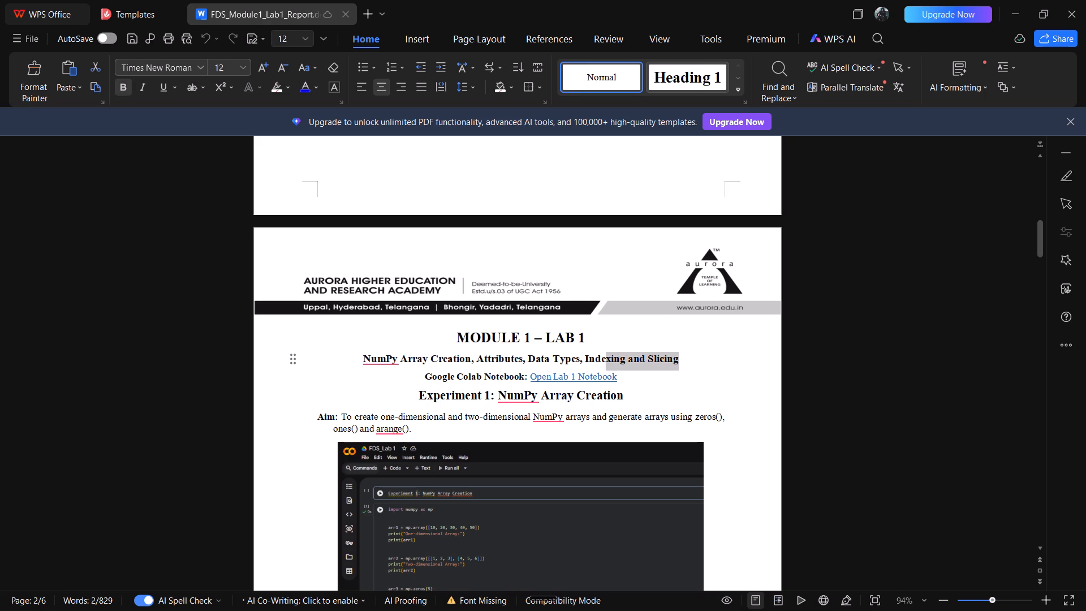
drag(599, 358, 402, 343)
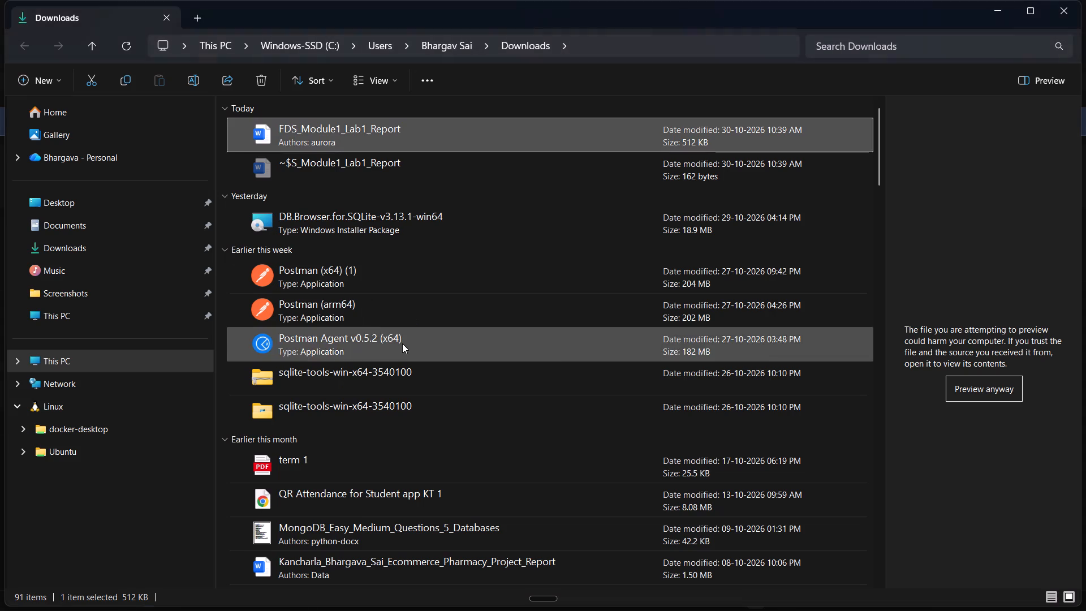
Switch to the Downloads folder in File Explorer and copy the FDS_Module1_Lab1_Report file.
click(430, 120)
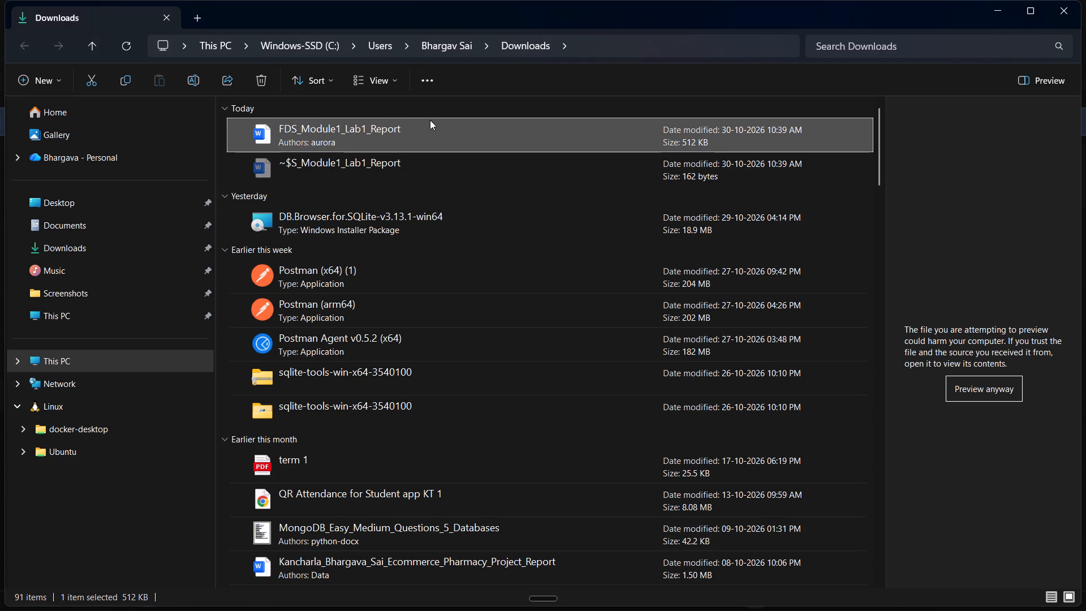
key(ctrl+c)
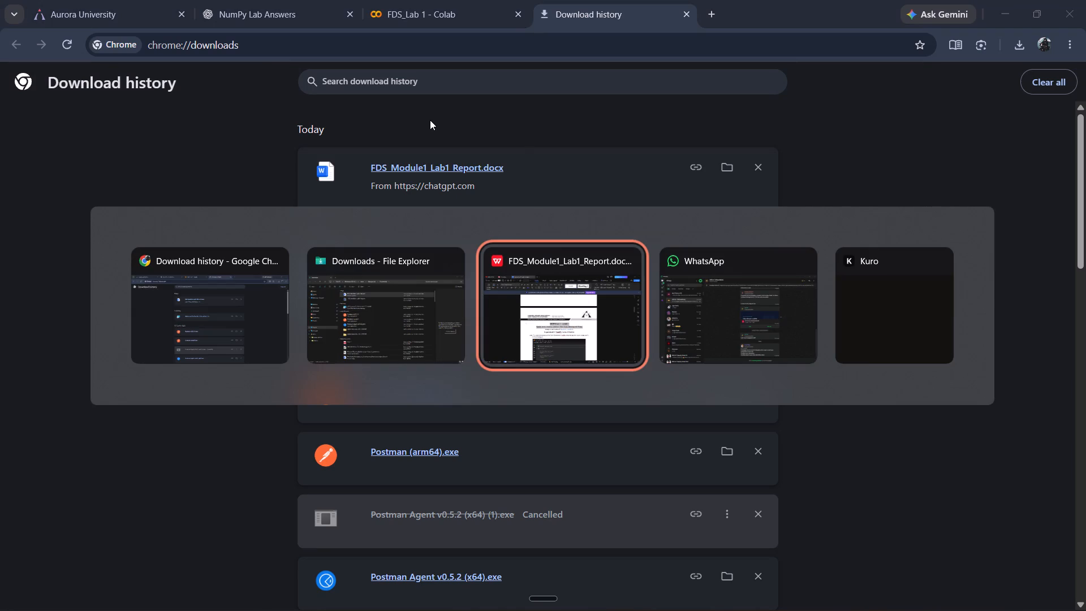
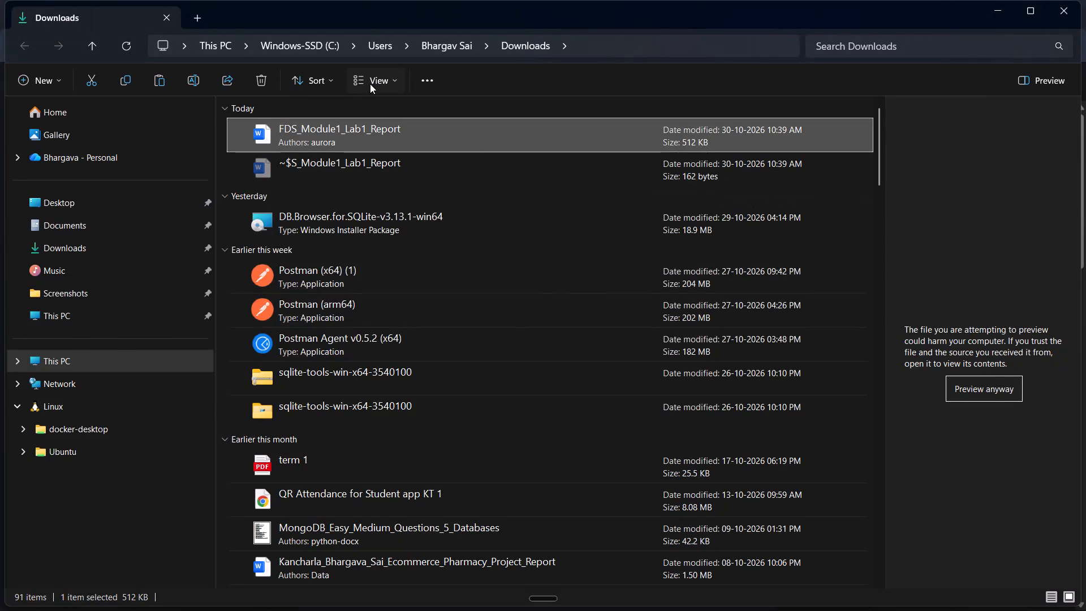
Move the "MODULE 1 – LAB 1" heading and its NumPy subtitle from page 2 to the cover page, replacing "Lab Report -" without a blank line below.
scroll(571, 224, up, 1)
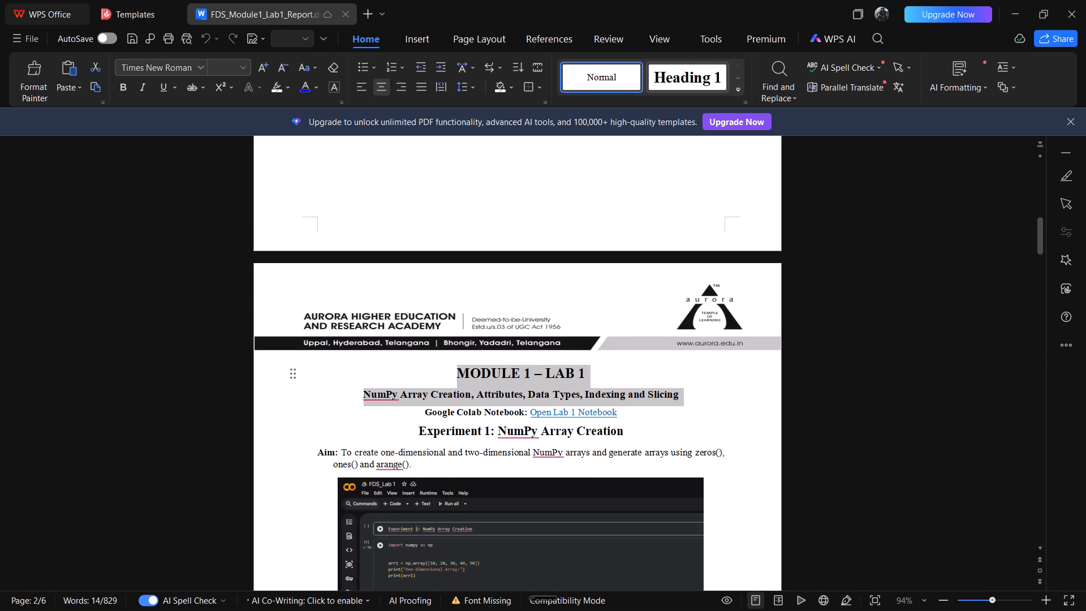
key(ctrl+x)
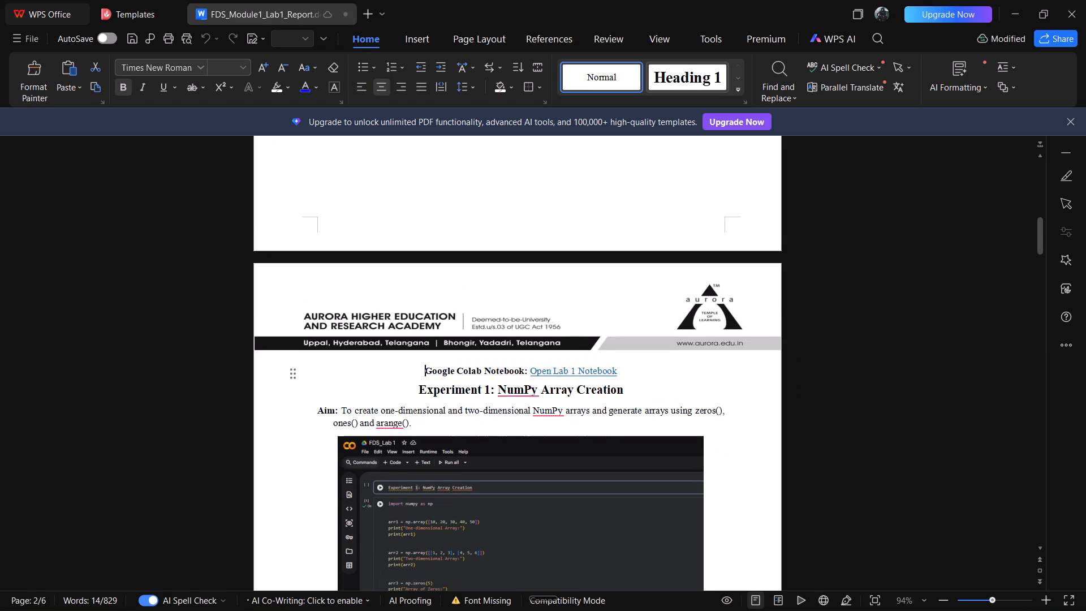
scroll(570, 249, up, 13)
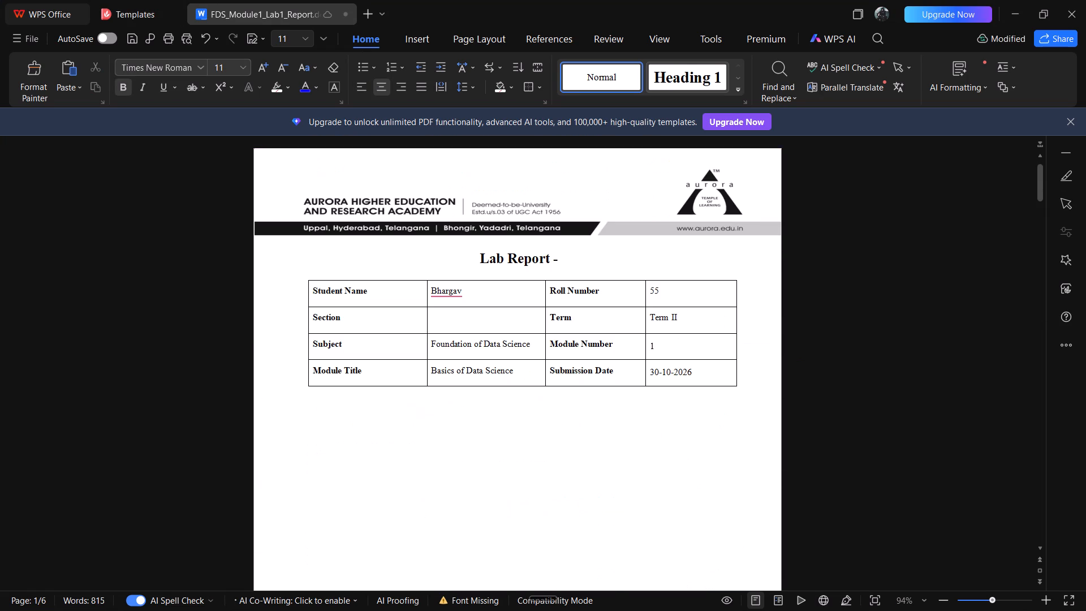
drag(574, 252, 479, 255)
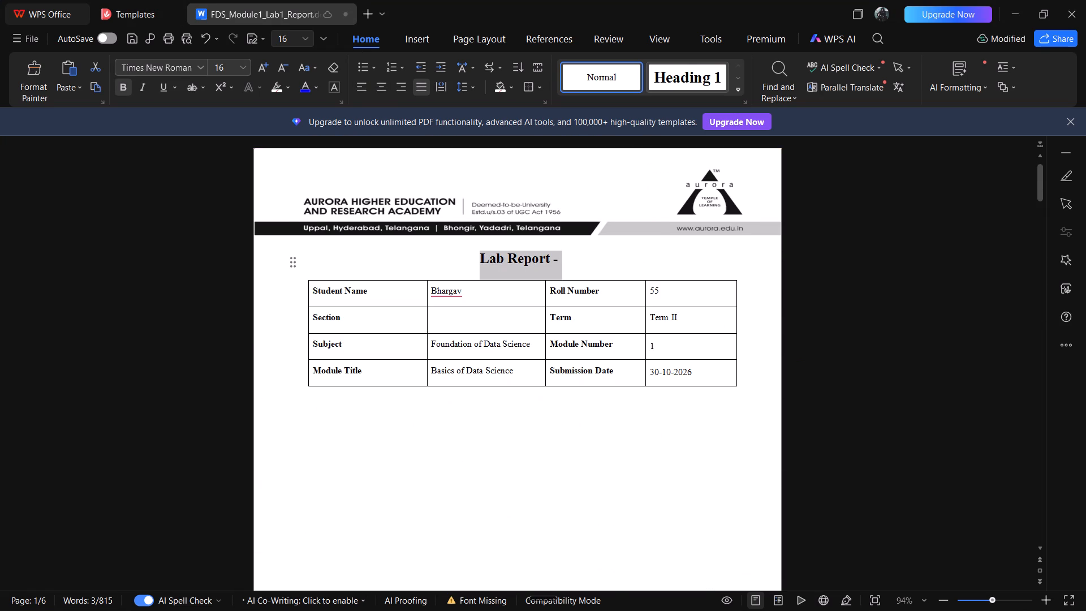
key(ctrl+v)
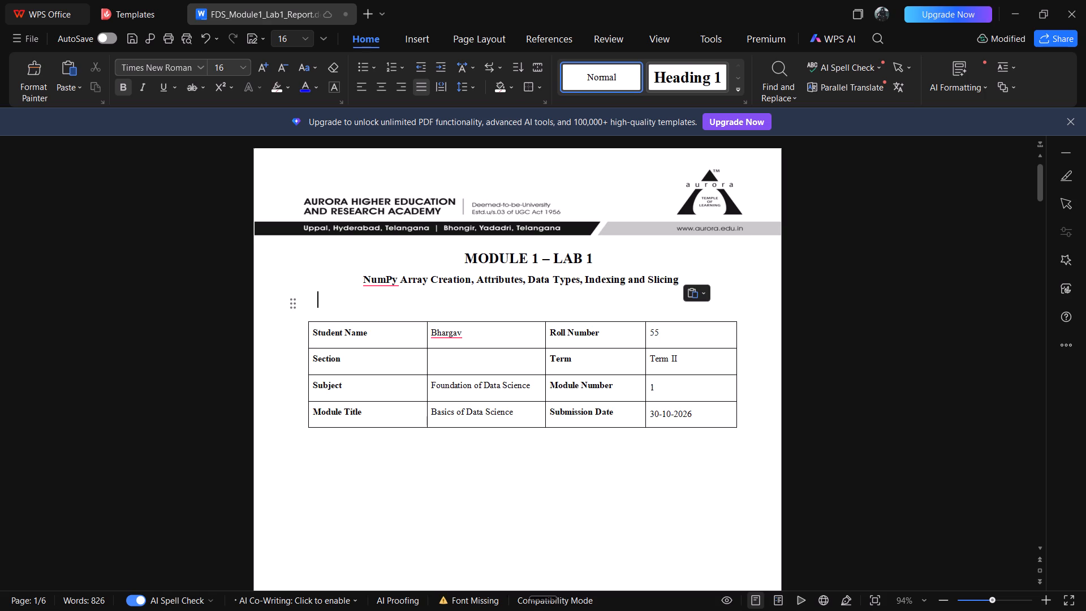
key(BackSpace)
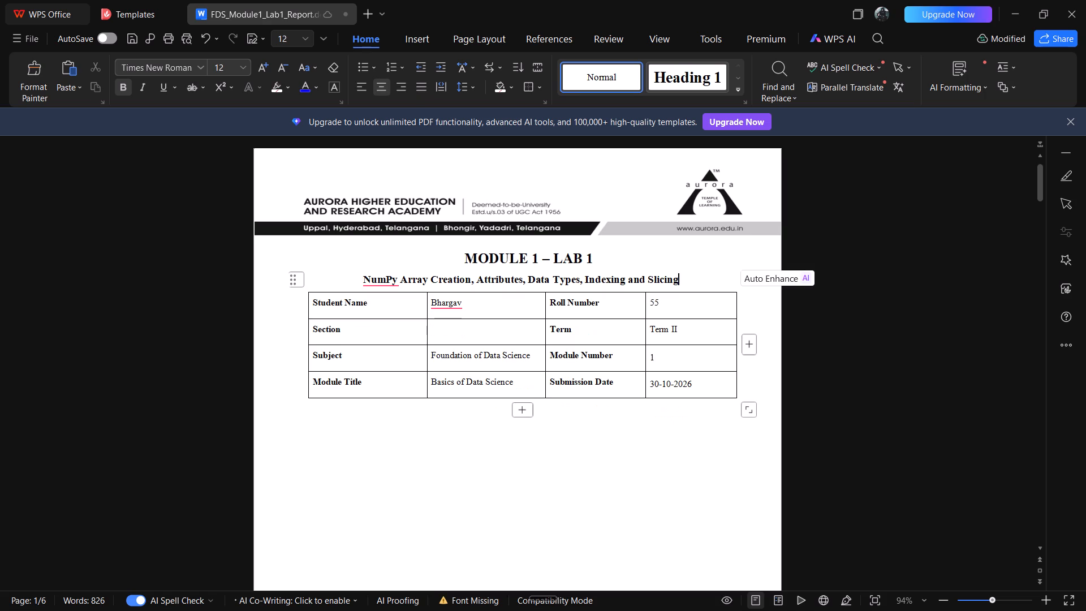
Clear the existing entry from the Student Name cell in the cover page table.
drag(522, 307, 443, 303)
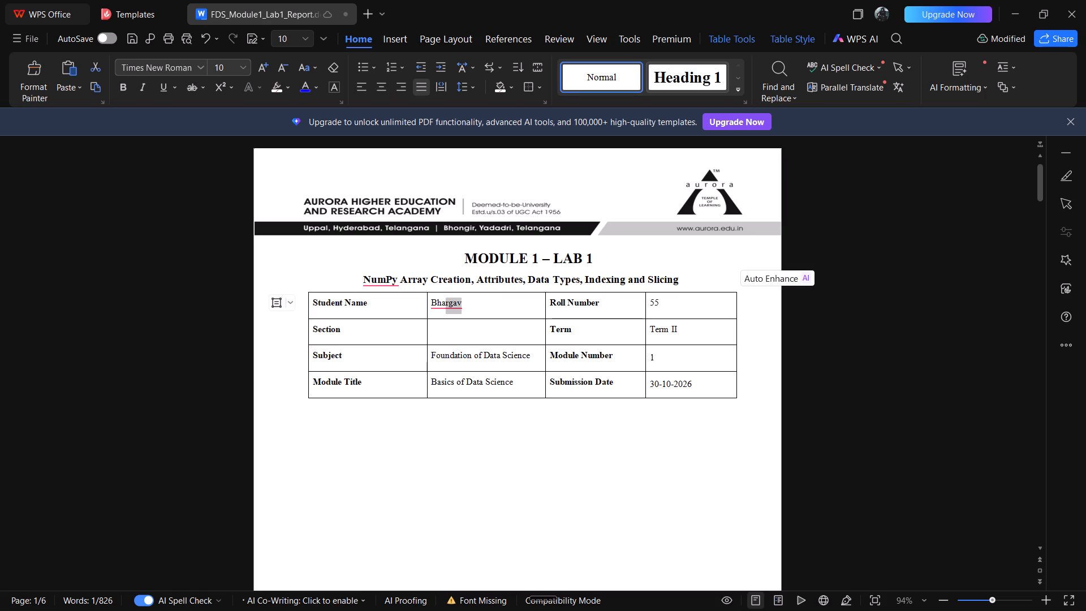
drag(443, 303, 431, 303)
key(BackSpace)
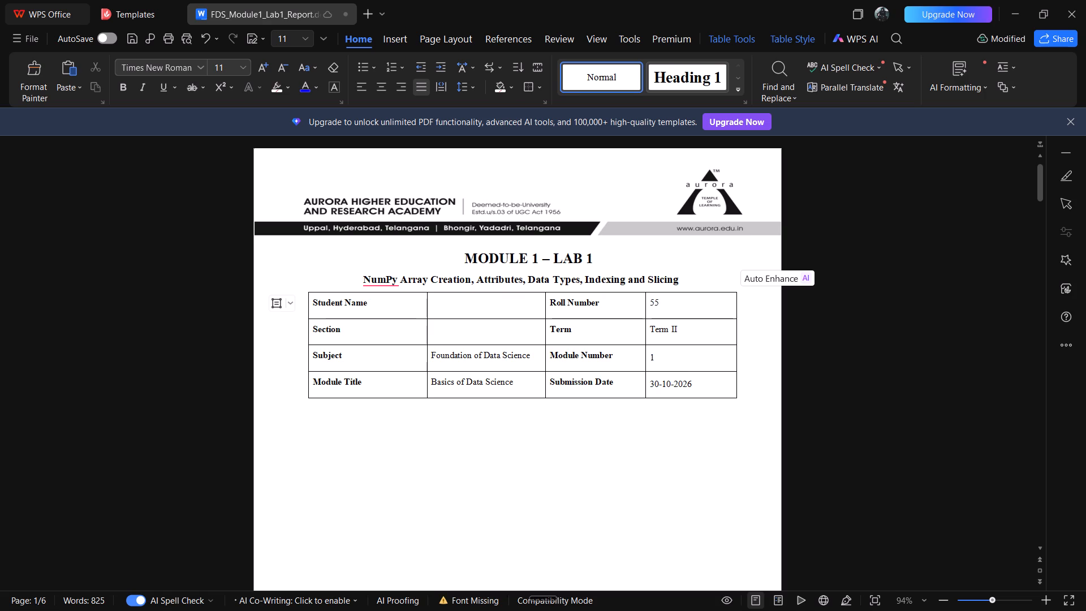
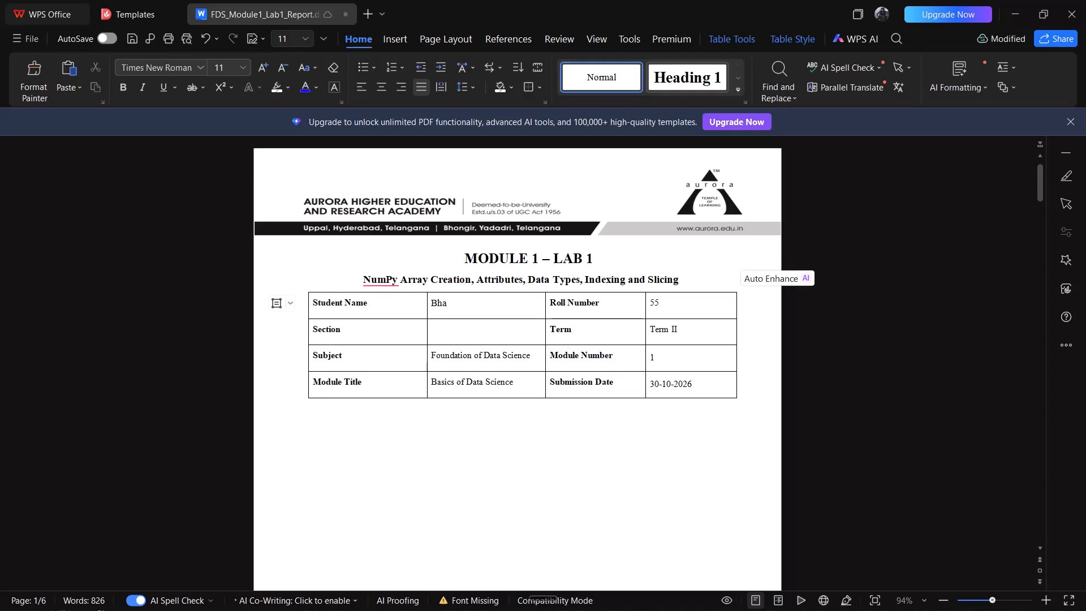
Replace the Student Name entry in the cover page table with the student's full name.
key(BackSpace)
key(BackSpace)
key(BackSpace)
key(BackSpace)
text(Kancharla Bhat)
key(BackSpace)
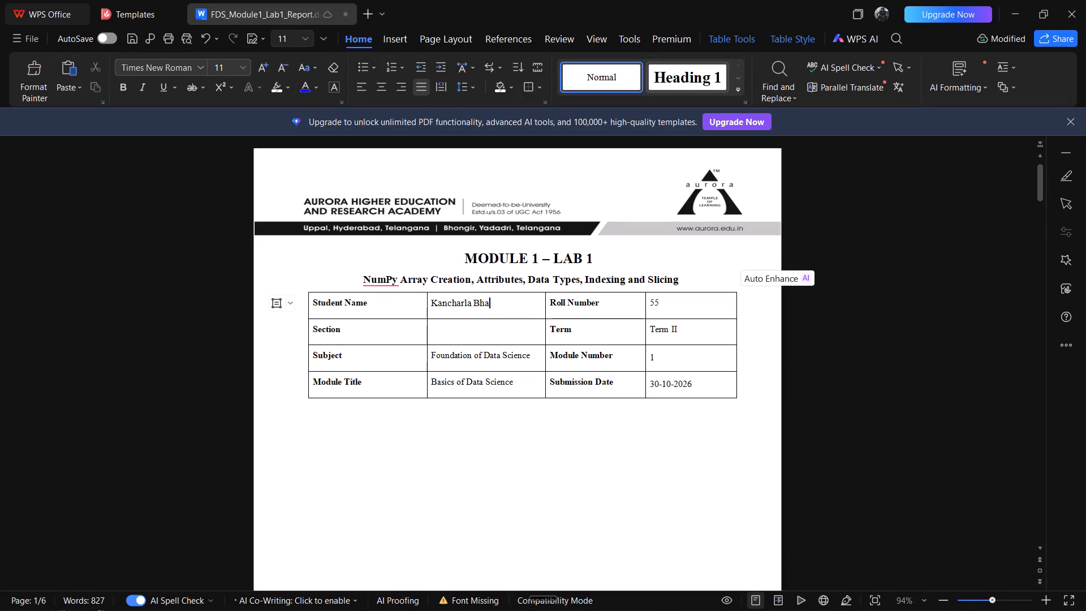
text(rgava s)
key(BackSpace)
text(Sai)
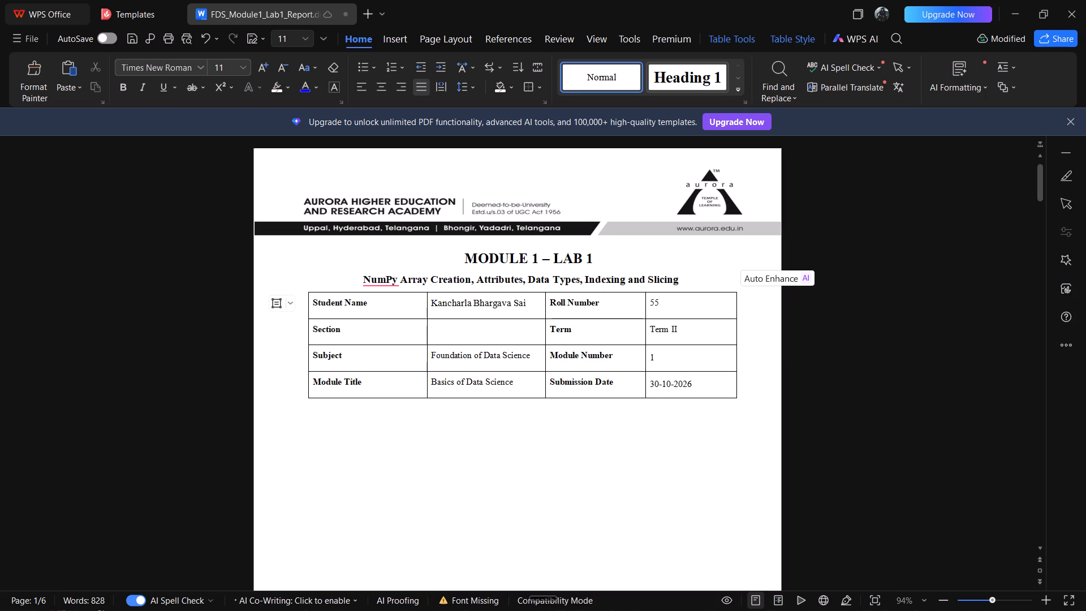
Replace the Roll Number entry in the cover page table with the student's full roll number.
click(672, 303)
drag(672, 303, 660, 303)
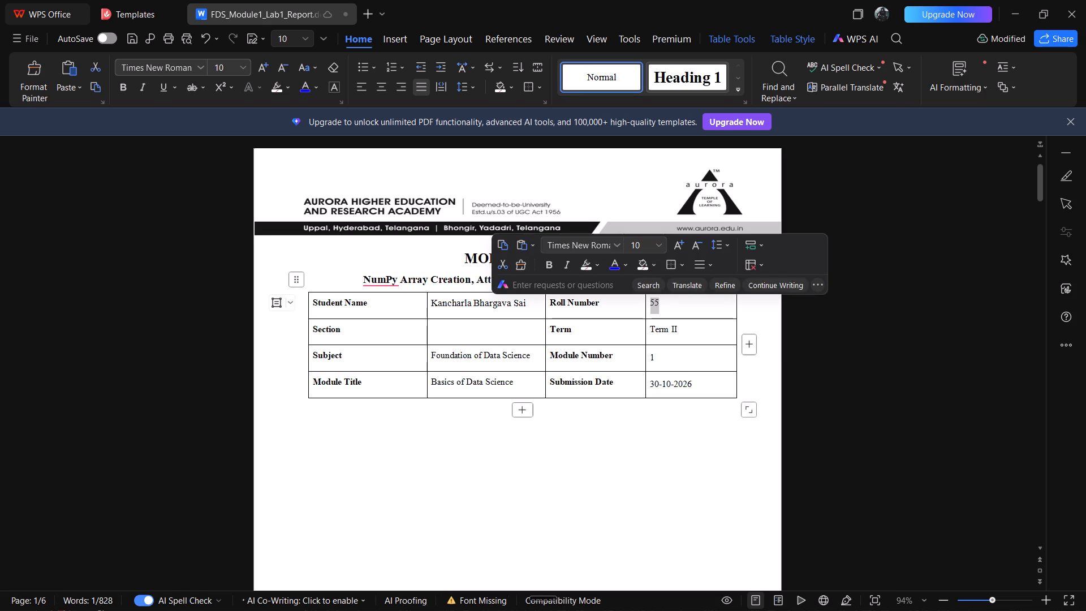
key(BackSpace)
key(BackSpace)
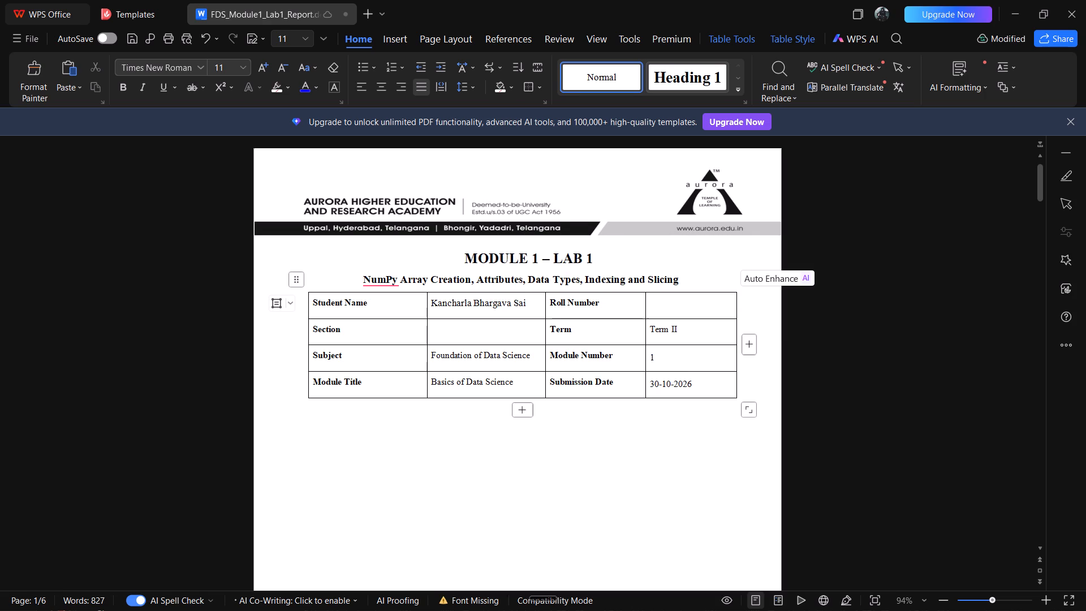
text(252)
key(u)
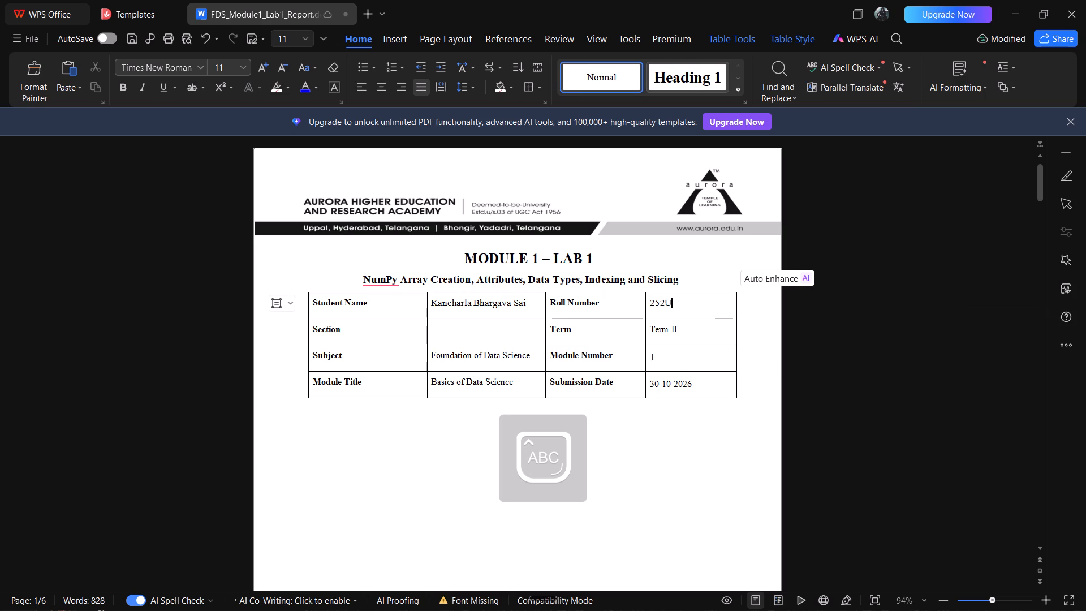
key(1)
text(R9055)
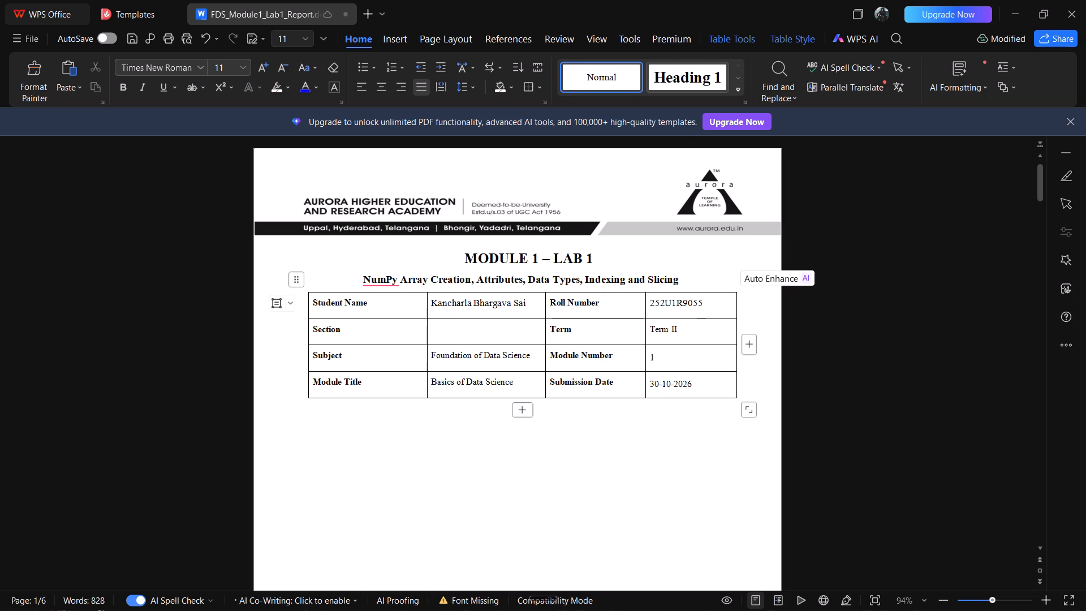
Enter CSE-GEN-AI-2A-304 as the Section in the cover page table.
click(496, 339)
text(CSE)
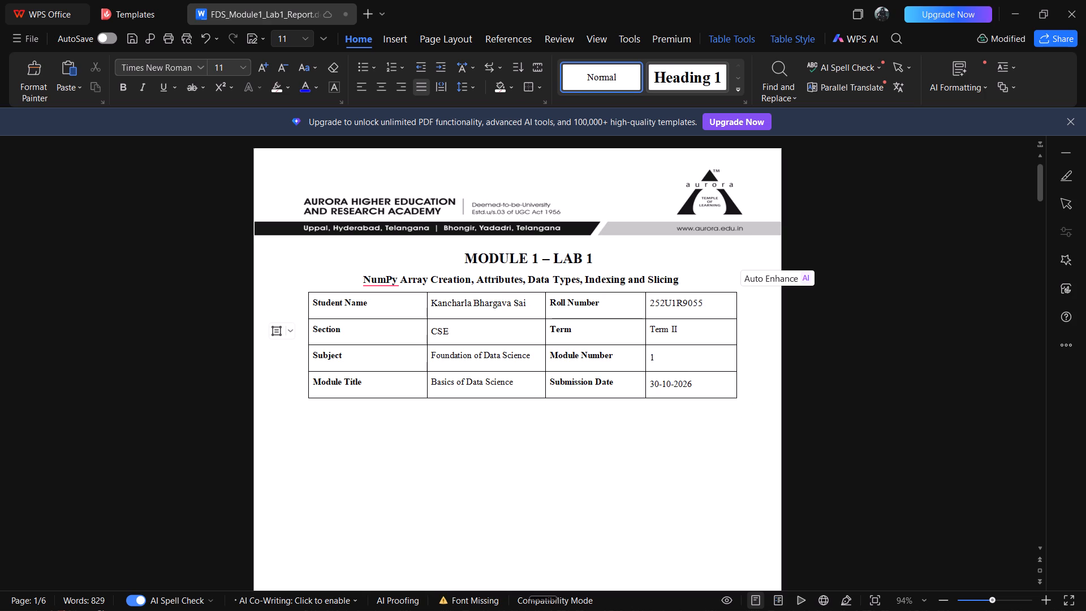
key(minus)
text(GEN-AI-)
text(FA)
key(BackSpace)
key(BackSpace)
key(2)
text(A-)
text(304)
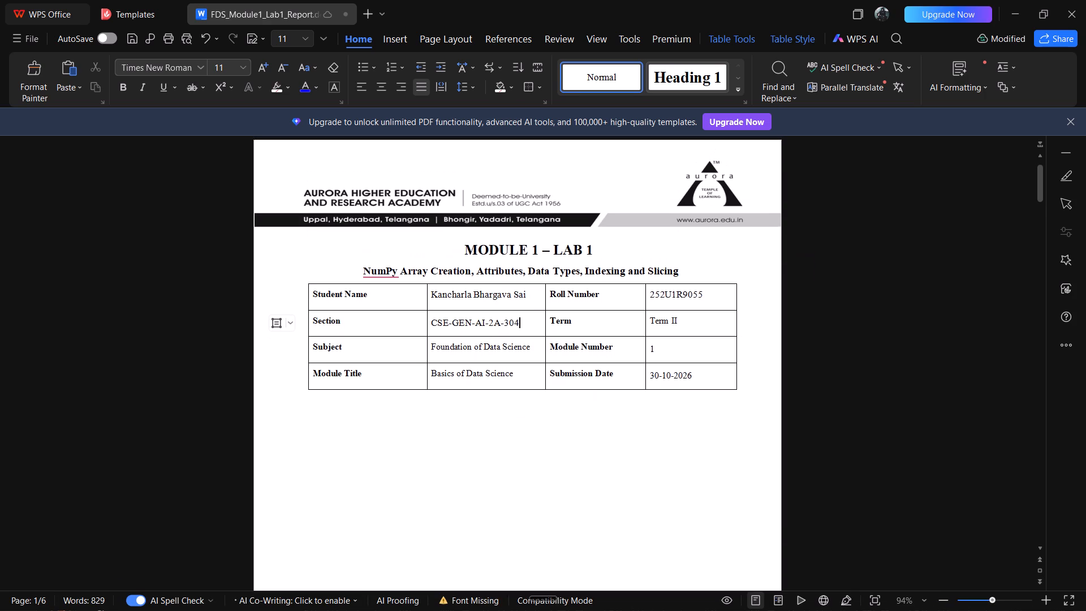
click(531, 434)
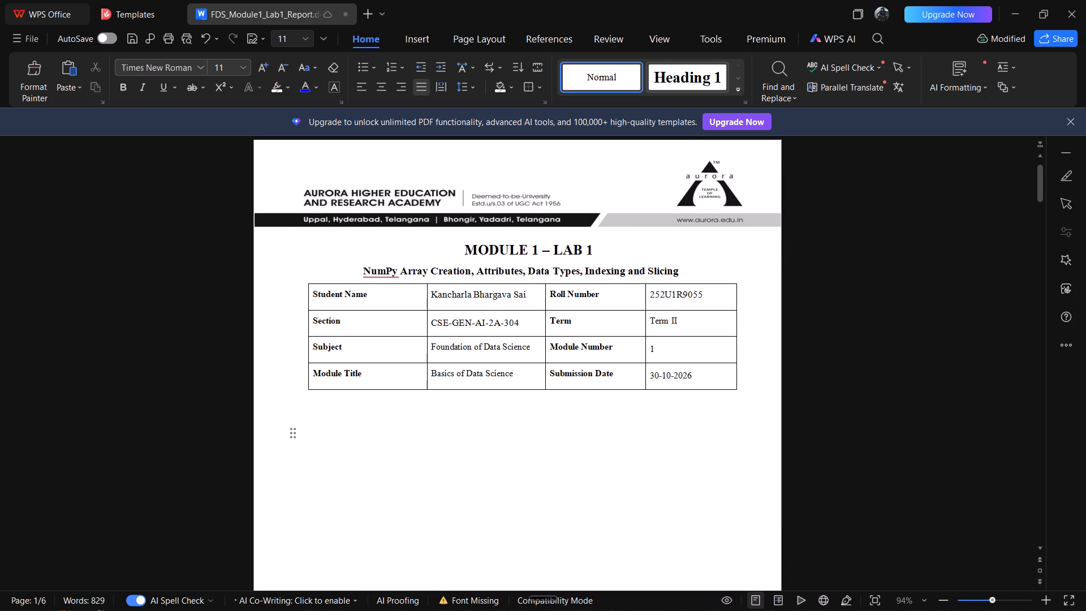
Cut the "Google Colab Notebook: Open Lab 1 Notebook" line above the Experiment 1 heading.
scroll(531, 434, down, 6)
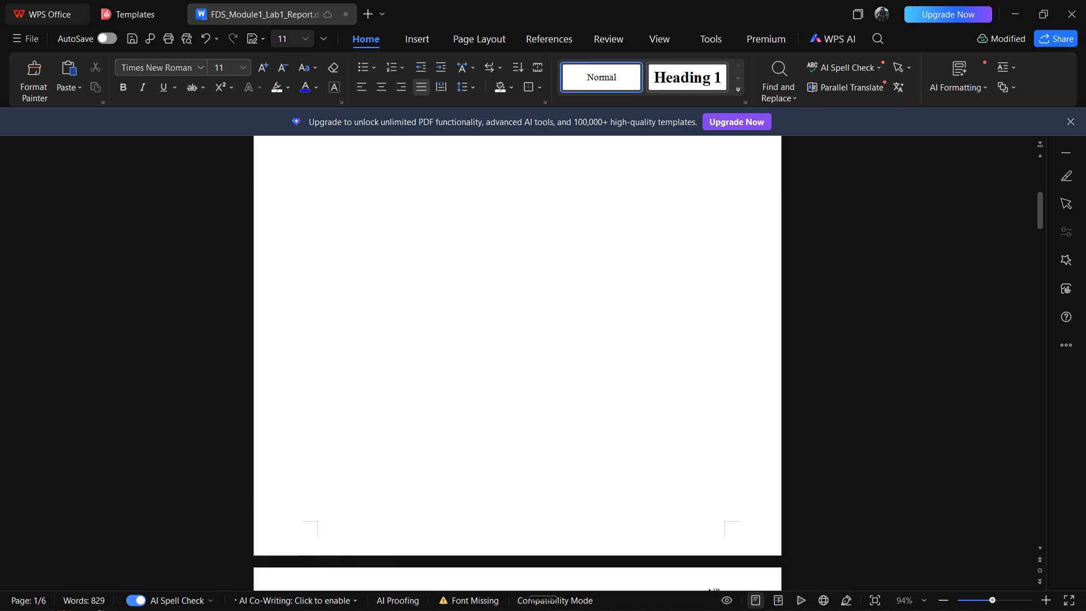
scroll(531, 434, down, 6)
scroll(531, 434, up, 1)
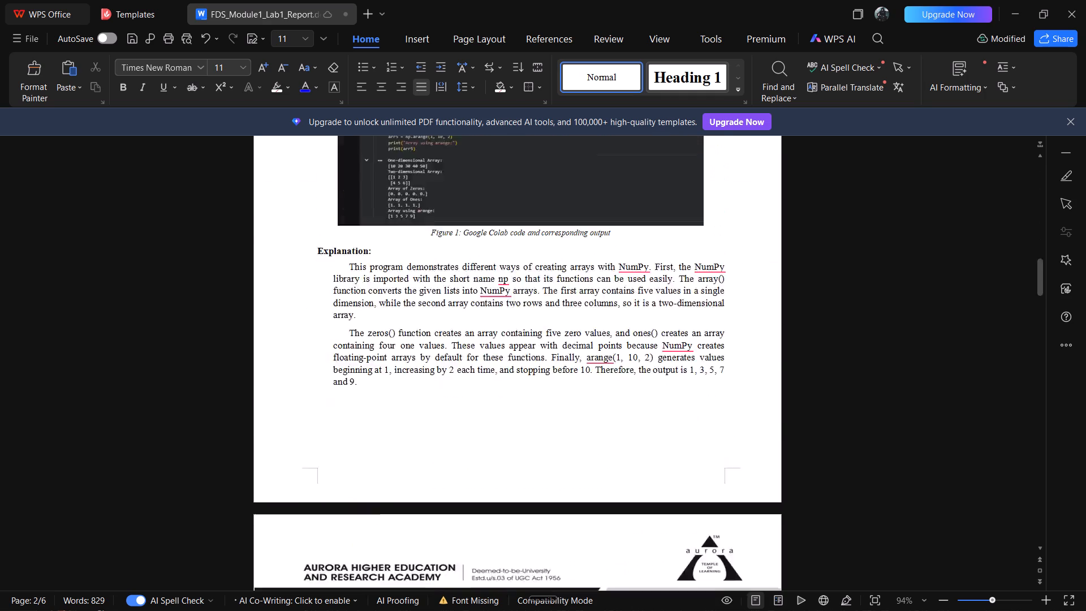
scroll(531, 434, up, 5)
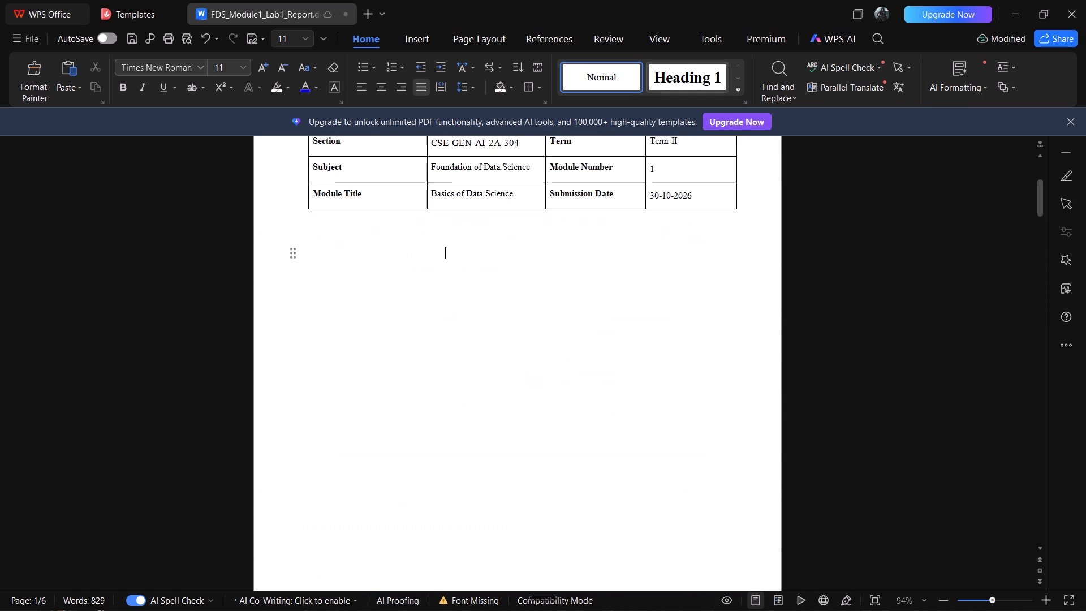
scroll(531, 434, up, 2)
scroll(531, 434, down, 6)
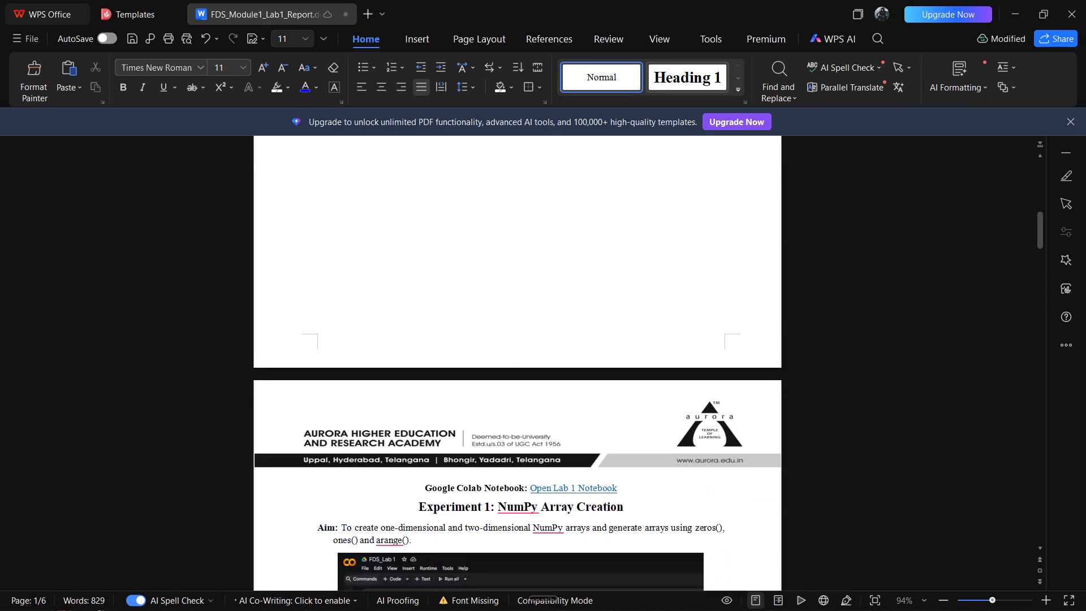
scroll(531, 434, down, 2)
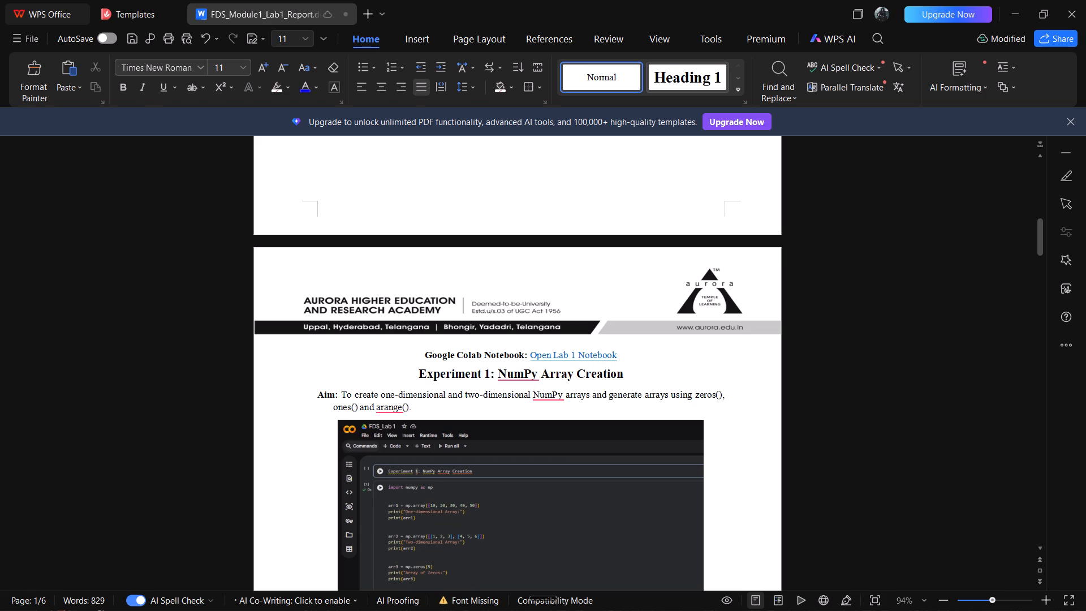
drag(627, 358, 426, 362)
key(ctrl+x)
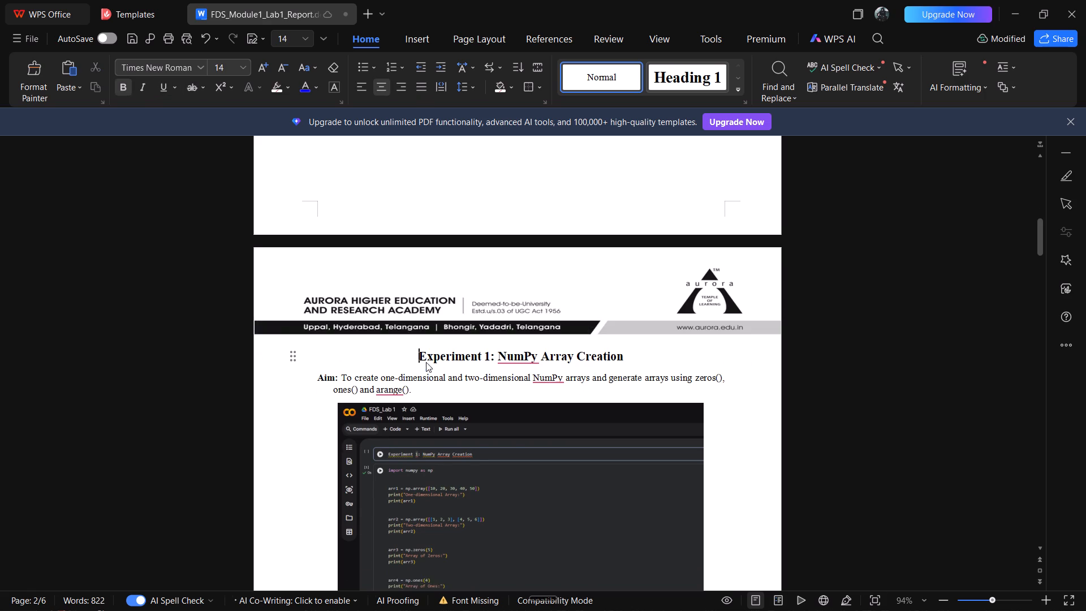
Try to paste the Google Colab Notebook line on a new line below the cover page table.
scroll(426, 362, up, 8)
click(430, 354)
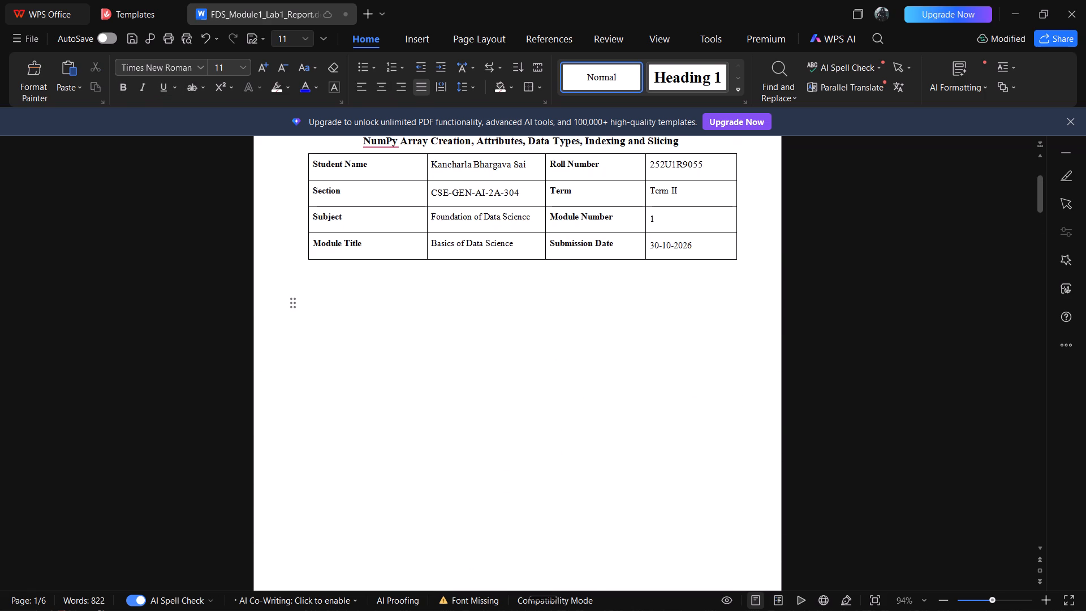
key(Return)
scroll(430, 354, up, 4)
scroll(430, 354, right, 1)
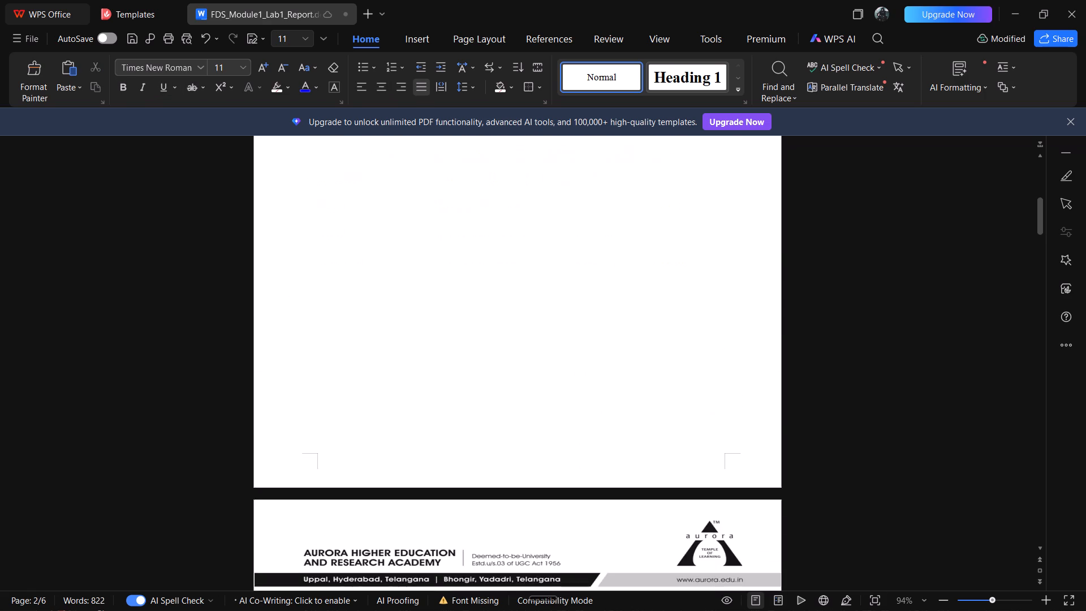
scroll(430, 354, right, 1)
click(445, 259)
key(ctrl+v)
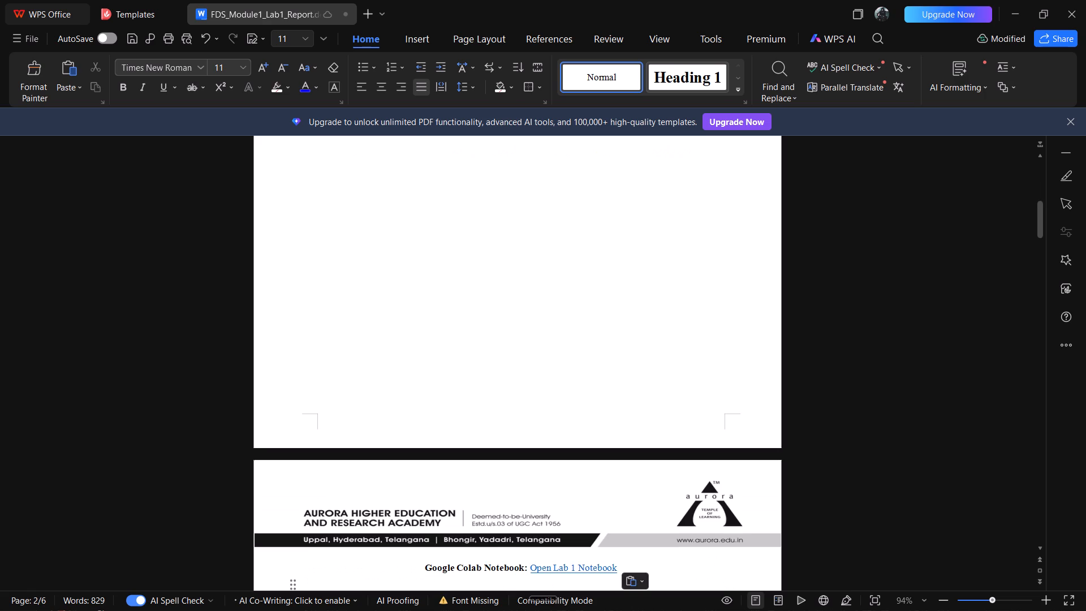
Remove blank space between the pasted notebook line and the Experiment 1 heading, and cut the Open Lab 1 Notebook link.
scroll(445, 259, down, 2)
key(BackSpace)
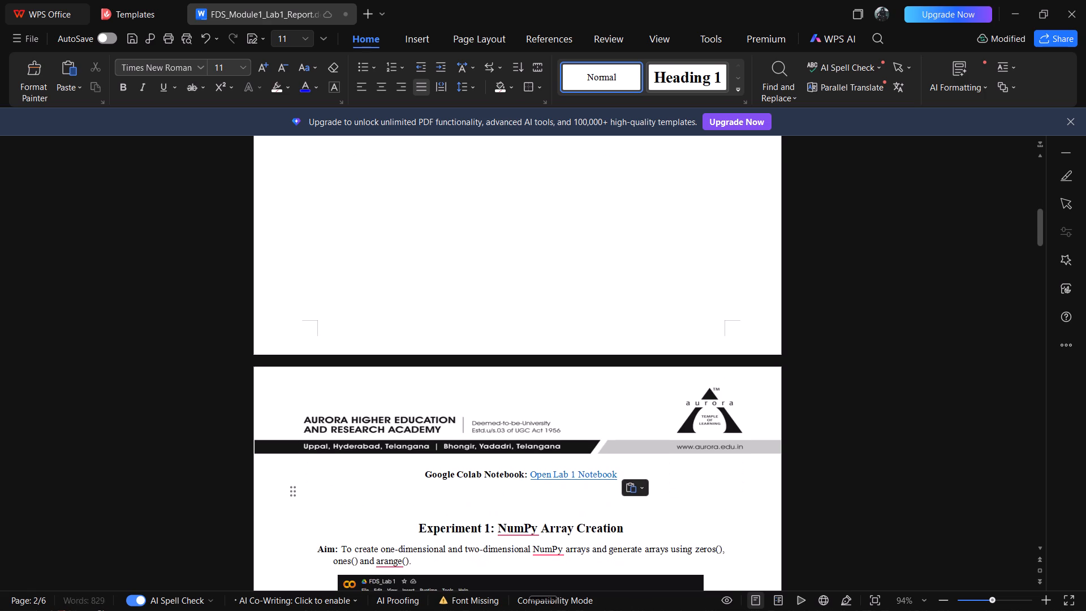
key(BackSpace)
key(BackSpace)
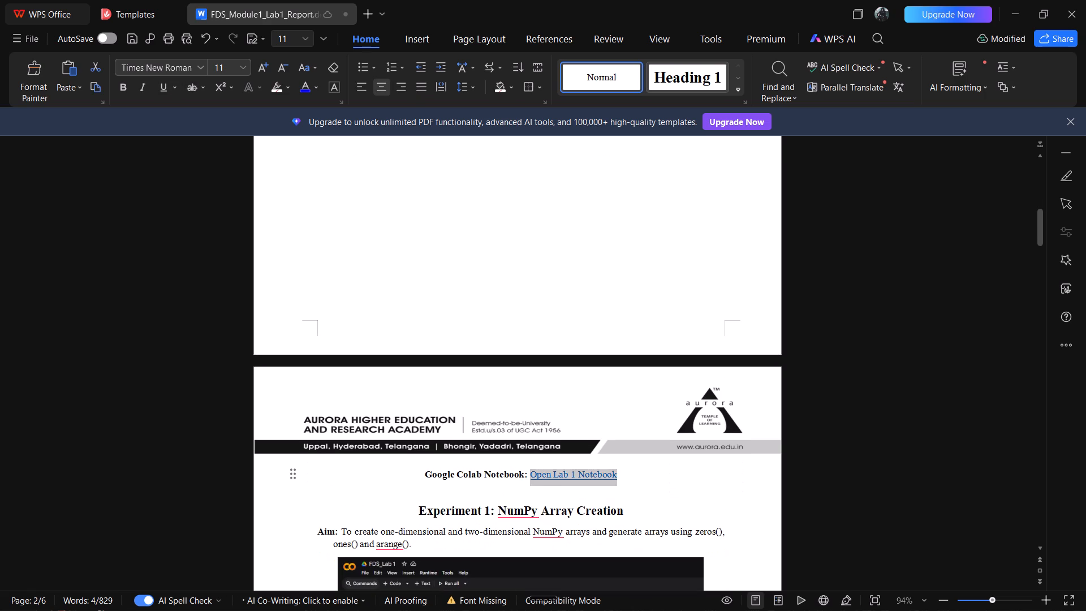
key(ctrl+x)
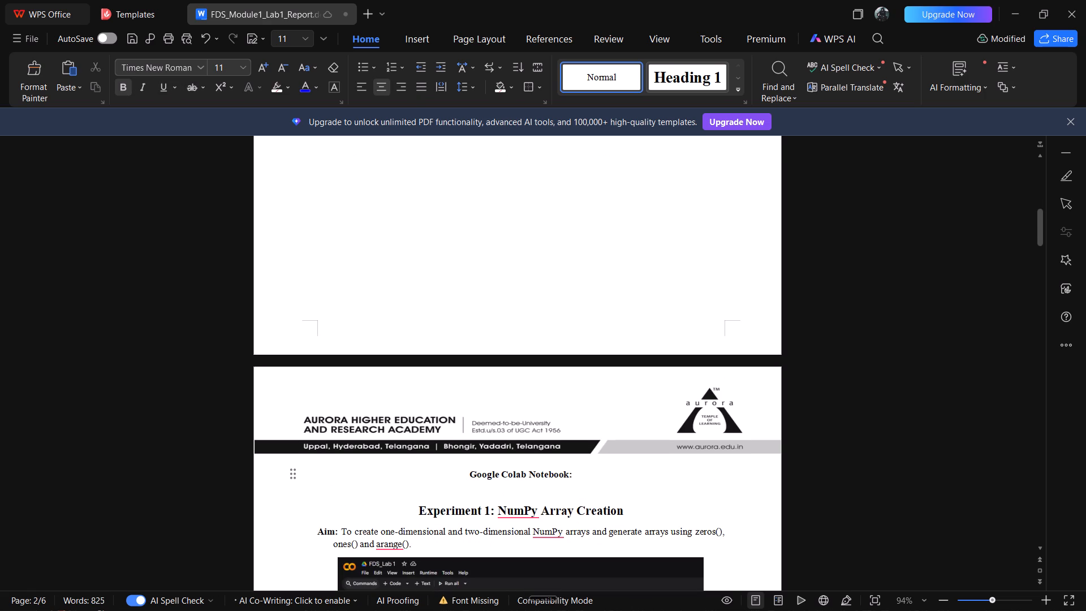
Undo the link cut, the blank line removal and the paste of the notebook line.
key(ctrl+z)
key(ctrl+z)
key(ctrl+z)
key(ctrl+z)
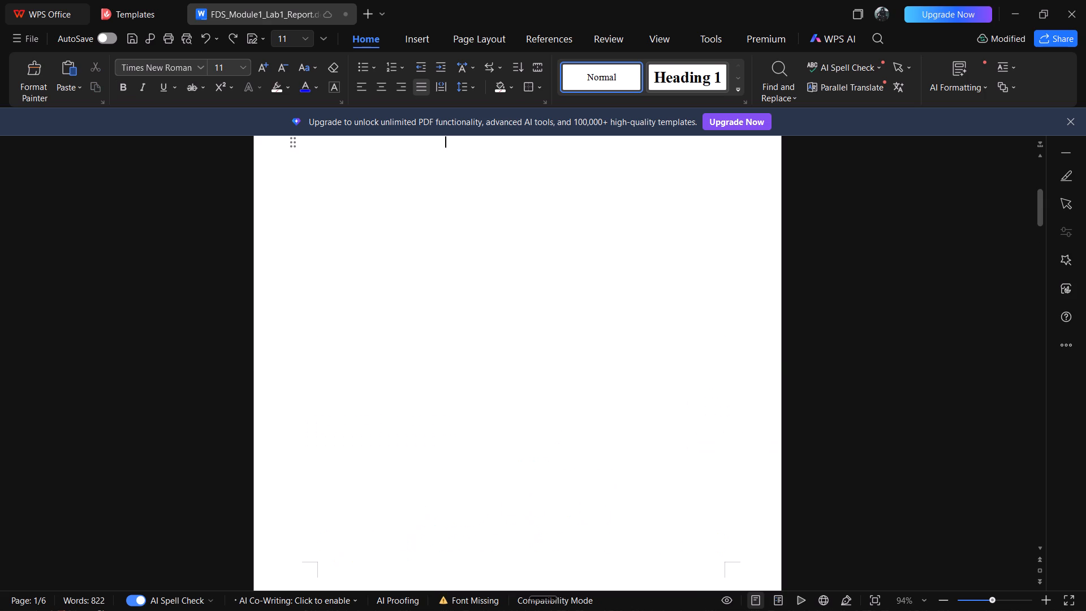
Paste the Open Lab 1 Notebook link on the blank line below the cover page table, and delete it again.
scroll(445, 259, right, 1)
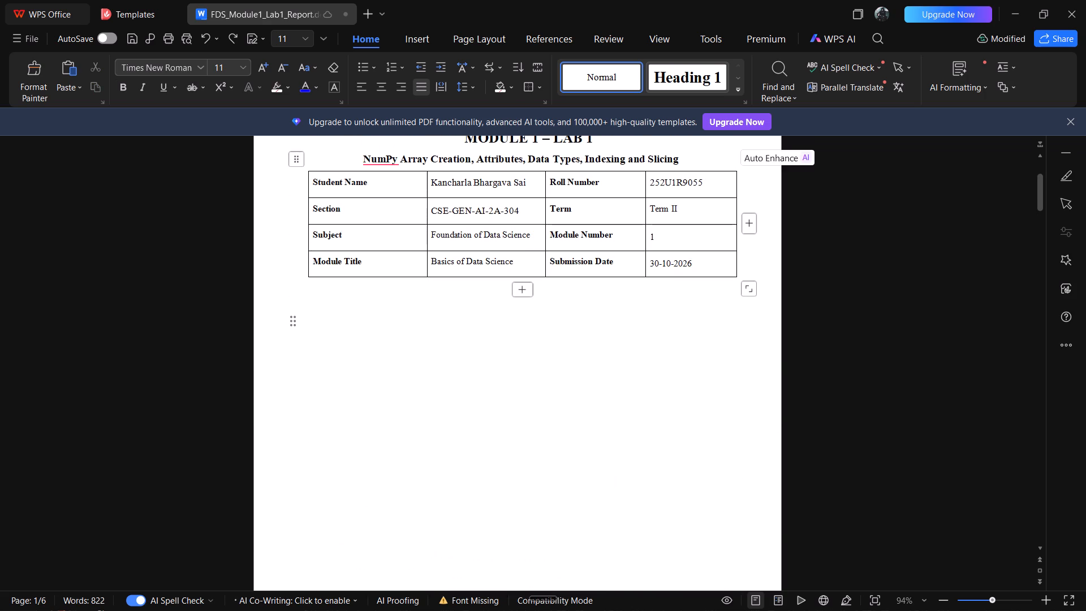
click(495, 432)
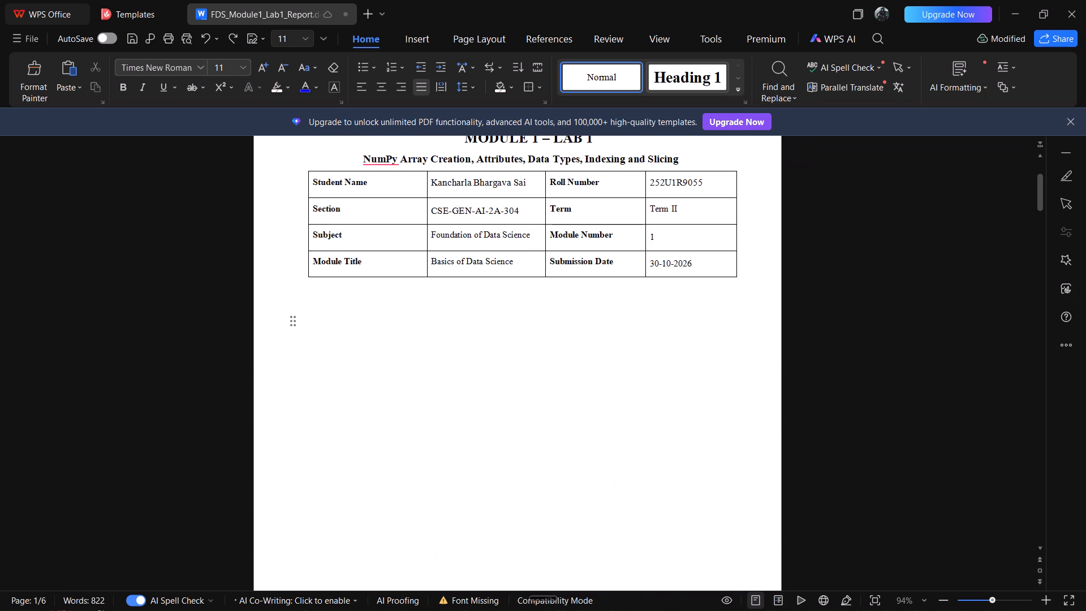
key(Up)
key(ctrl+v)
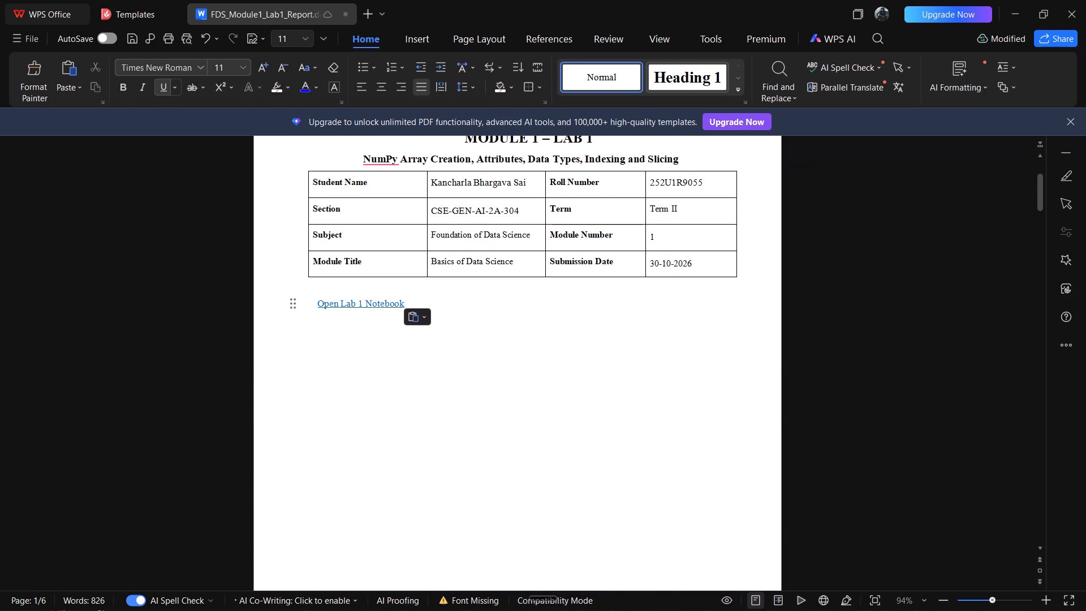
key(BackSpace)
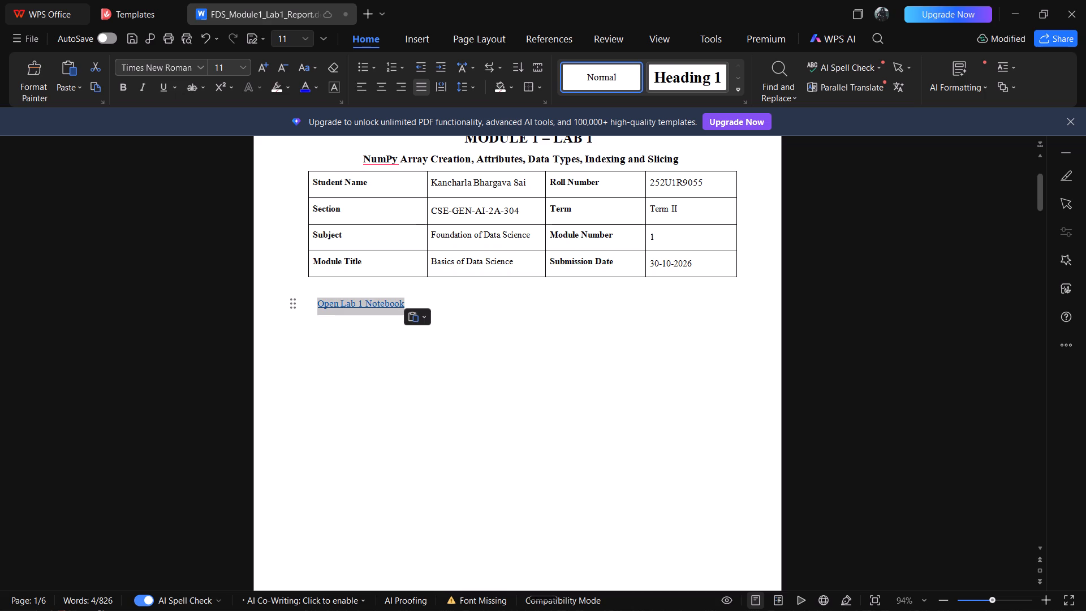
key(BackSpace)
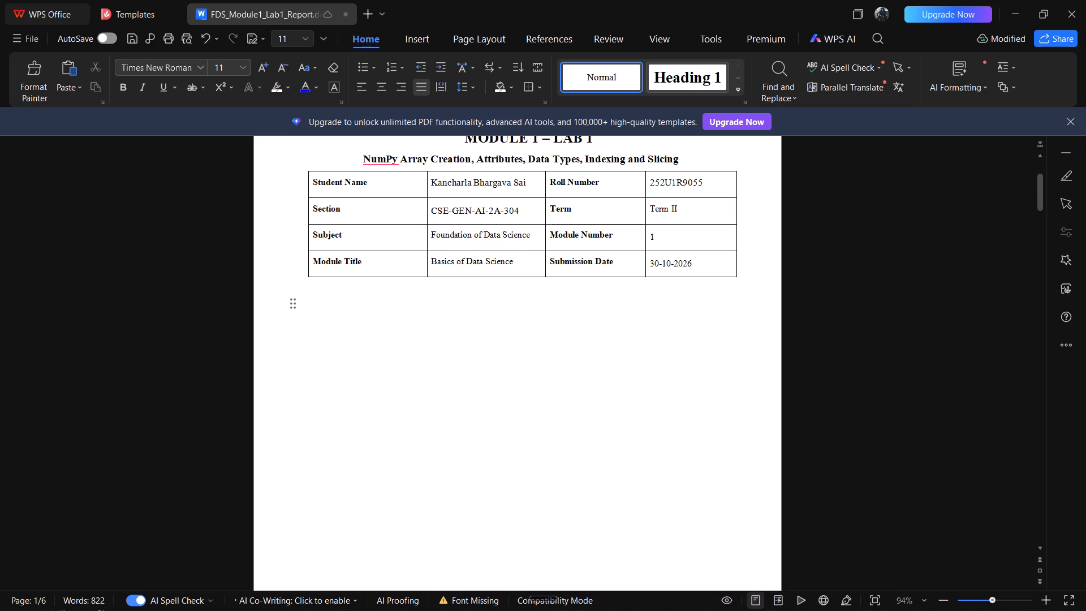
Undo the recent edits until the Google Colab Notebook line is back above the Experiment 1 heading.
scroll(486, 320, down, 5)
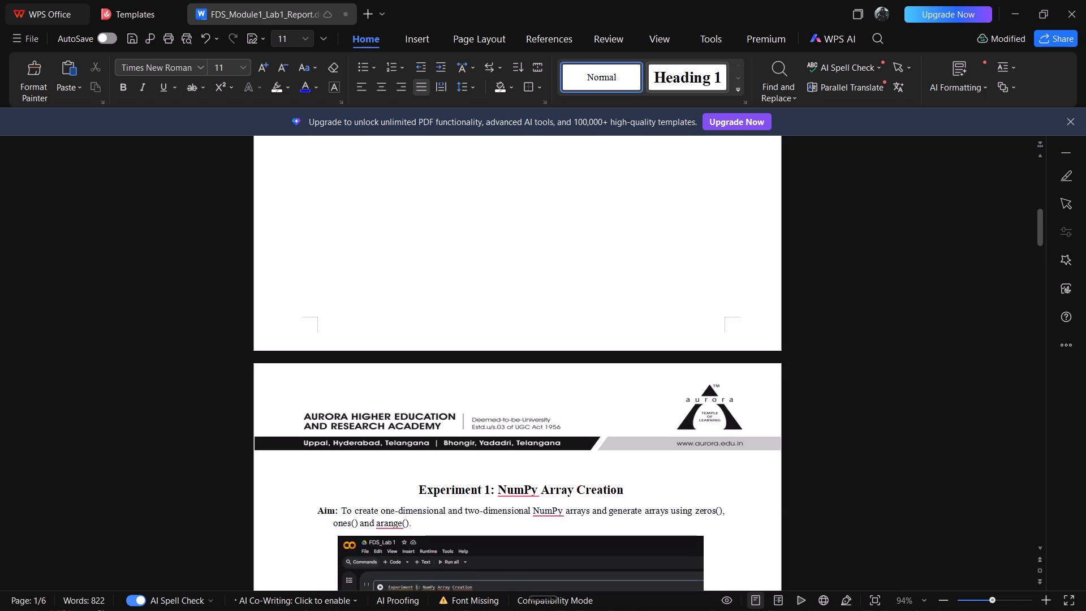
ctrl+scroll(486, 320, down, 1)
key(ctrl+z)
ctrl+scroll(486, 320, down, 1)
key(ctrl+z)
ctrl+scroll(486, 320, down, 1)
key(ctrl+z)
key(ctrl+z)
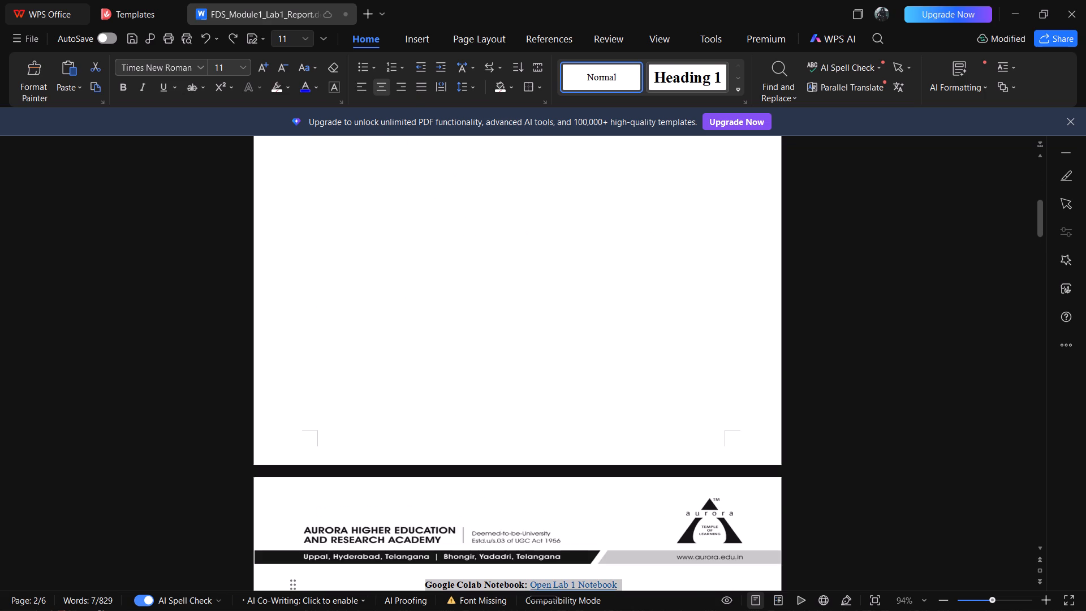
Move the Google Colab Notebook line from above the Experiment 1 heading to the cover page, with blank space between it and the table.
ctrl+scroll(486, 320, down, 2)
scroll(486, 320, up, 1)
scroll(486, 320, down, 2)
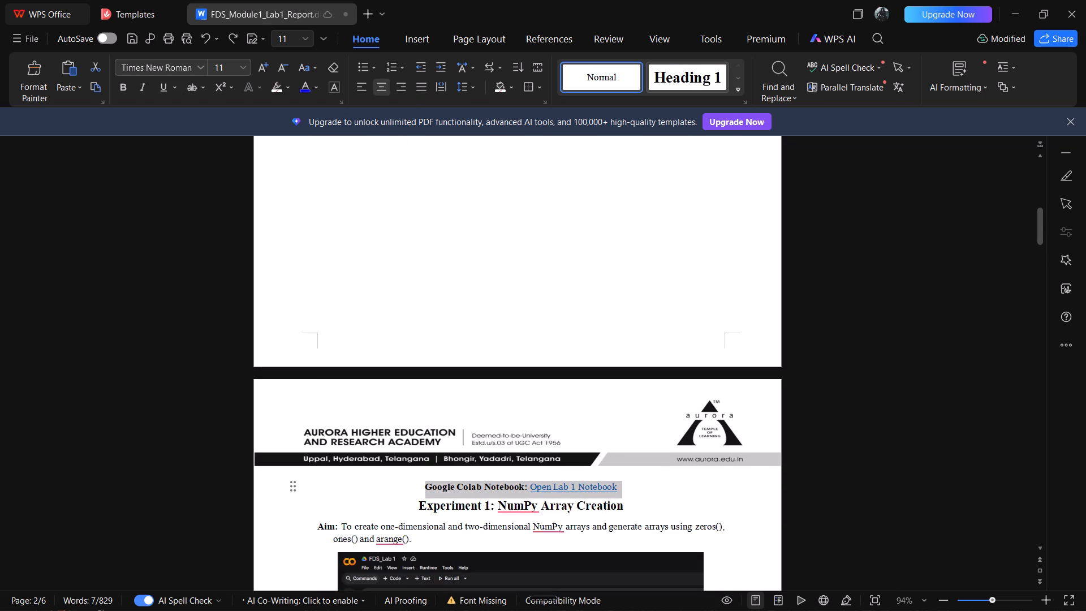
key(ctrl+x)
scroll(568, 433, up, 6)
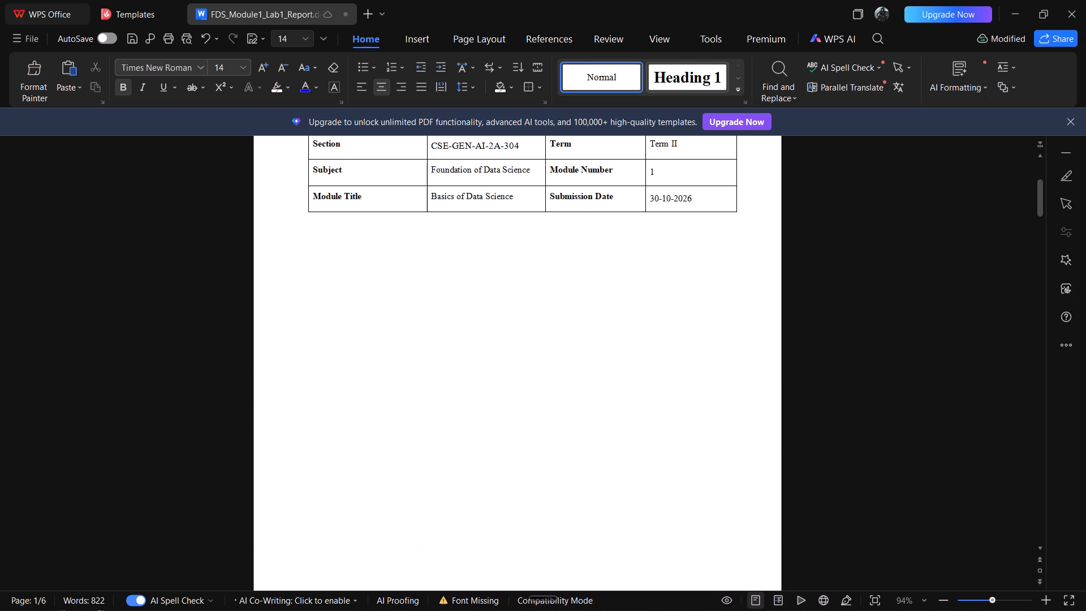
click(398, 305)
key(Return)
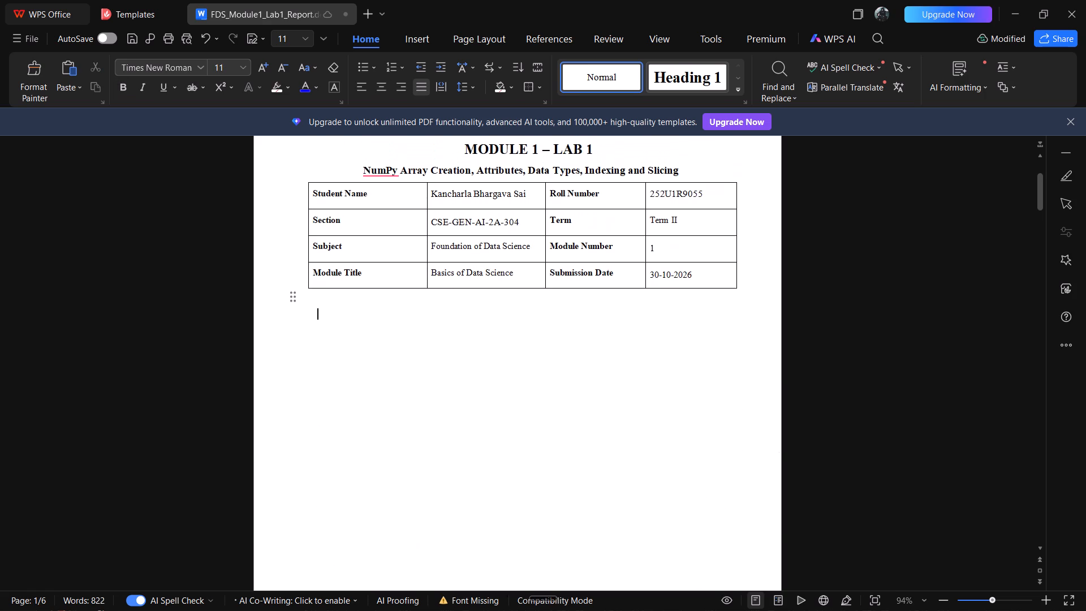
key(Return)
key(Return)
key(Return)
key(BackSpace)
key(BackSpace)
scroll(398, 305, down, 3)
scroll(398, 305, up, 2)
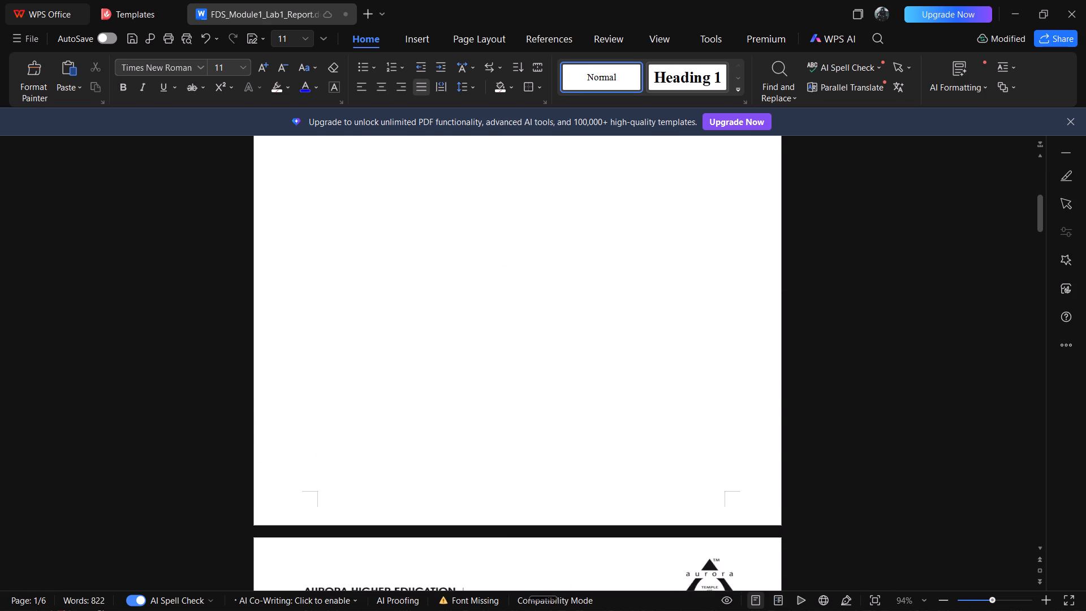
scroll(398, 305, up, 1)
key(ctrl+v)
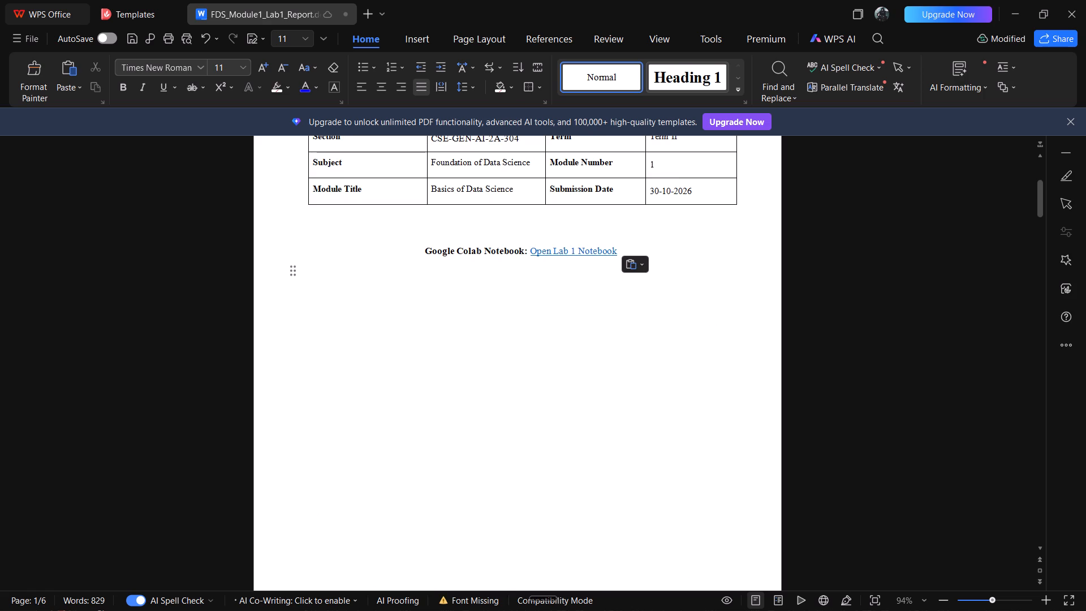
Replace the Open Lab 1 Notebook link with the full Colab sharing URL from the clipboard history, as a hyperlink.
drag(631, 246, 571, 248)
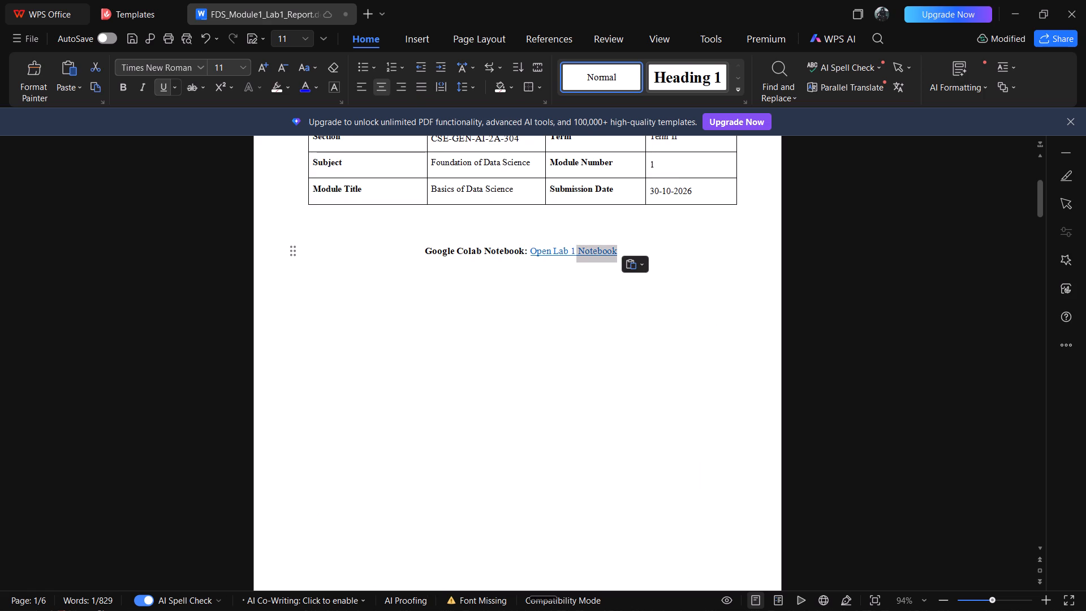
drag(571, 248, 531, 250)
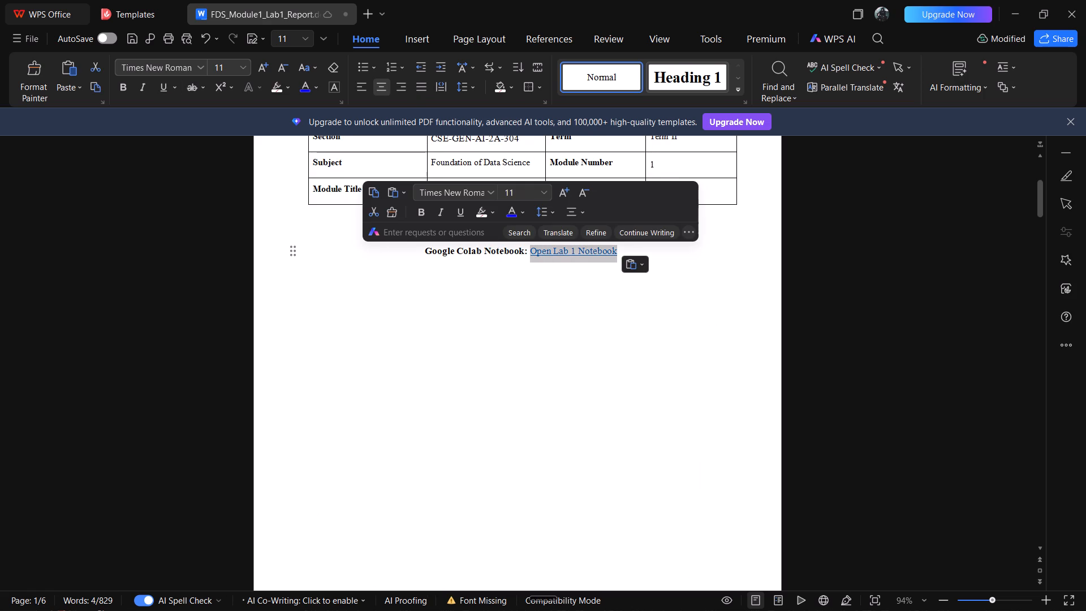
key(BackSpace)
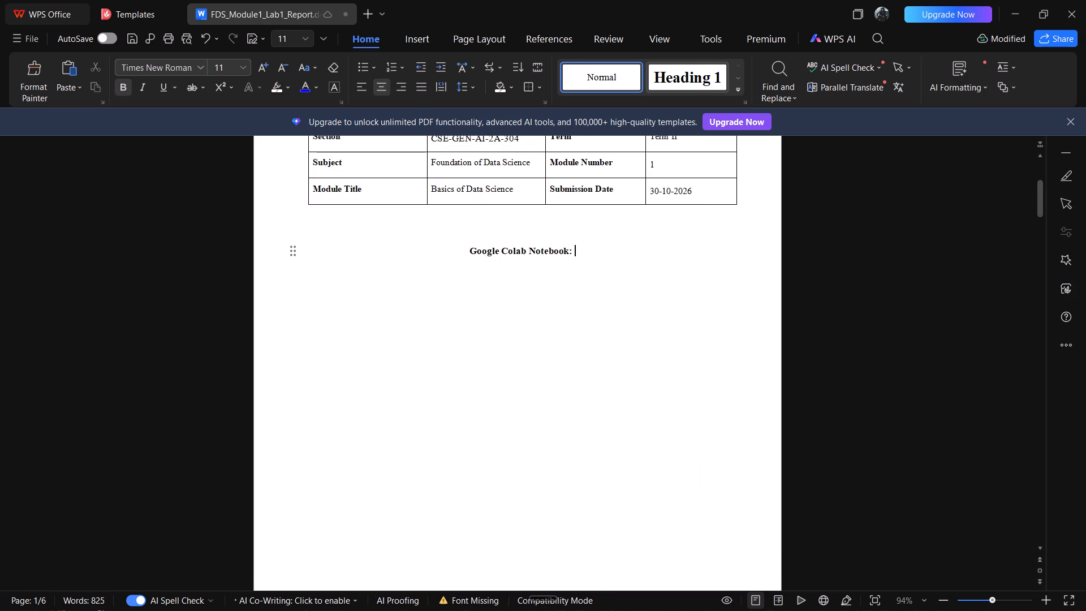
key(super+v)
scroll(929, 463, down, 3)
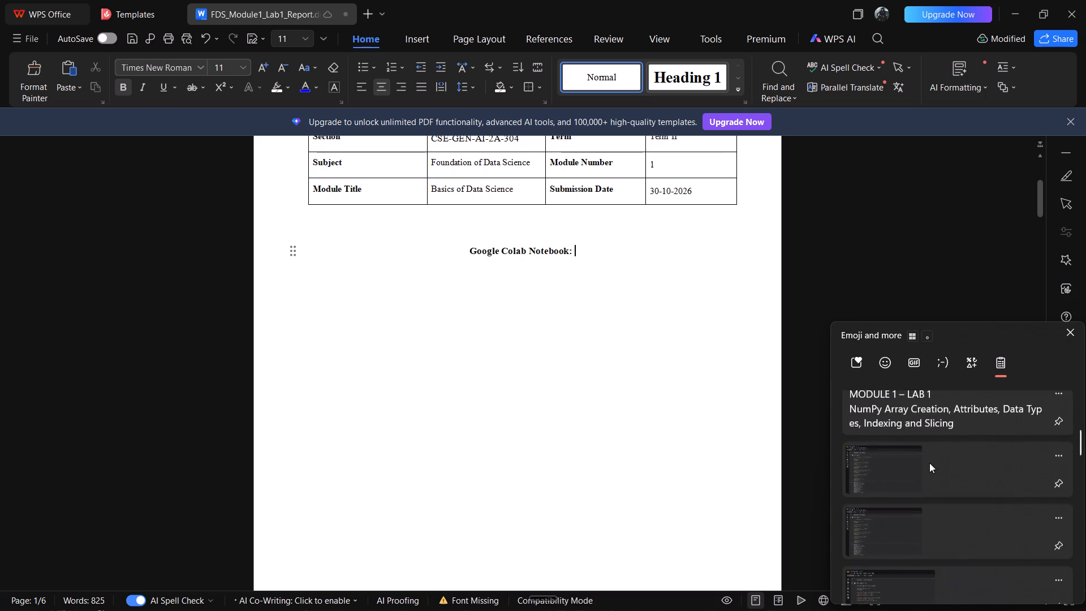
scroll(929, 463, down, 6)
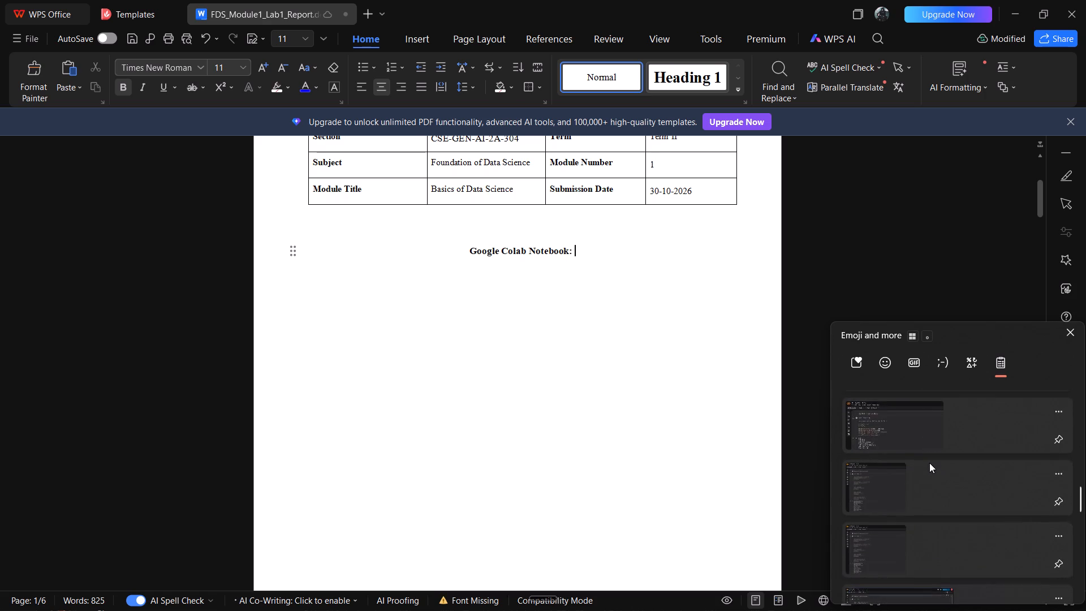
scroll(929, 463, down, 3)
click(925, 488)
key(ctrl+v)
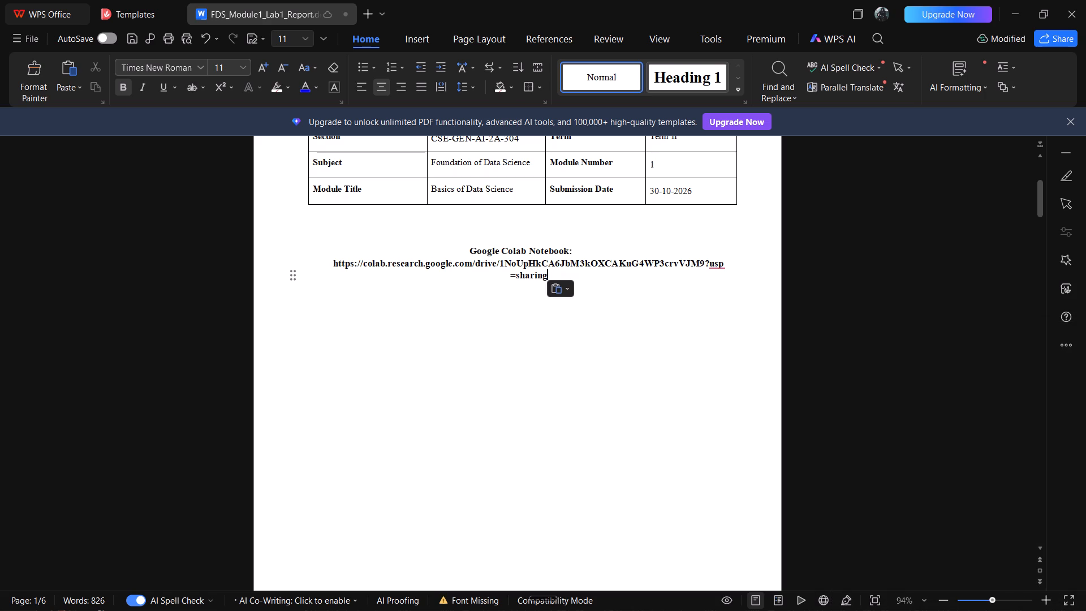
key(Return)
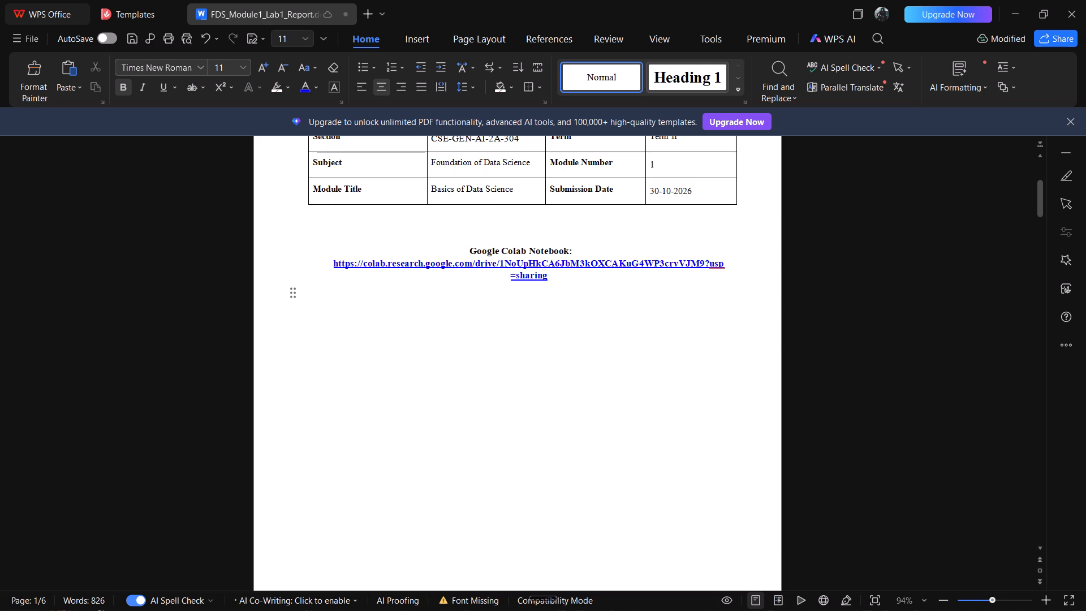
Left-align the Google Colab Notebook label and its URL below the cover page table.
click(289, 252)
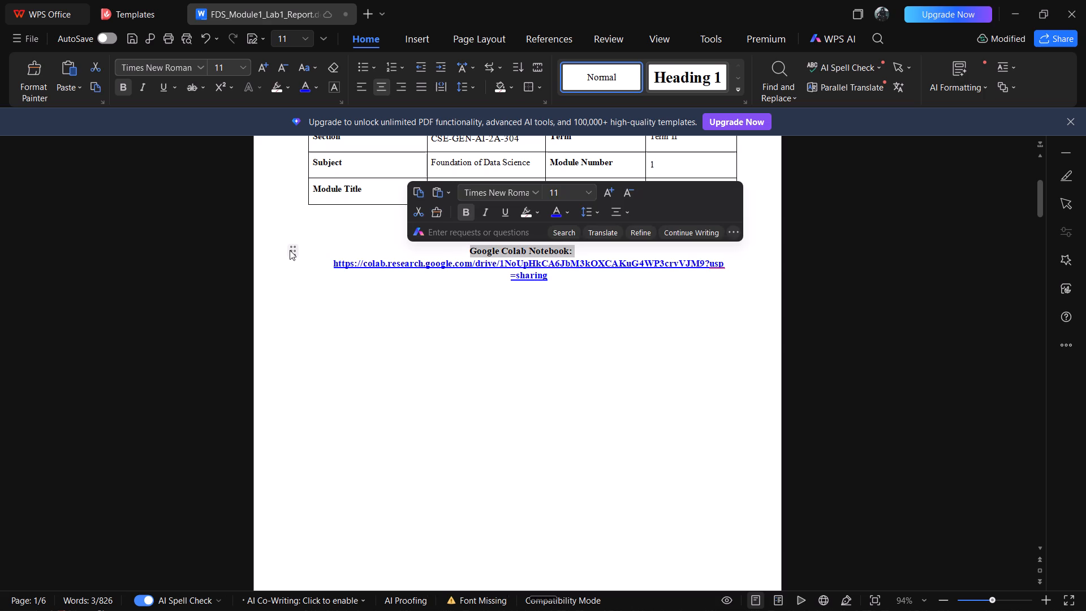
click(290, 250)
click(328, 267)
drag(299, 231, 410, 276)
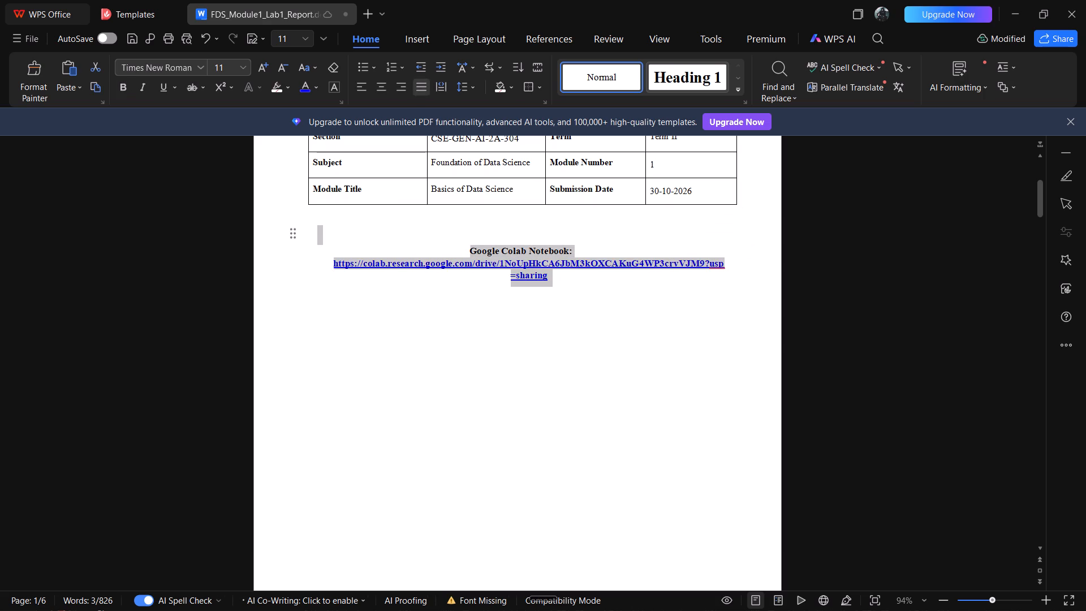
drag(410, 276, 585, 280)
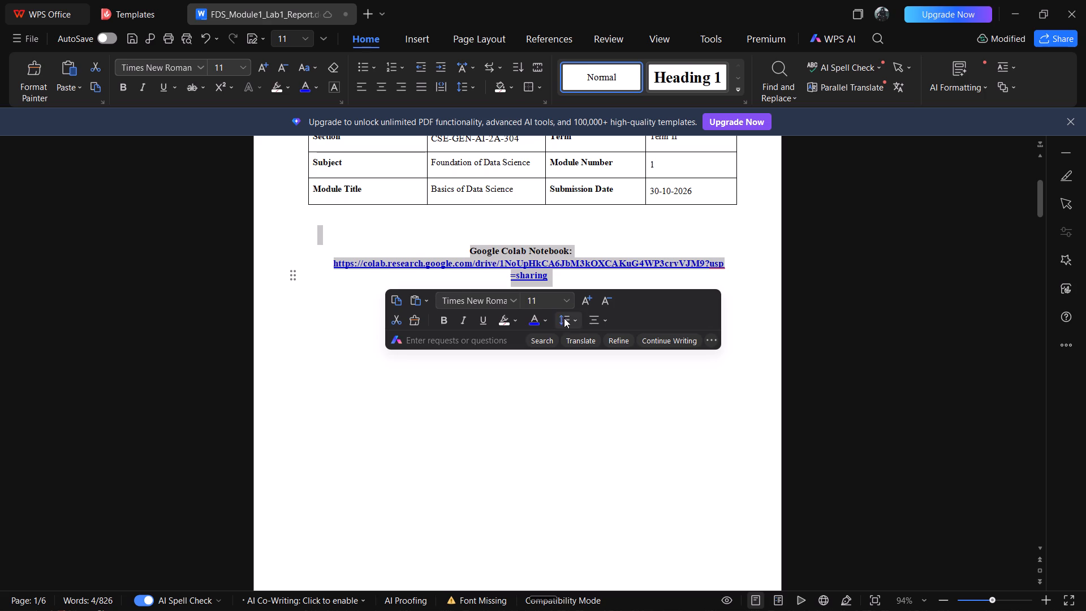
click(591, 321)
click(602, 343)
click(369, 397)
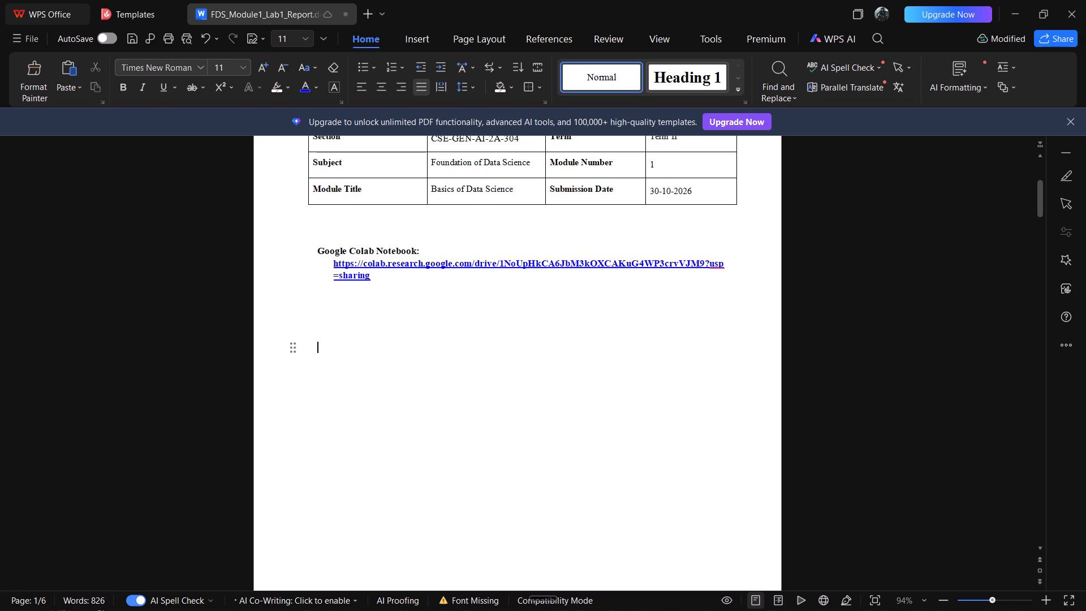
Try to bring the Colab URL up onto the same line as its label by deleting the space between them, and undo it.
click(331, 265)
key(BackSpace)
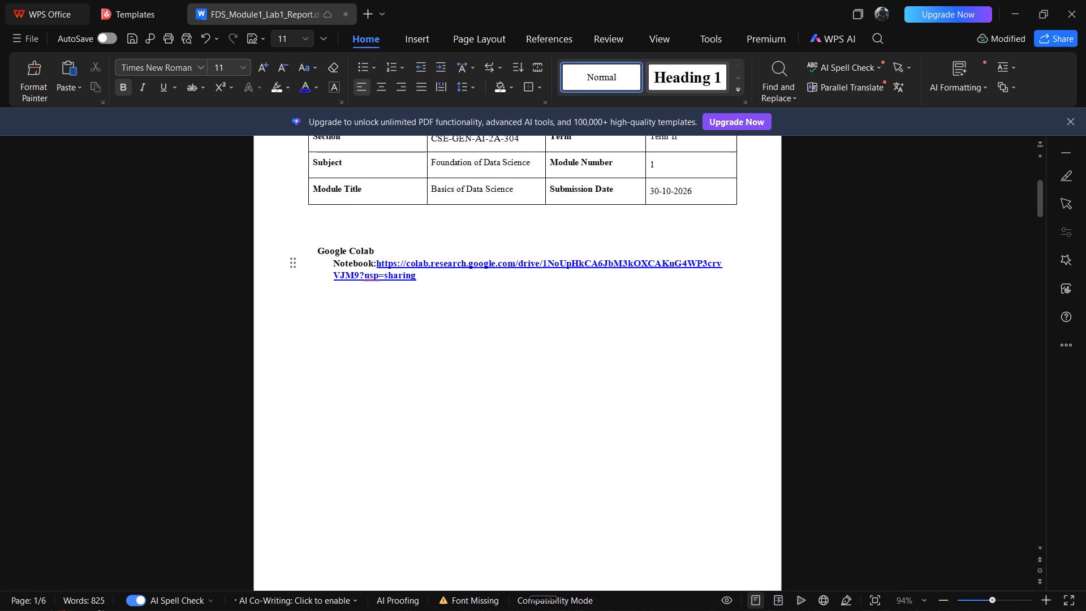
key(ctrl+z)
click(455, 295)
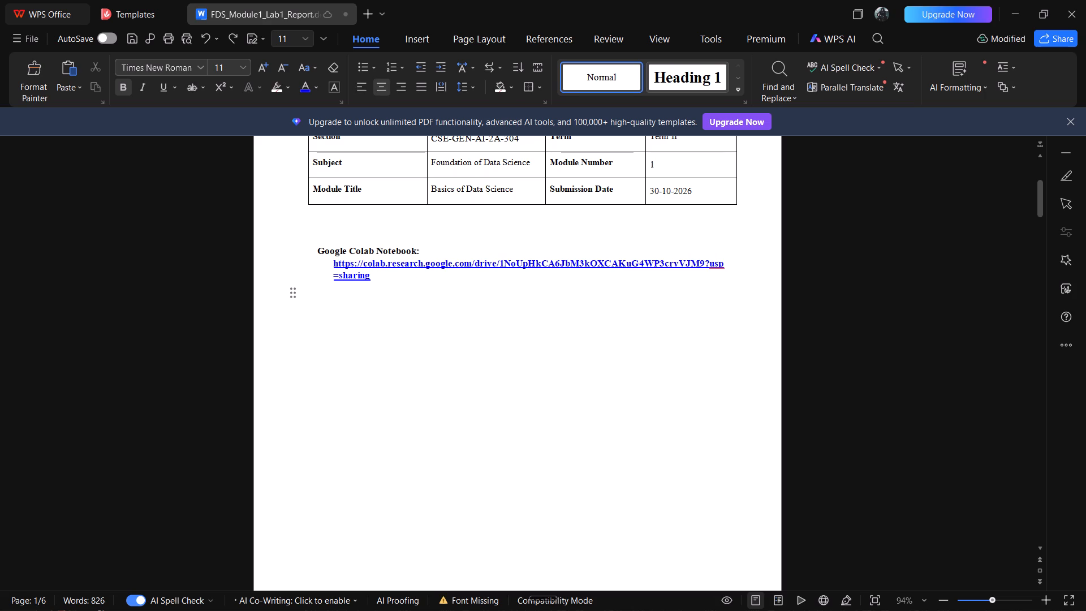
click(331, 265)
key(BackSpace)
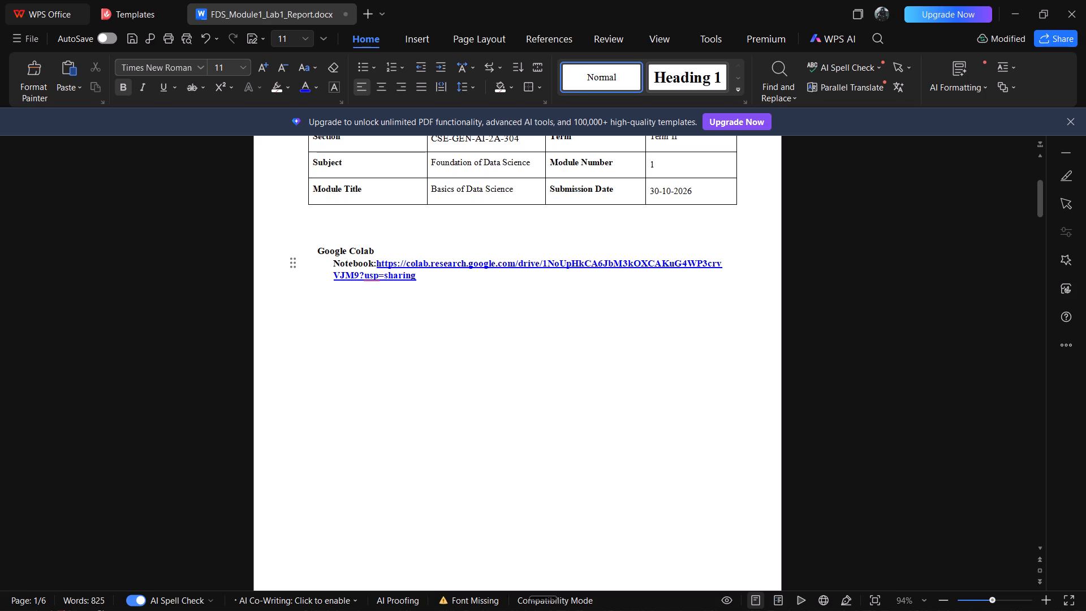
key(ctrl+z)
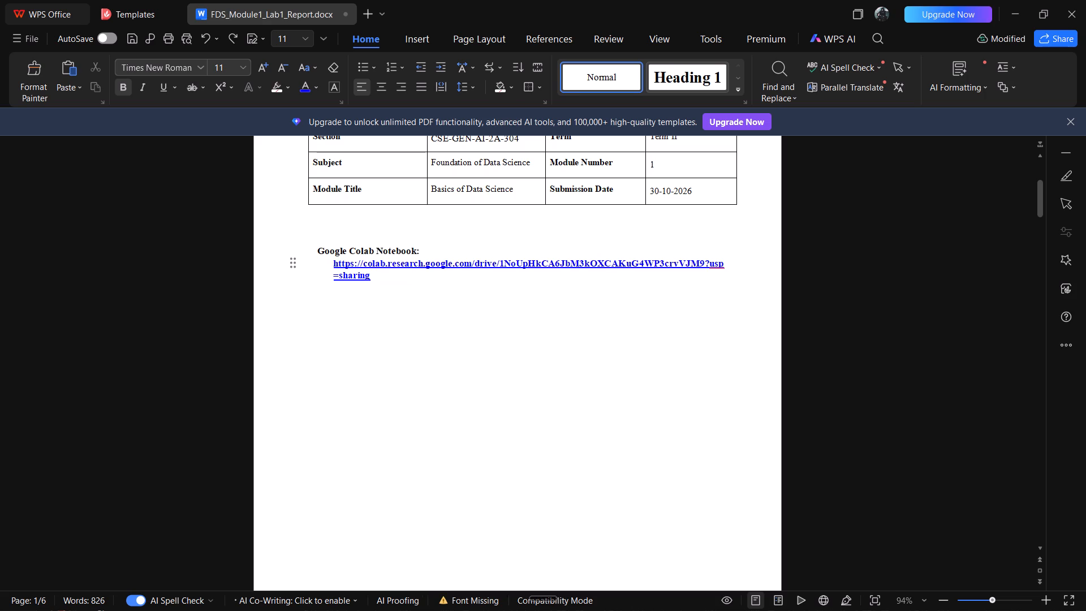
Cut the Colab URL, paste it back after the Google Colab Notebook label, and add two new lines below it.
click(423, 250)
drag(385, 277, 325, 263)
key(ctrl+x)
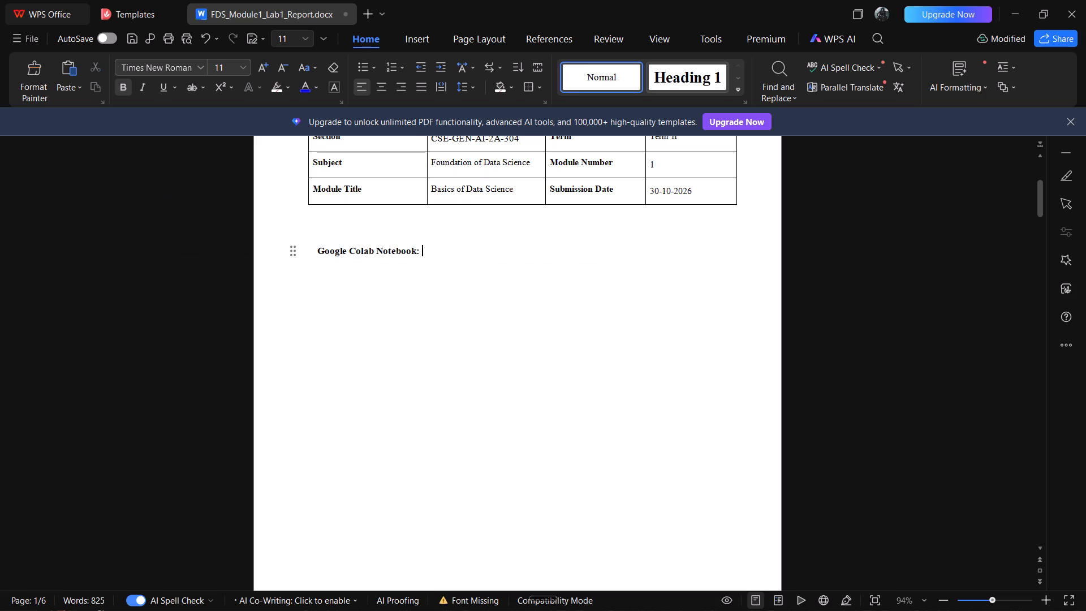
key(ctrl+v)
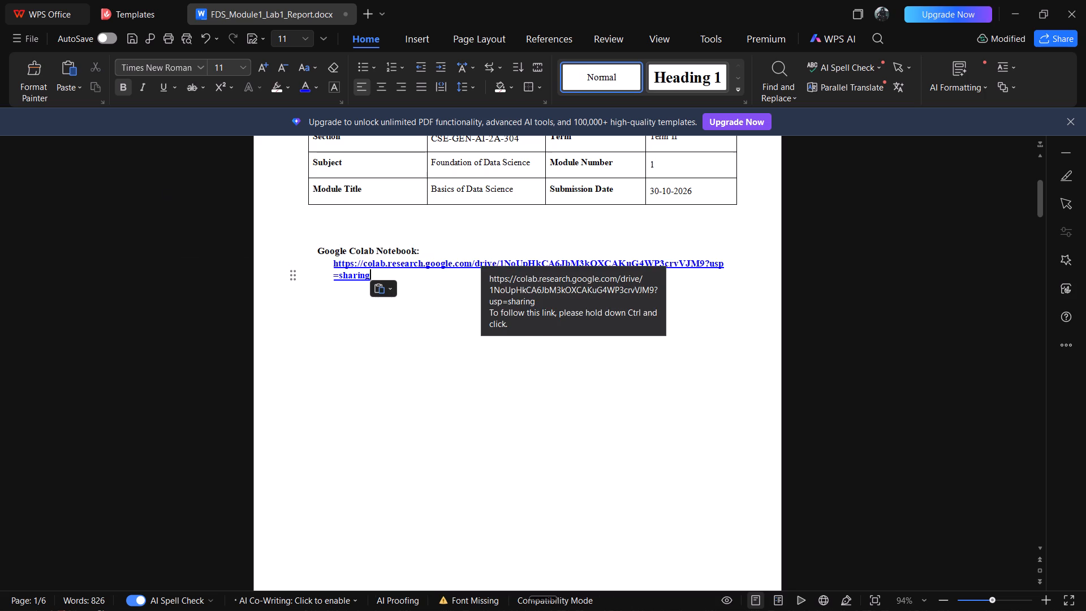
key(Return)
key(Return)
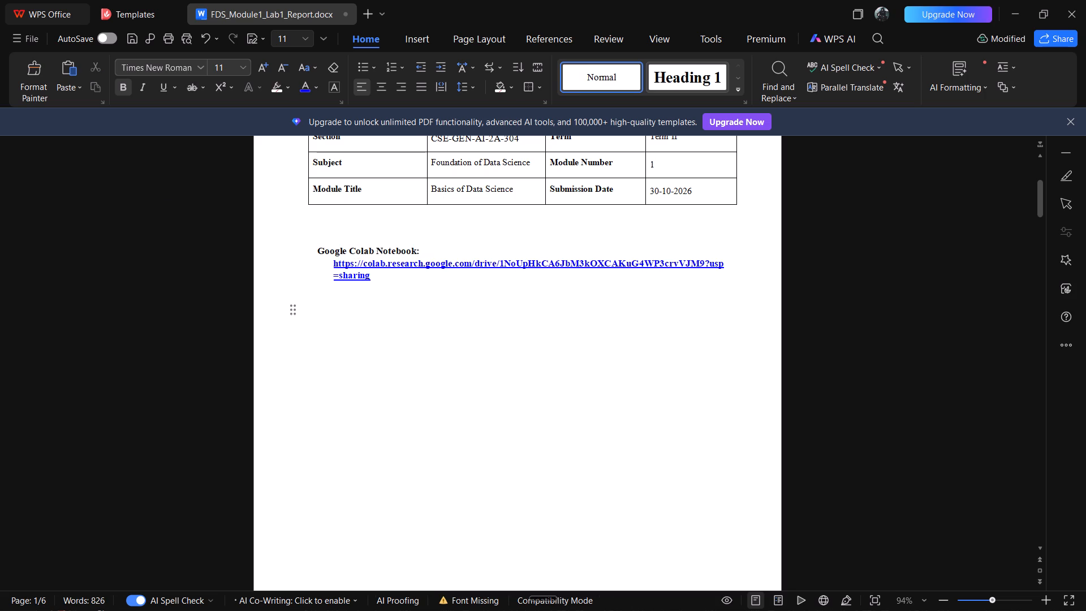
Set the font size of the Google Colab Notebook label and URL to 16.
drag(431, 283, 293, 236)
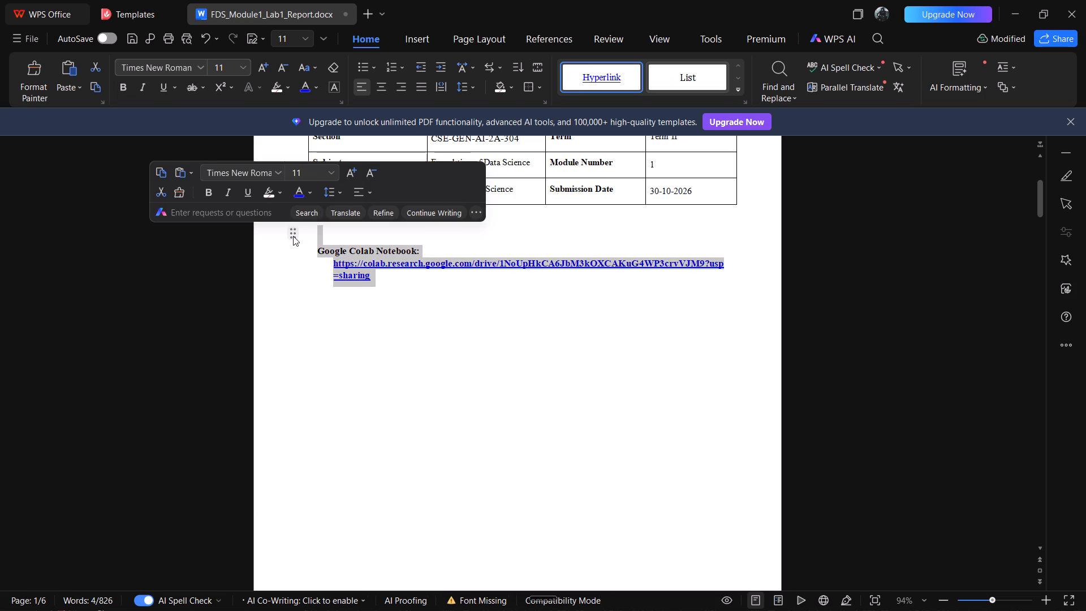
click(336, 173)
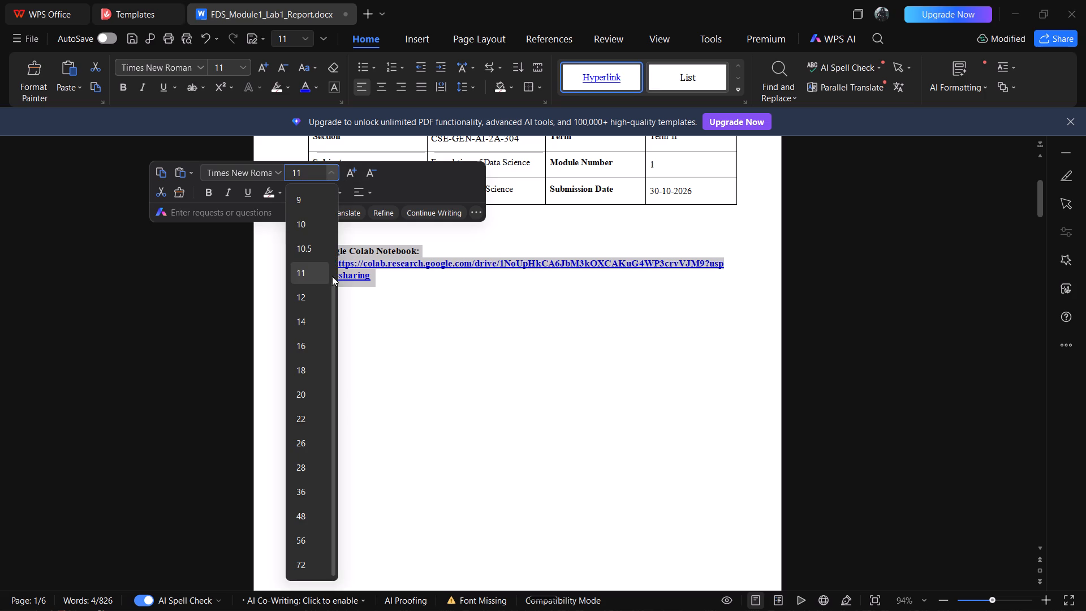
click(325, 345)
click(658, 339)
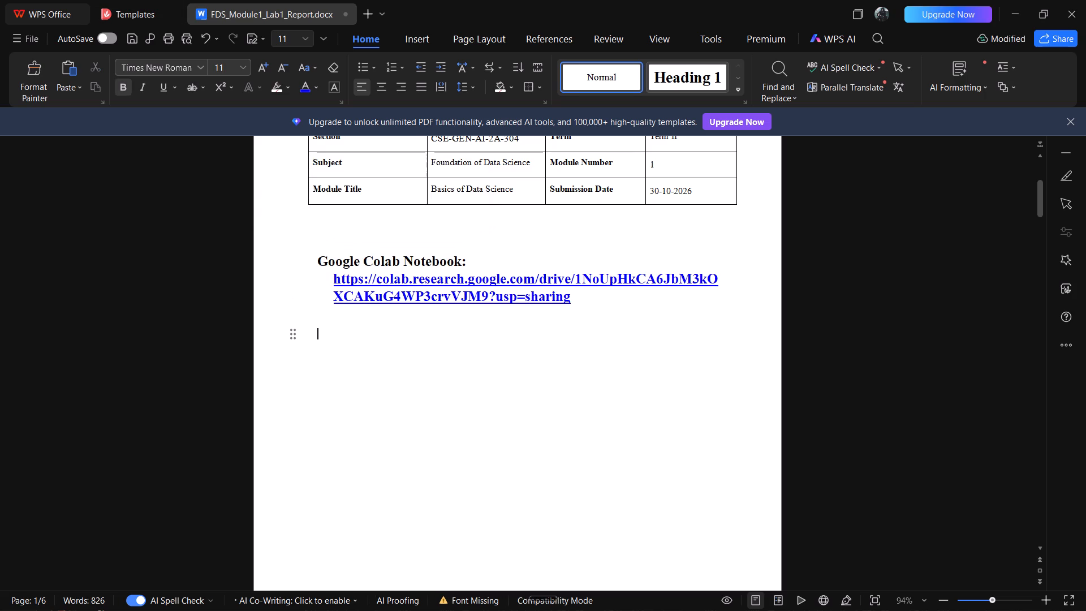
Remove the italics from the Figure 1 caption below the Experiment 1 screenshot.
scroll(649, 327, down, 5)
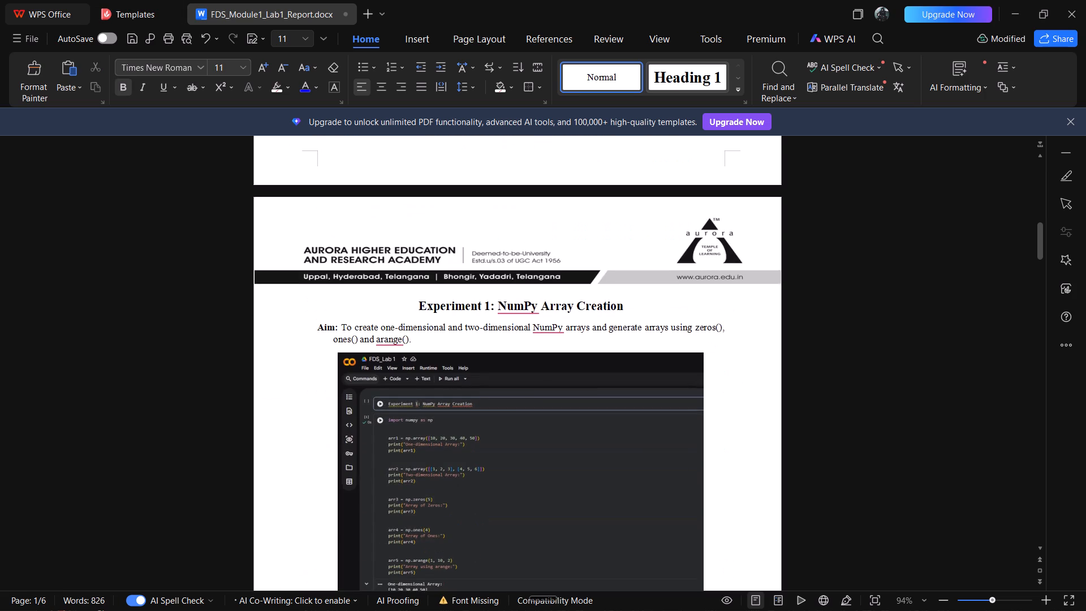
scroll(649, 327, down, 3)
scroll(649, 327, up, 1)
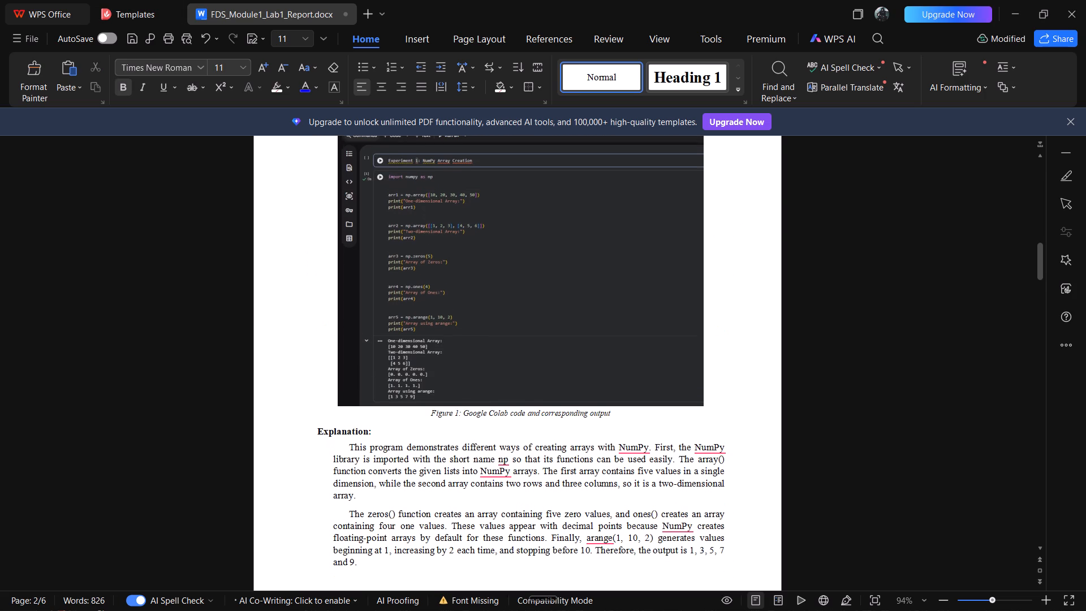
drag(617, 414, 418, 420)
click(339, 382)
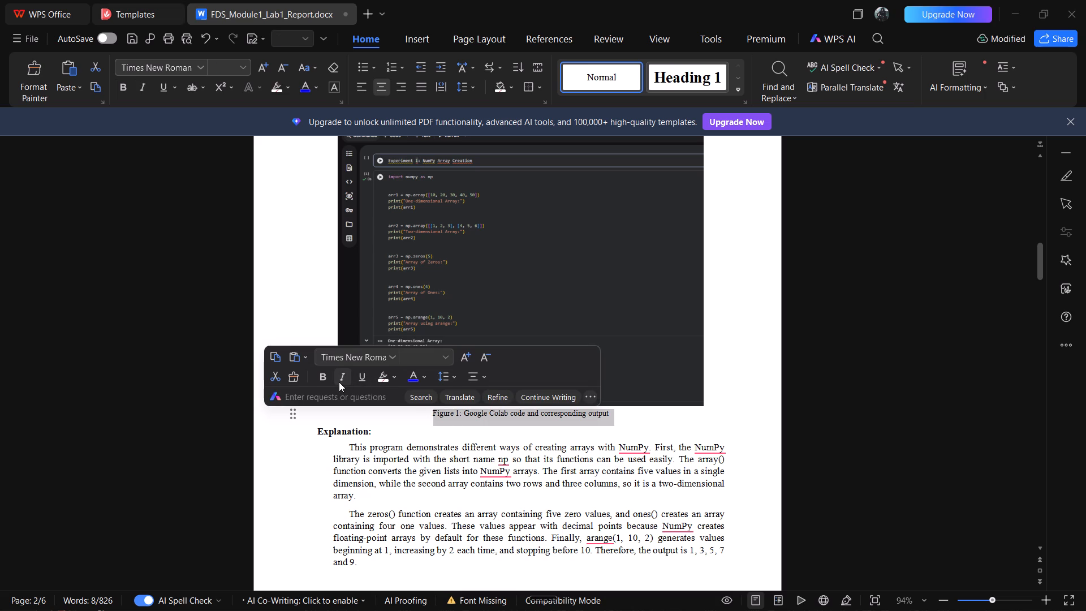
Format the Figure 1 caption below the Experiment 1 screenshot as bold Times New Roman, size 12.
click(396, 356)
click(383, 90)
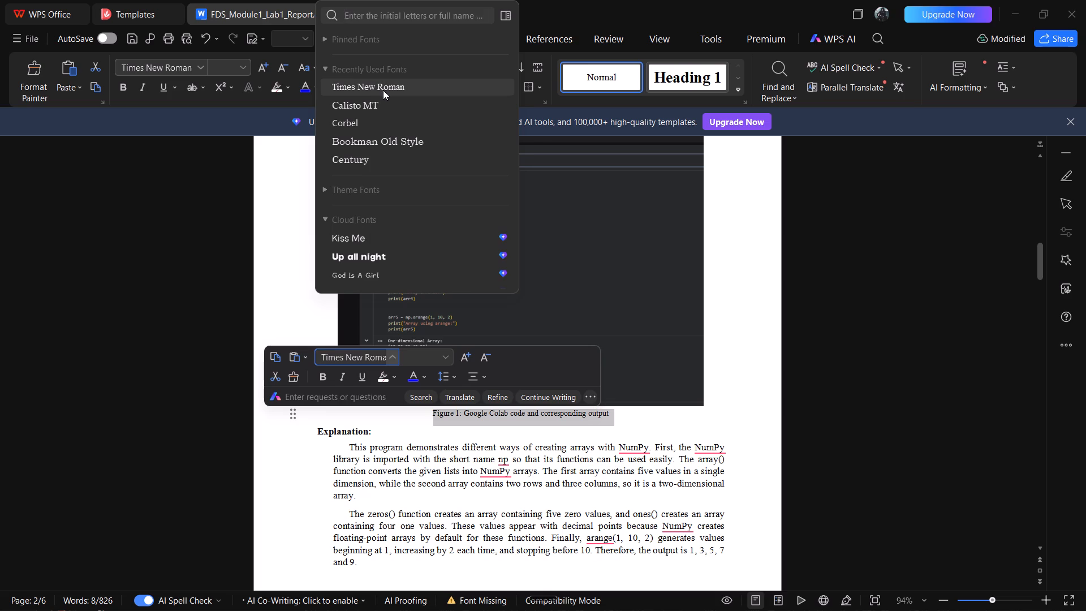
click(447, 359)
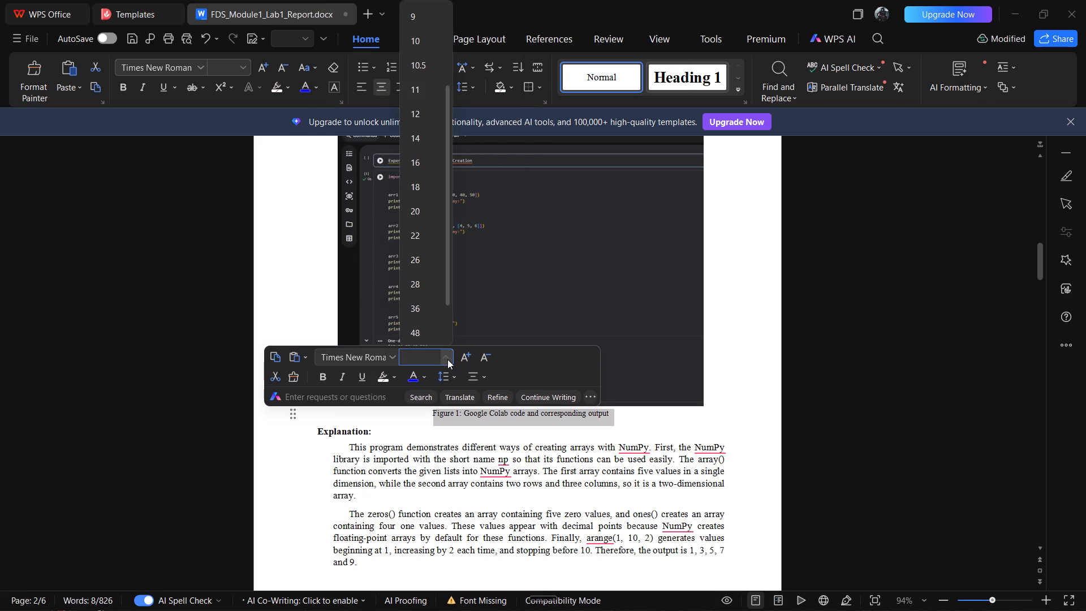
click(419, 113)
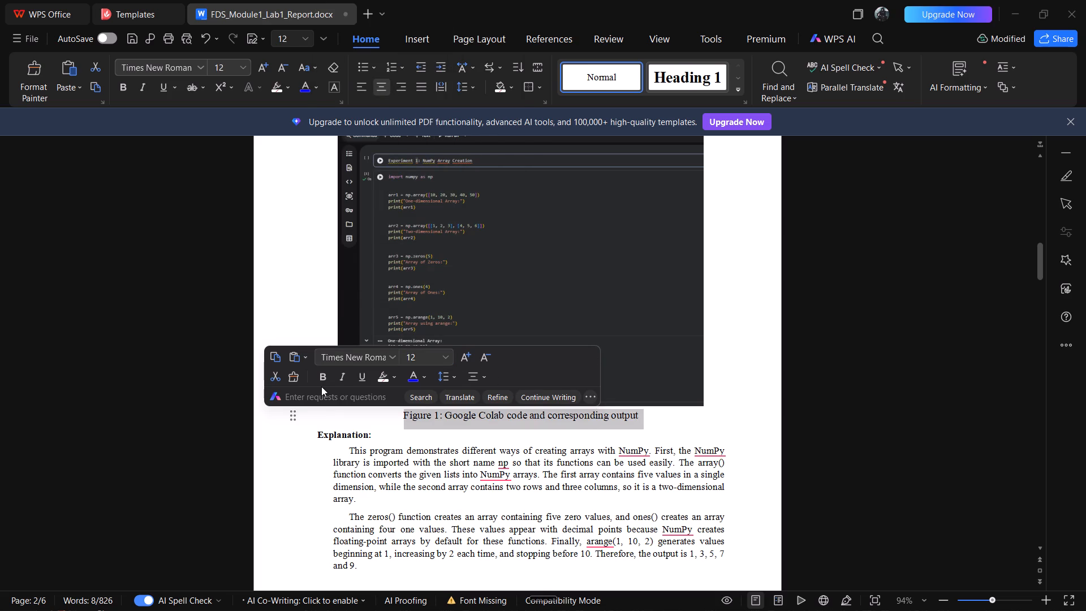
click(321, 377)
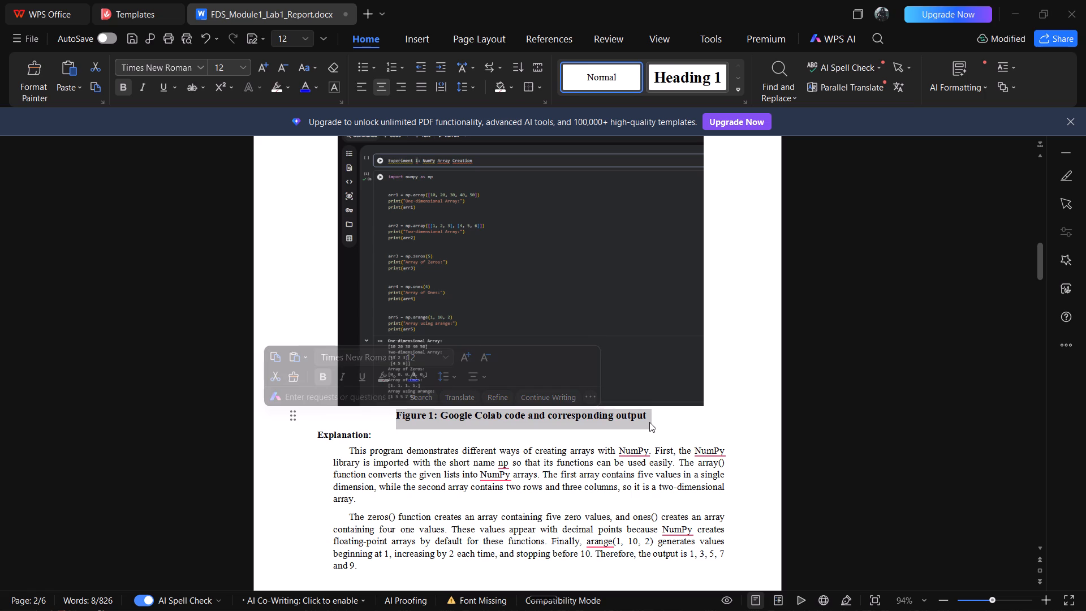
click(649, 422)
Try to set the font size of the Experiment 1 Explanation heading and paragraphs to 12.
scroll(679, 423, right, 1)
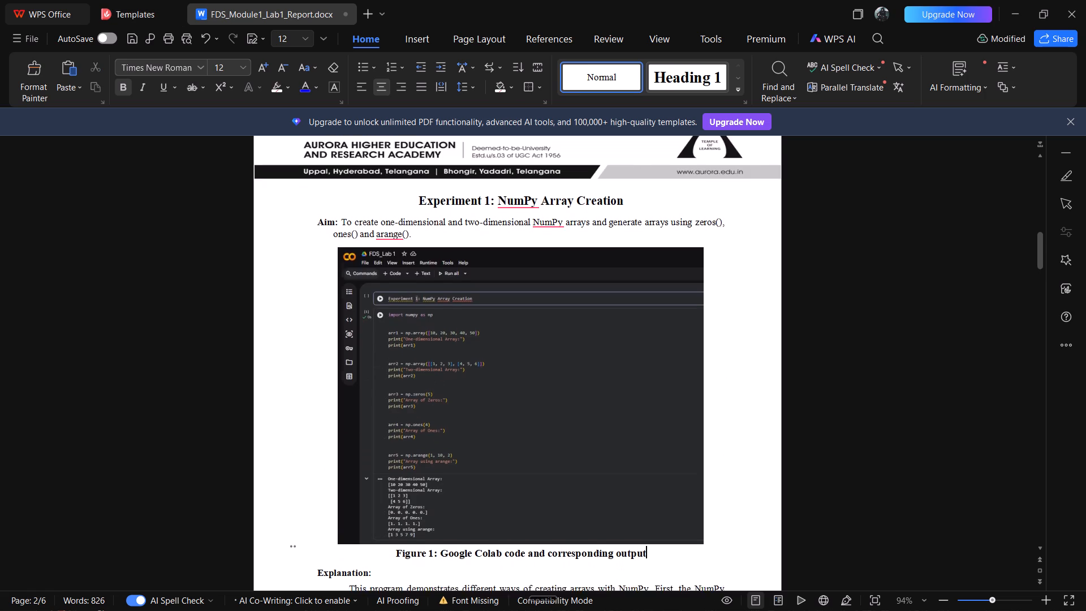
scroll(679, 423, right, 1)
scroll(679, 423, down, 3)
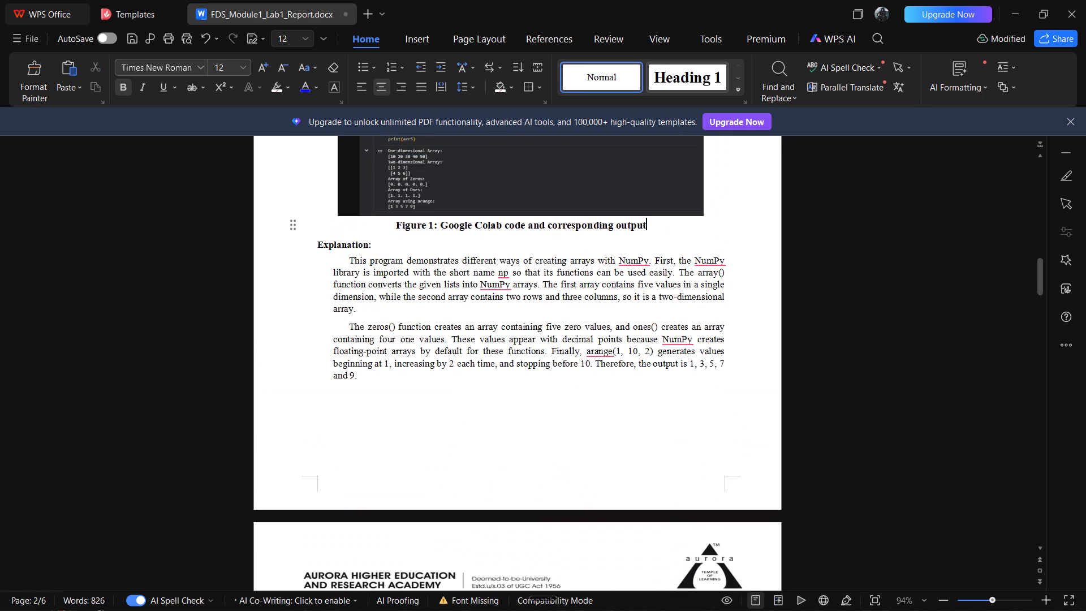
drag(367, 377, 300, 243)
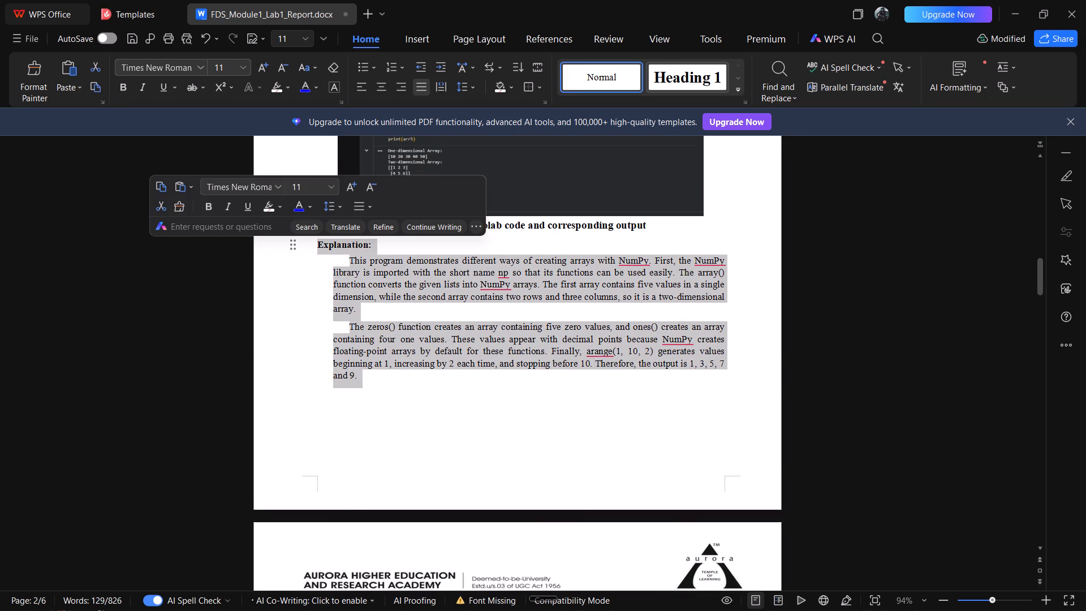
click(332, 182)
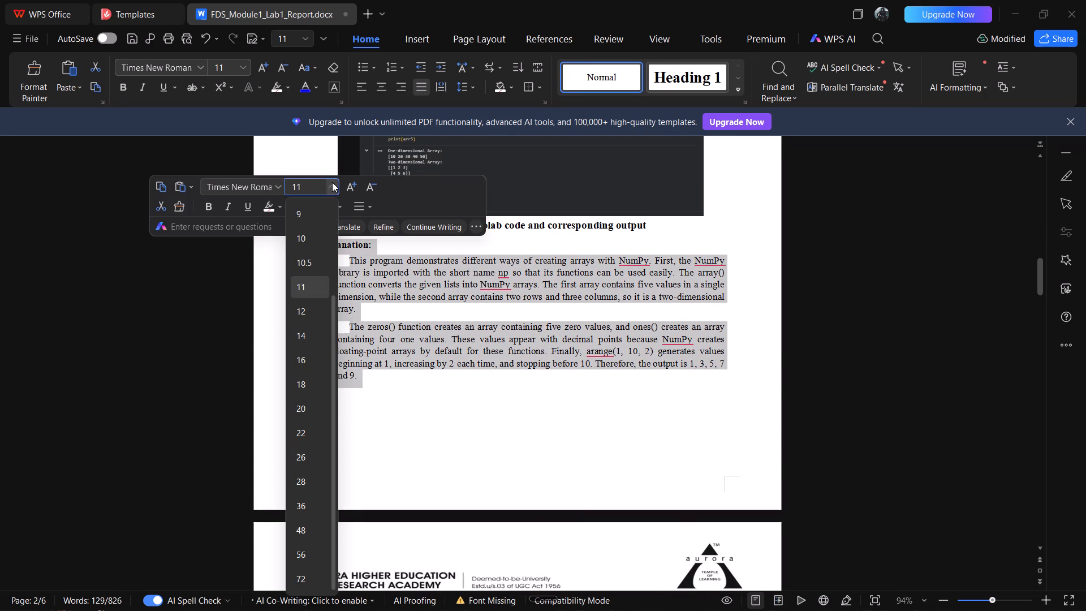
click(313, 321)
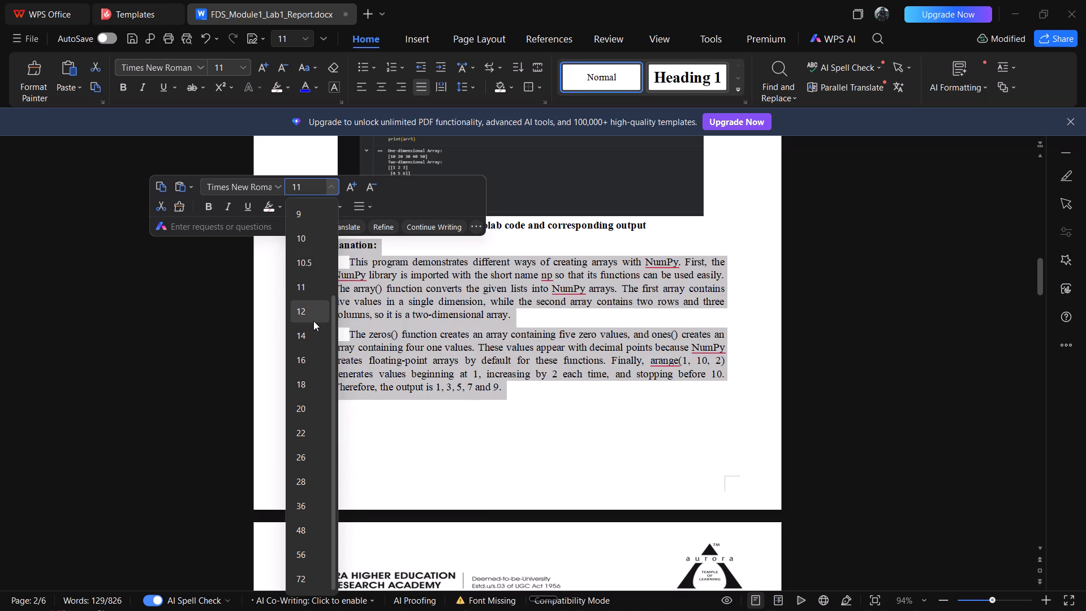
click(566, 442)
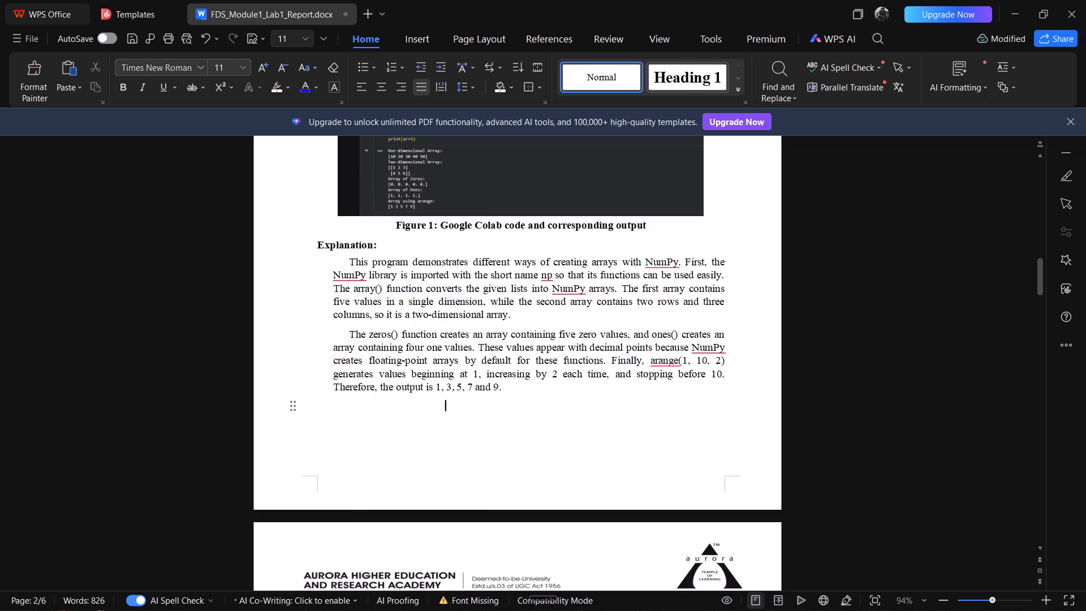
Look through the remaining experiment pages of the report, checking the figure captions and Explanation sections of Experiments 2 to 5.
scroll(566, 442, down, 2)
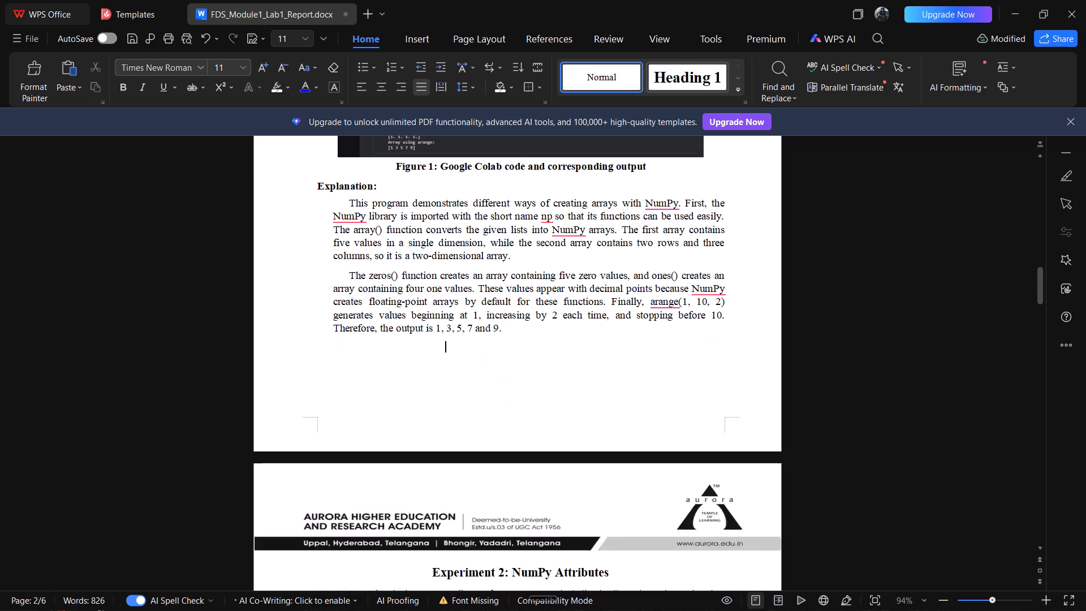
scroll(566, 442, down, 13)
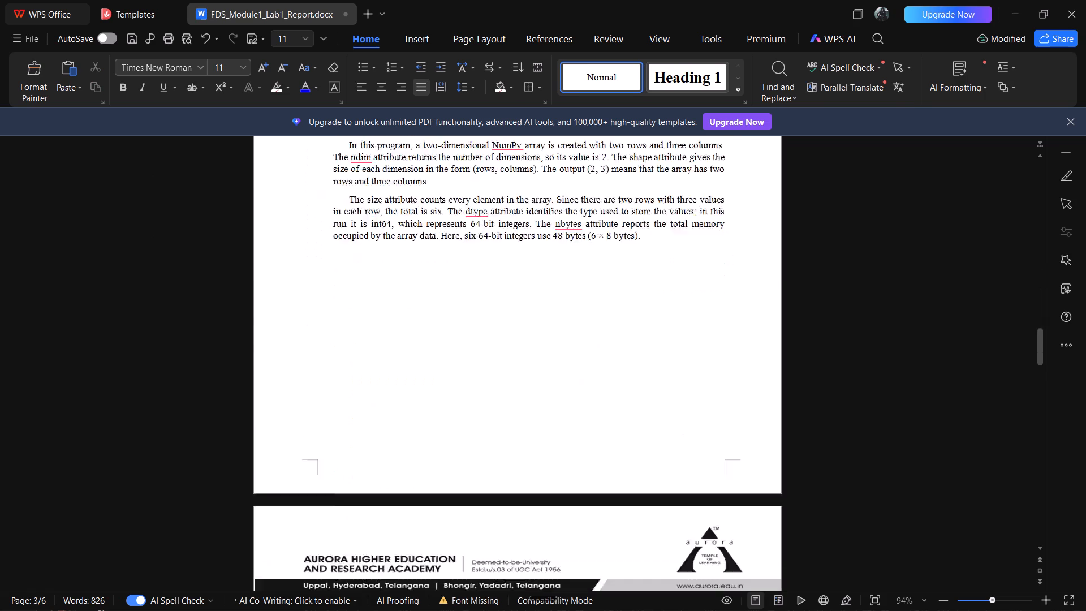
scroll(566, 442, down, 13)
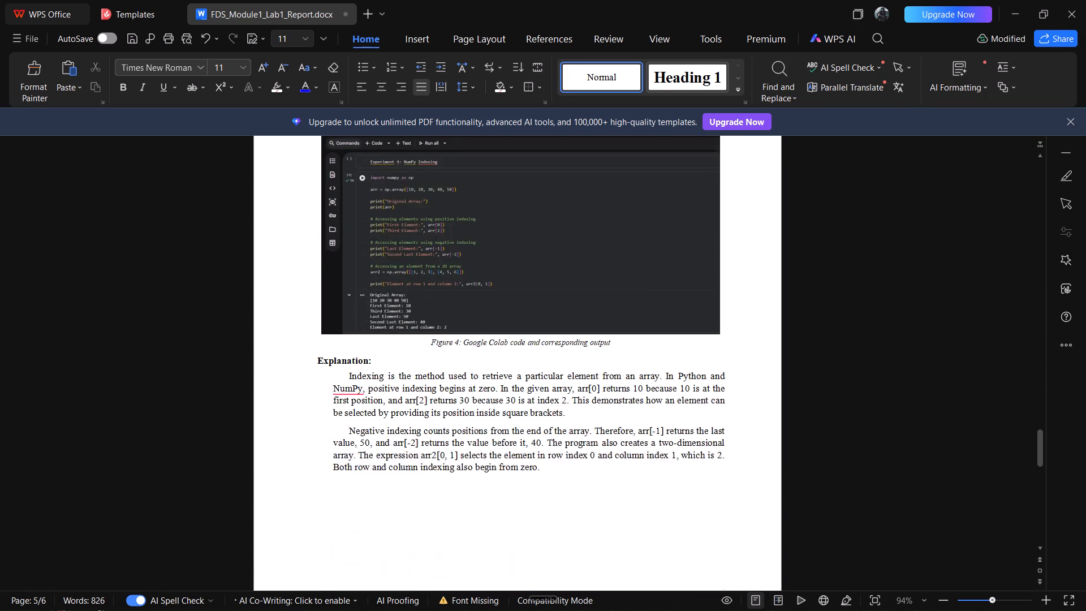
scroll(566, 442, down, 12)
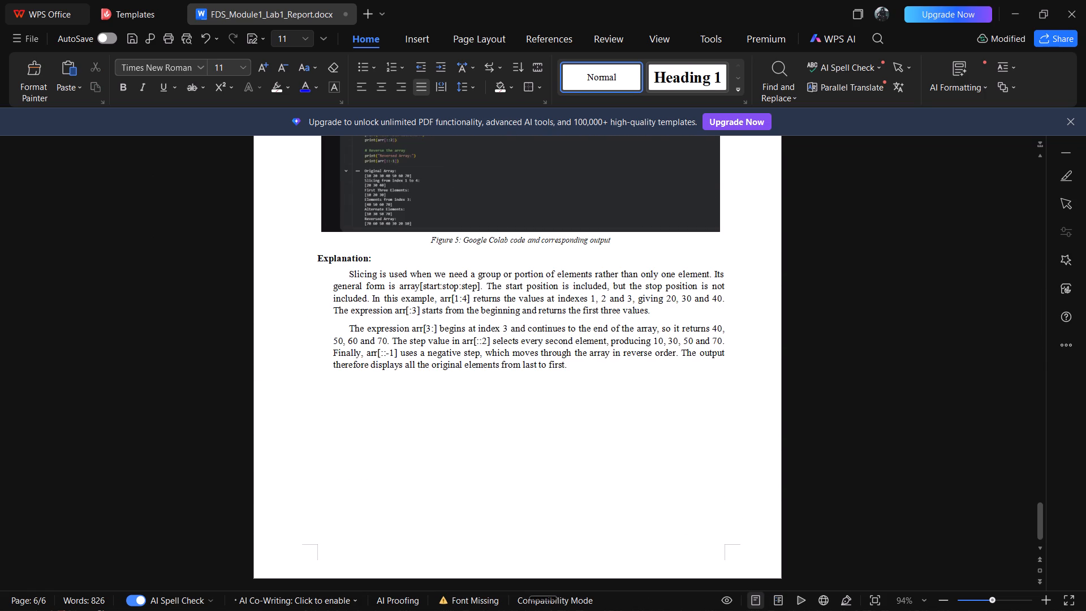
scroll(566, 442, up, 15)
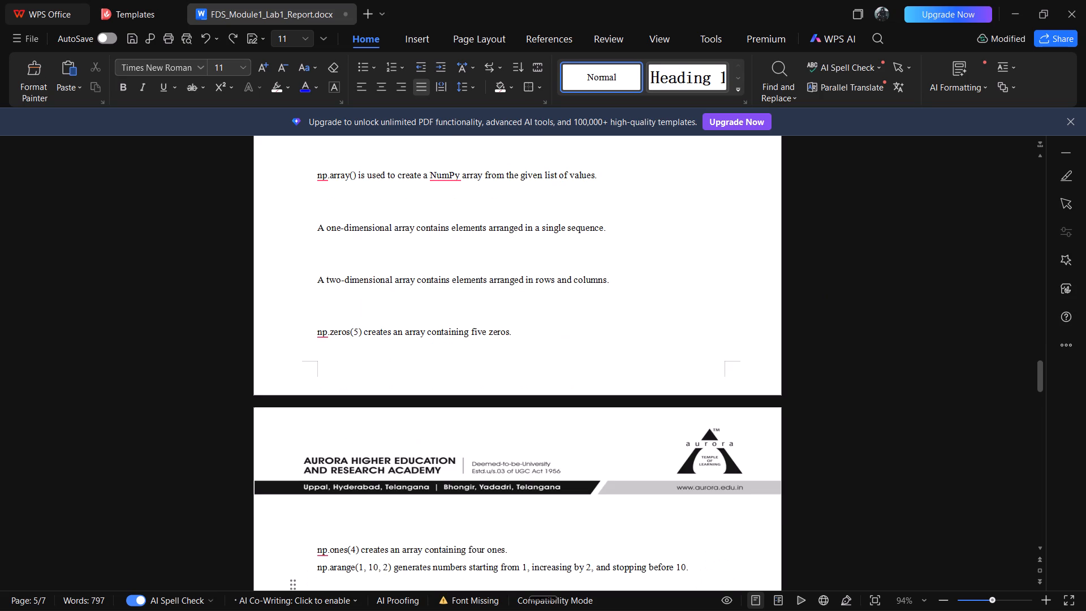
key(ctrl+z)
key(ctrl+z)
key(ctrl+z)
key(ctrl+z)
key(ctrl+z)
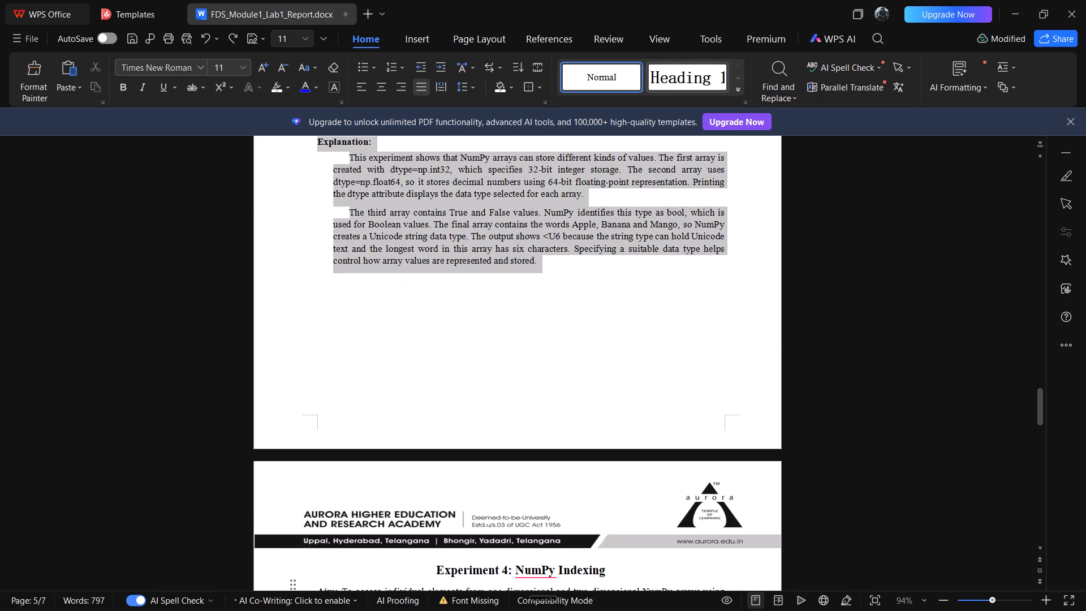
Replace the selected Explanation section below the Figure 3 caption with the copied Experiment 1 text.
key(ctrl+v)
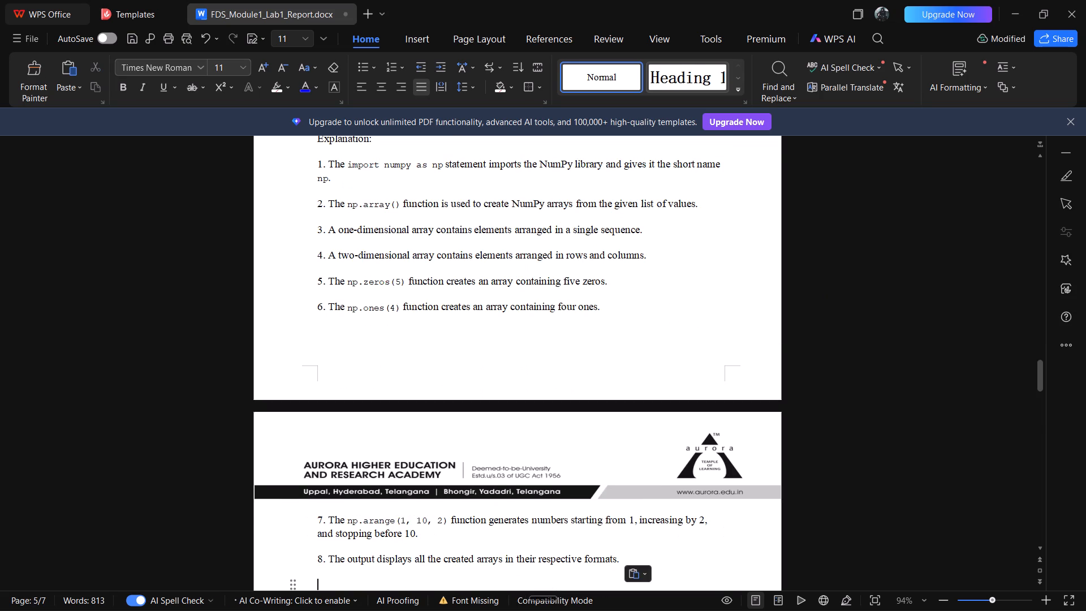
scroll(508, 345, up, 1)
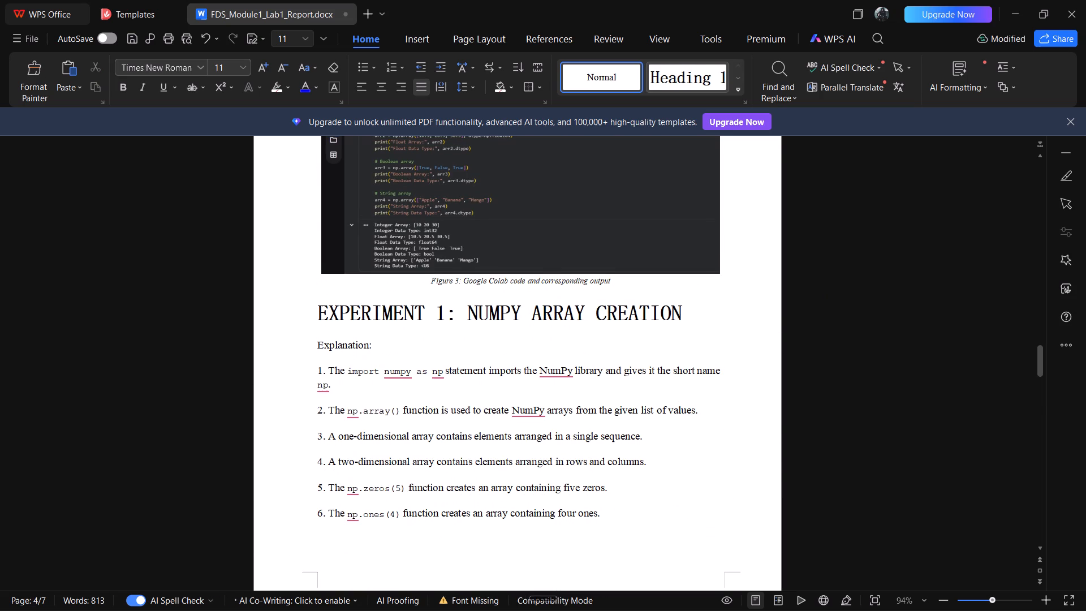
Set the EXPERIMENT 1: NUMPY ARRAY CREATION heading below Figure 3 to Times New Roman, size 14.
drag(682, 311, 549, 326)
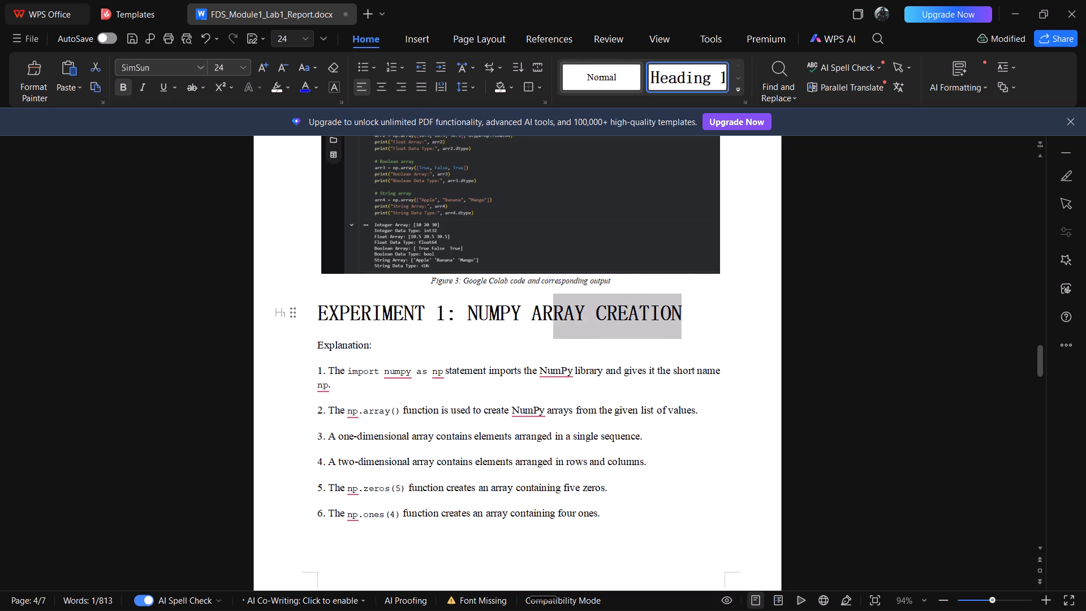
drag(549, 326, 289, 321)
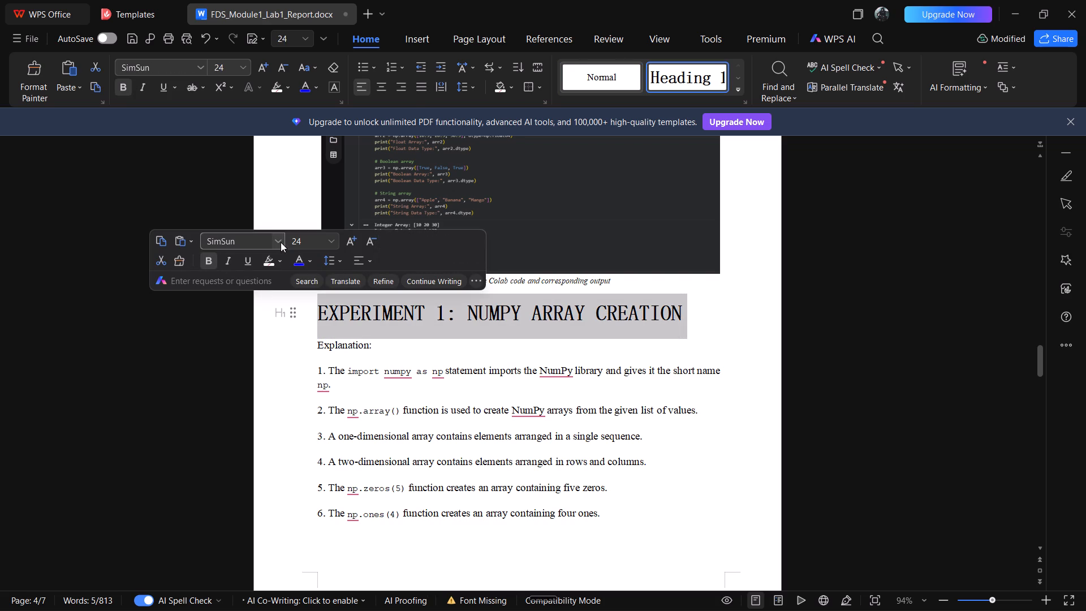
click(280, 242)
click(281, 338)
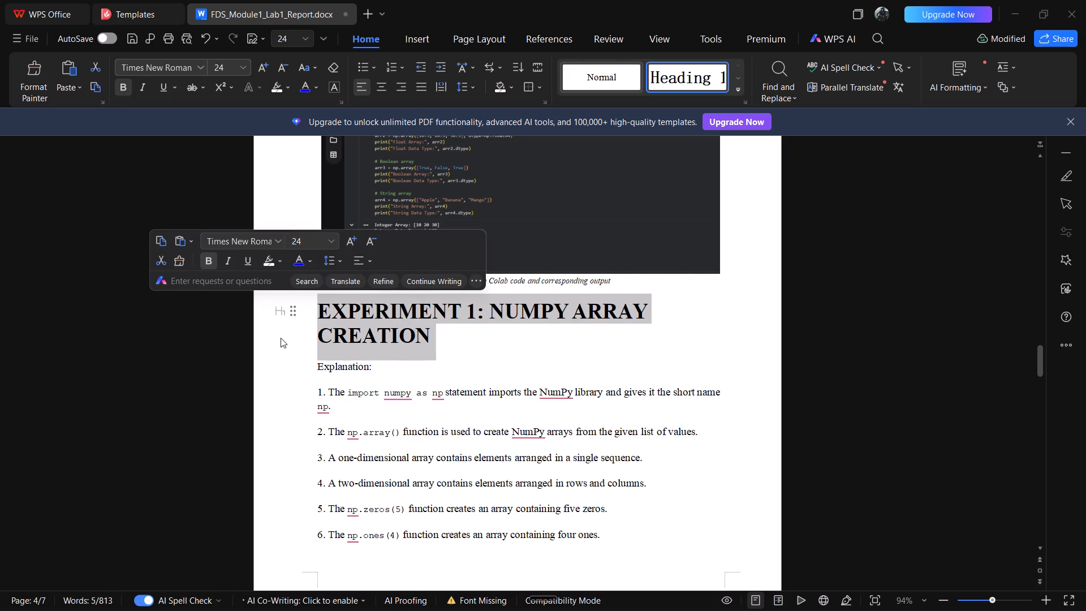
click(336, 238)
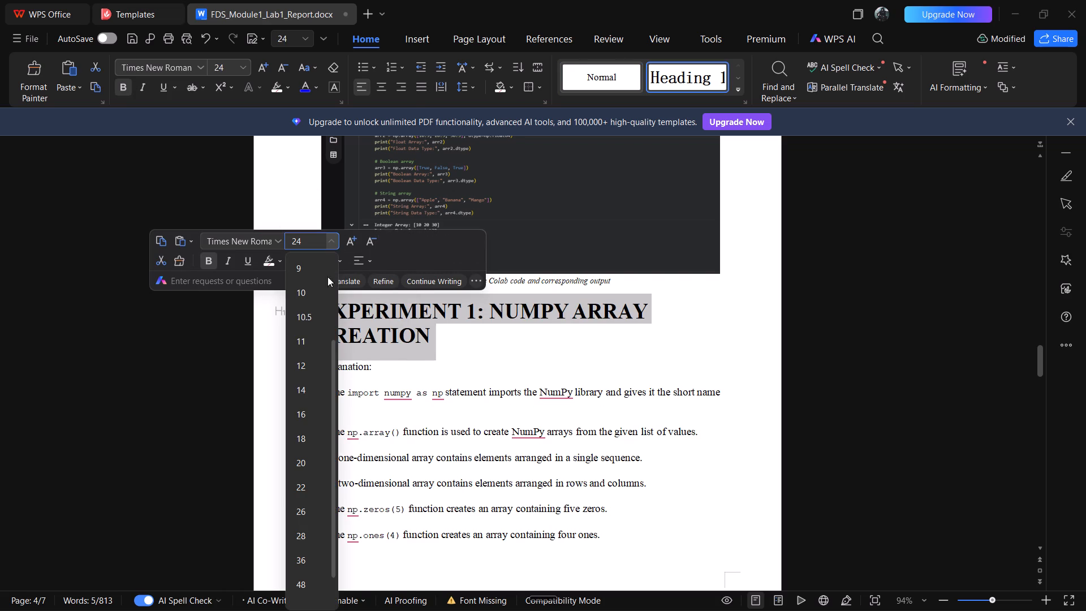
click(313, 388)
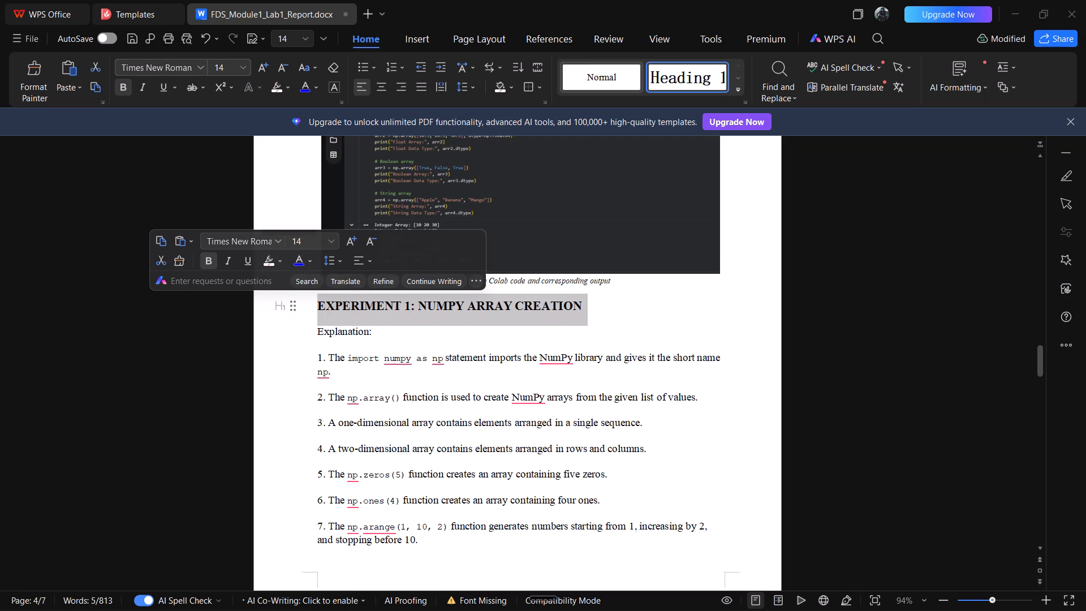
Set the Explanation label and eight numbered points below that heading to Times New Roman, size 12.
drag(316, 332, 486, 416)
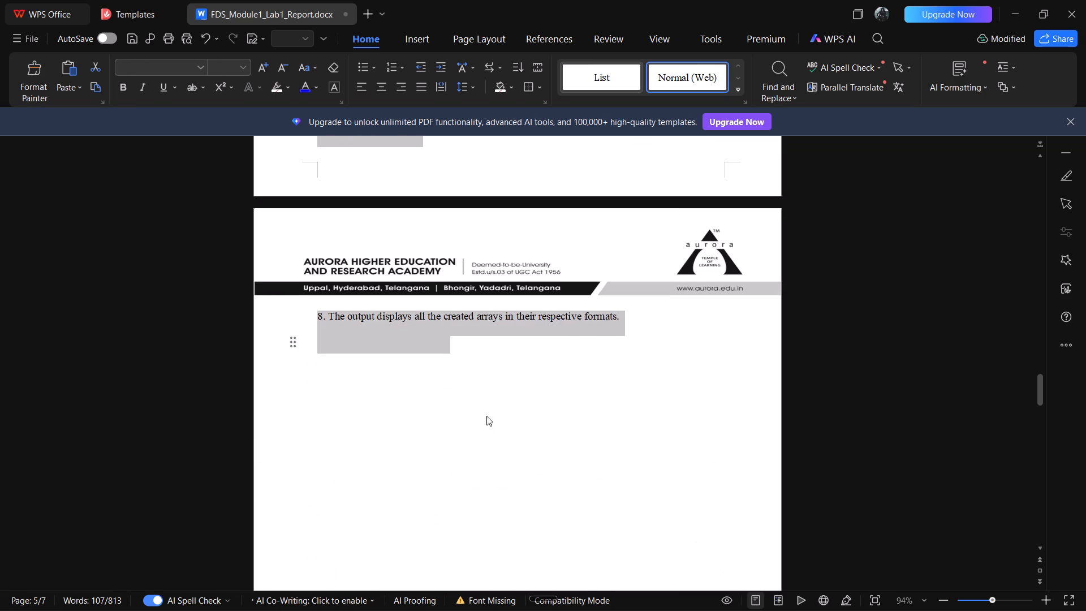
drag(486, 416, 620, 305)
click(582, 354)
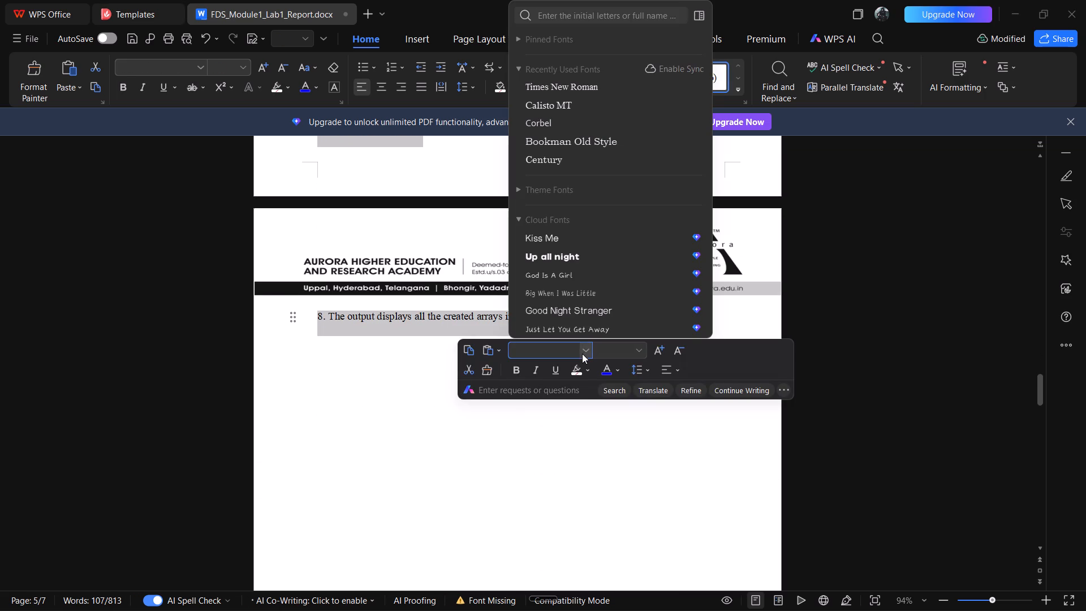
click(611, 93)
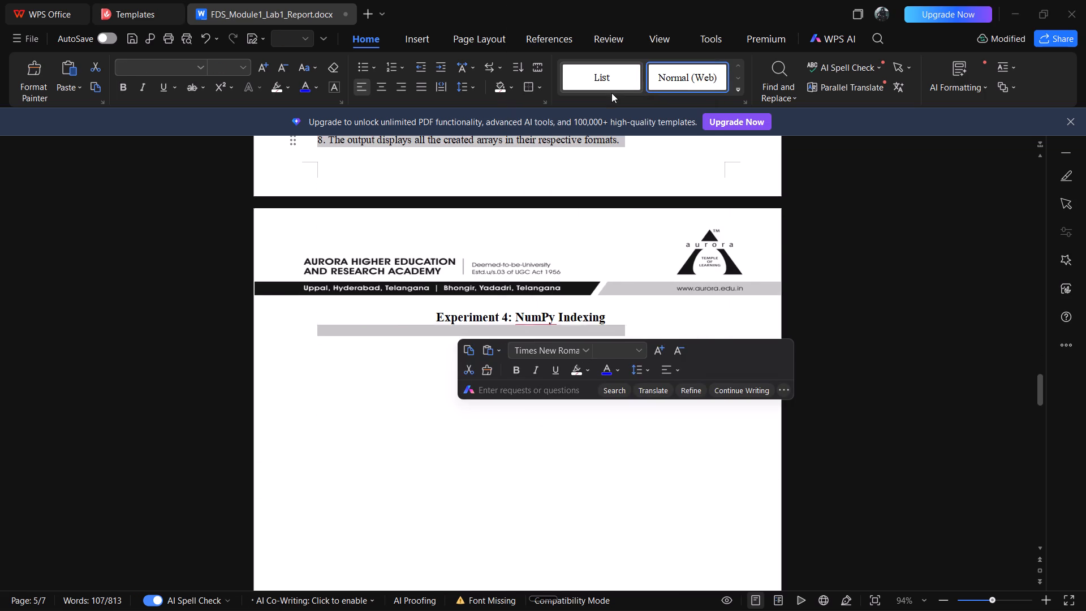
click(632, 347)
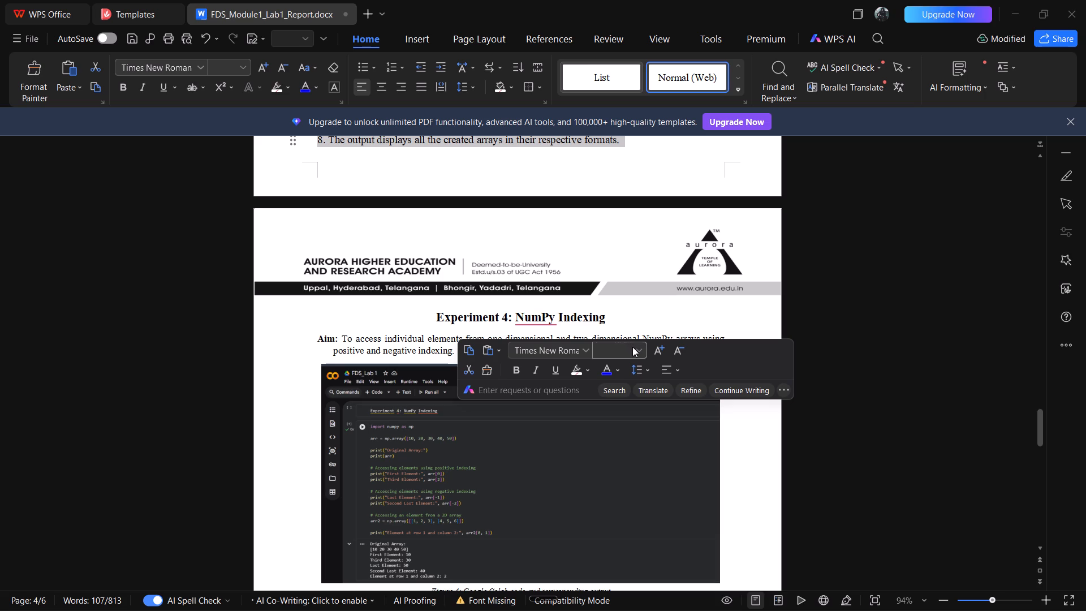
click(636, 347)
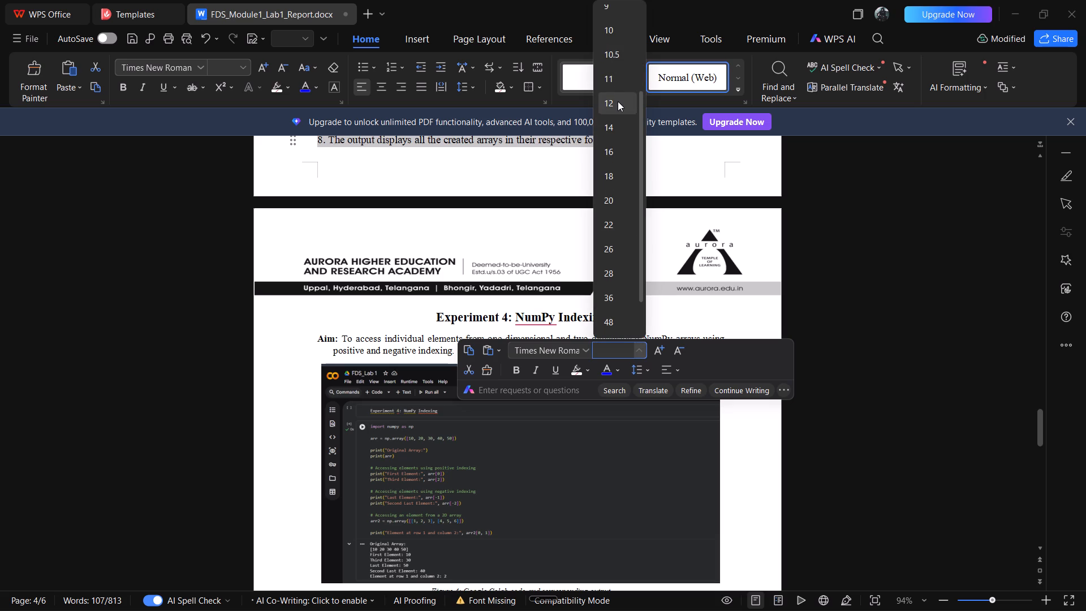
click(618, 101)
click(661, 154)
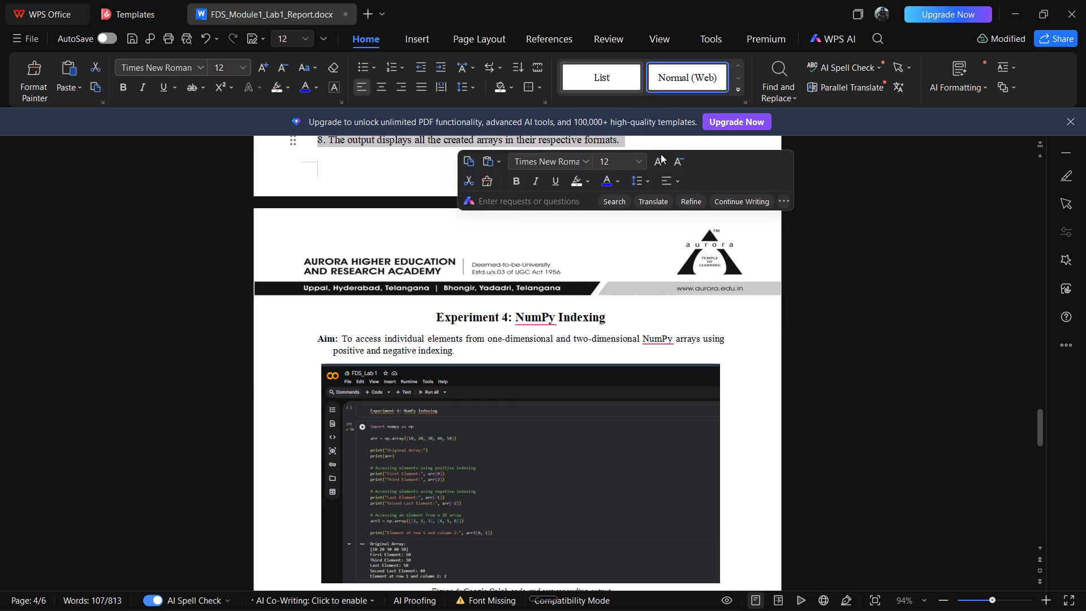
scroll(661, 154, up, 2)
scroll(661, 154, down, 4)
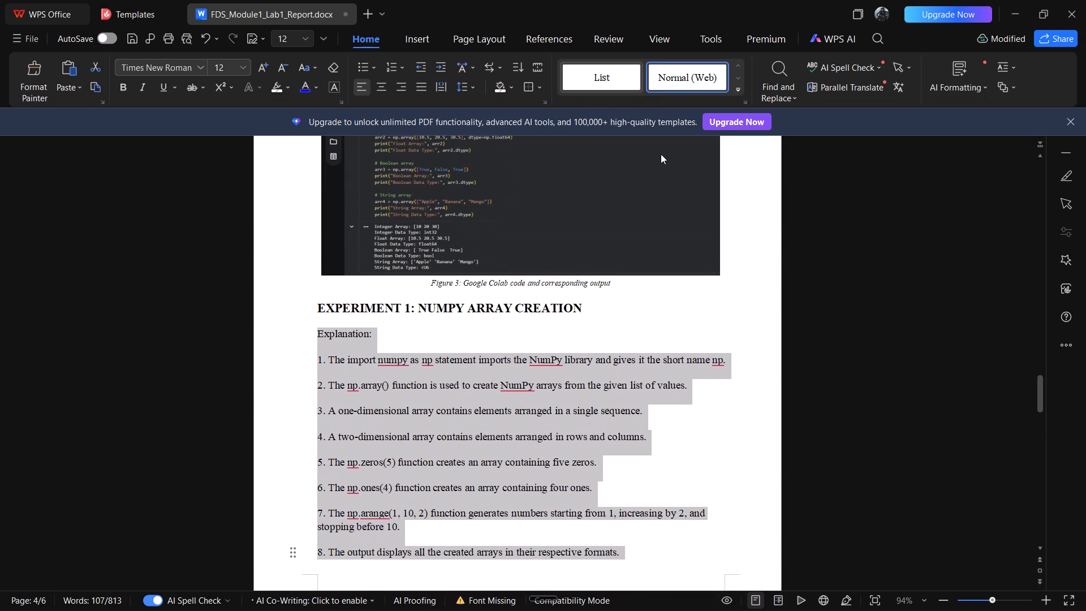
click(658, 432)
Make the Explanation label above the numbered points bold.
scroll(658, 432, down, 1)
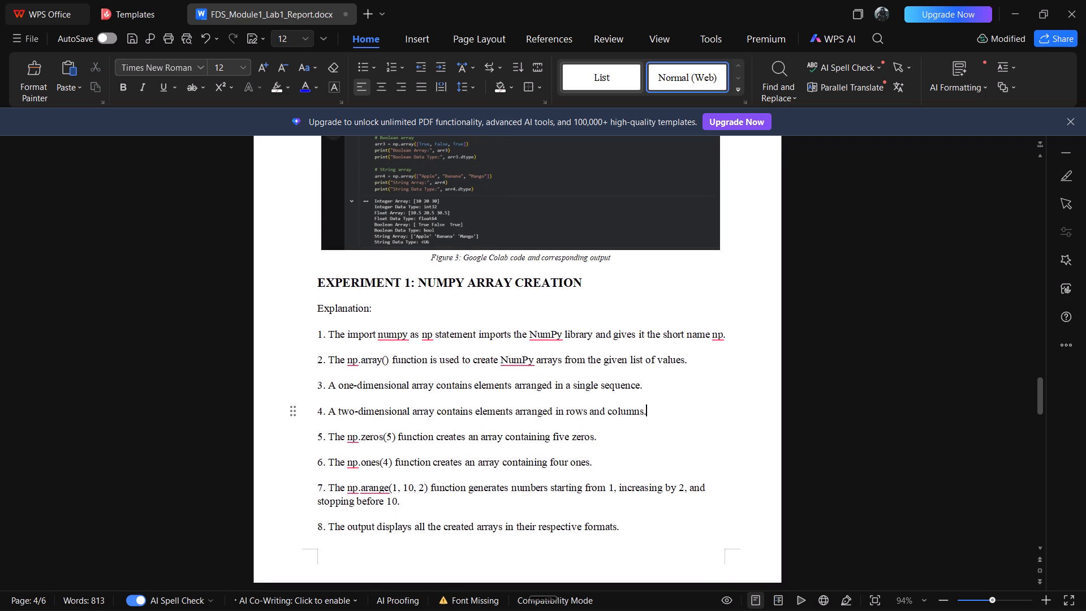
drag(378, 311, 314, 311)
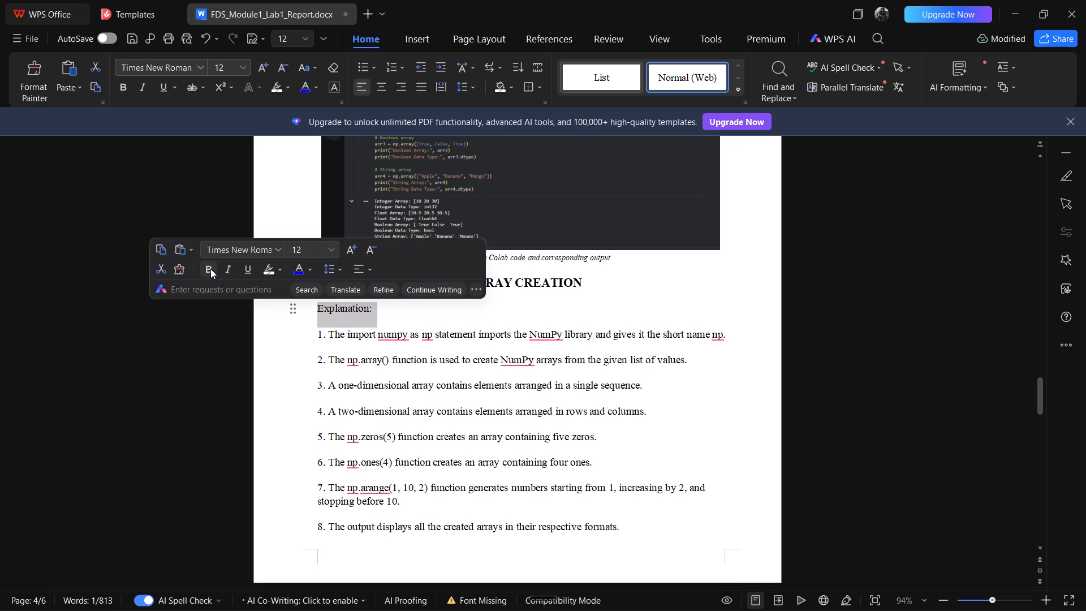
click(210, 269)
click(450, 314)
Delete the misplaced Experiment 1 heading, Explanation label and all eight points from below the Figure 3 caption.
scroll(450, 314, up, 1)
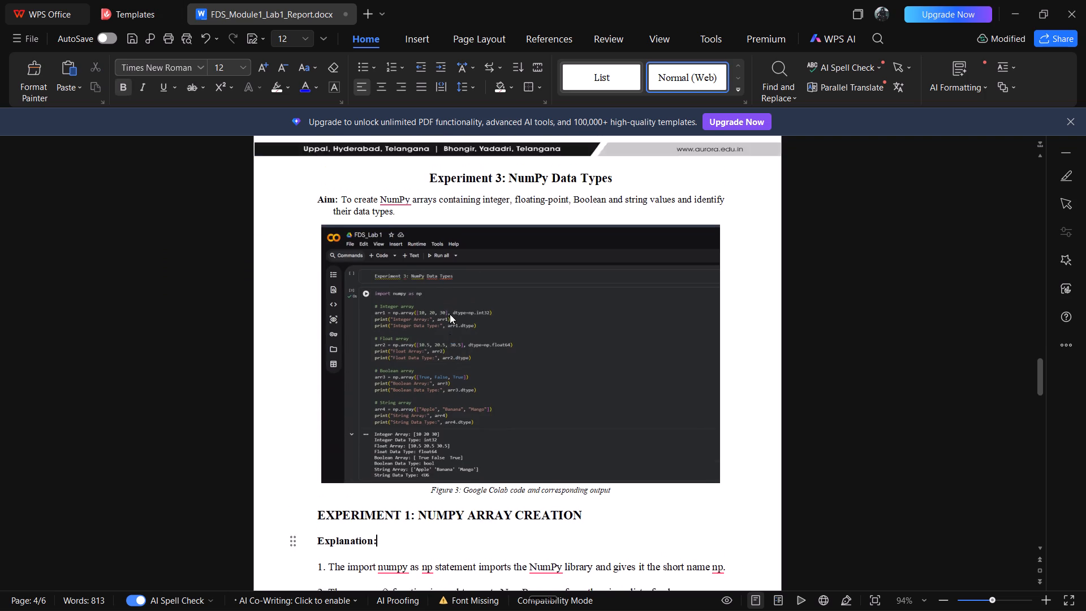
scroll(450, 314, up, 1)
scroll(607, 418, up, 1)
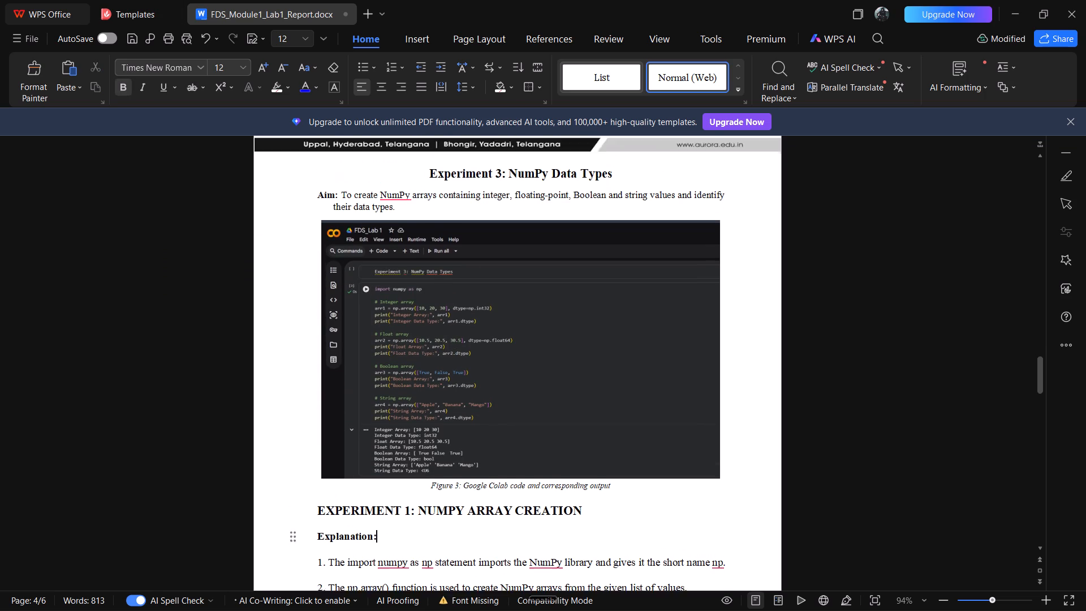
scroll(607, 418, up, 4)
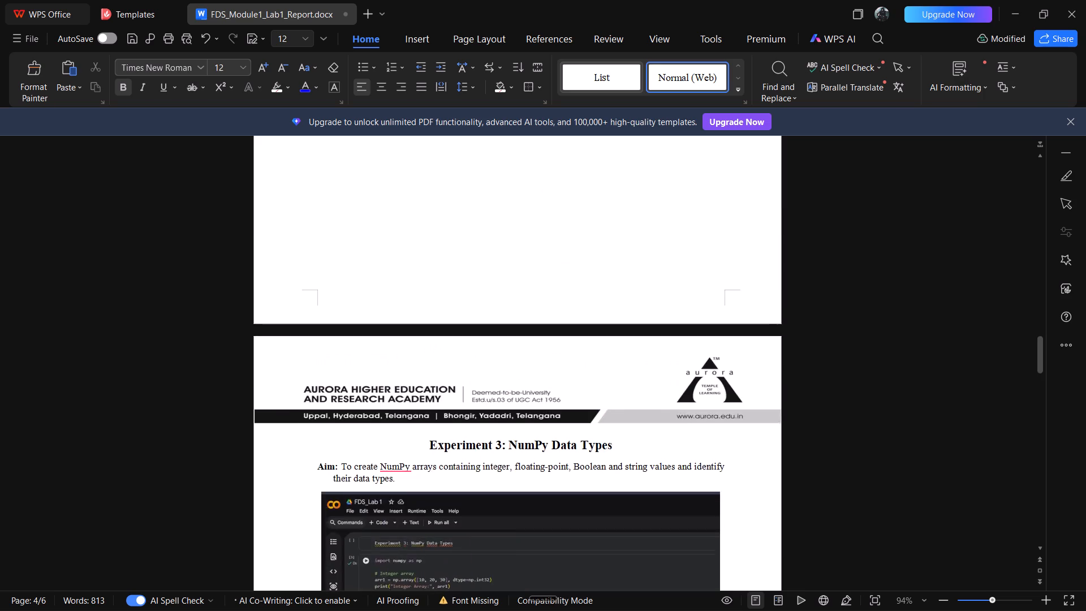
scroll(607, 418, down, 3)
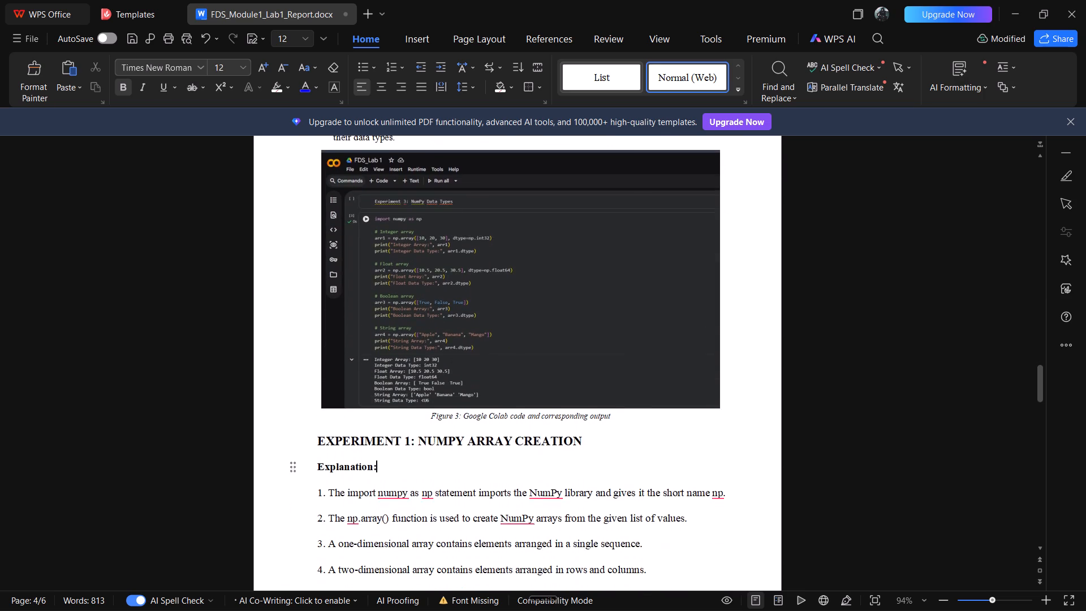
scroll(607, 418, down, 2)
ctrl+scroll(607, 418, down, 1)
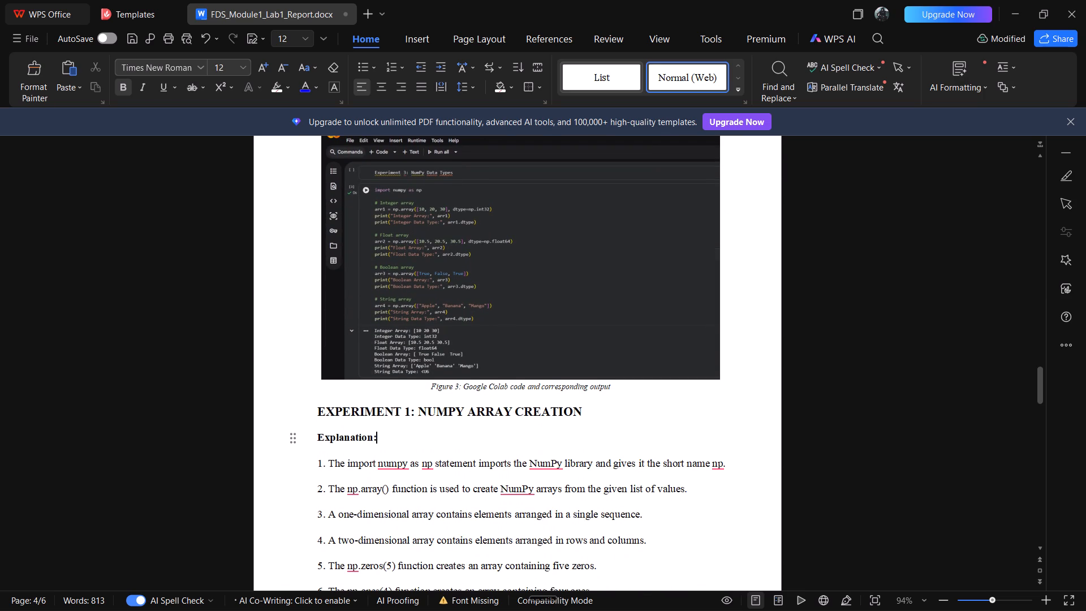
scroll(596, 395, down, 1)
drag(316, 342, 598, 272)
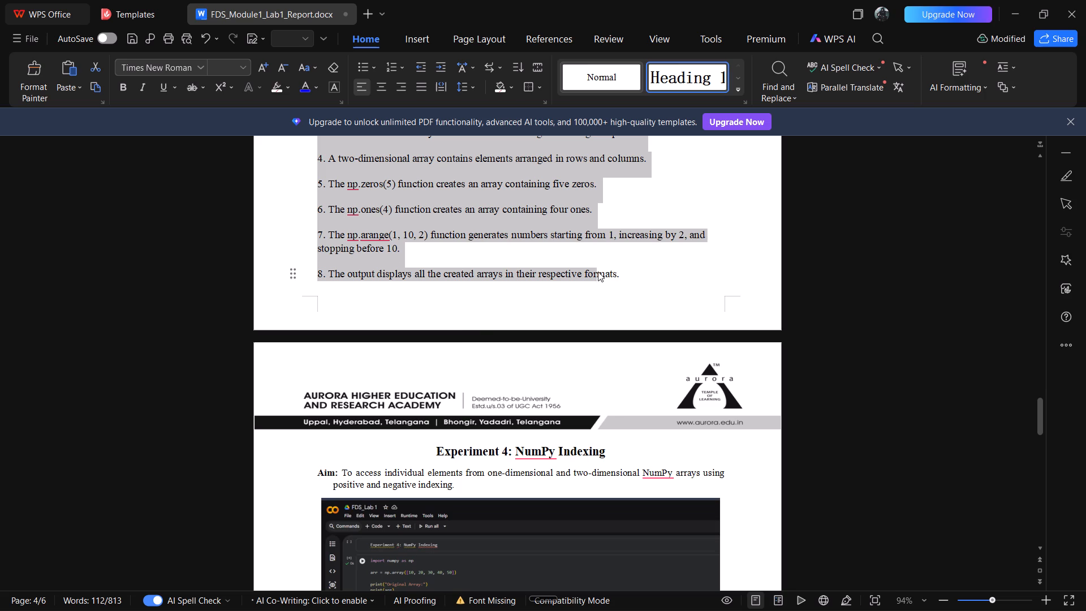
drag(598, 272, 636, 270)
key(BackSpace)
Replace the Explanation label and both paragraphs below the Figure 1 caption with the copied Experiment 1 text.
scroll(636, 270, up, 9)
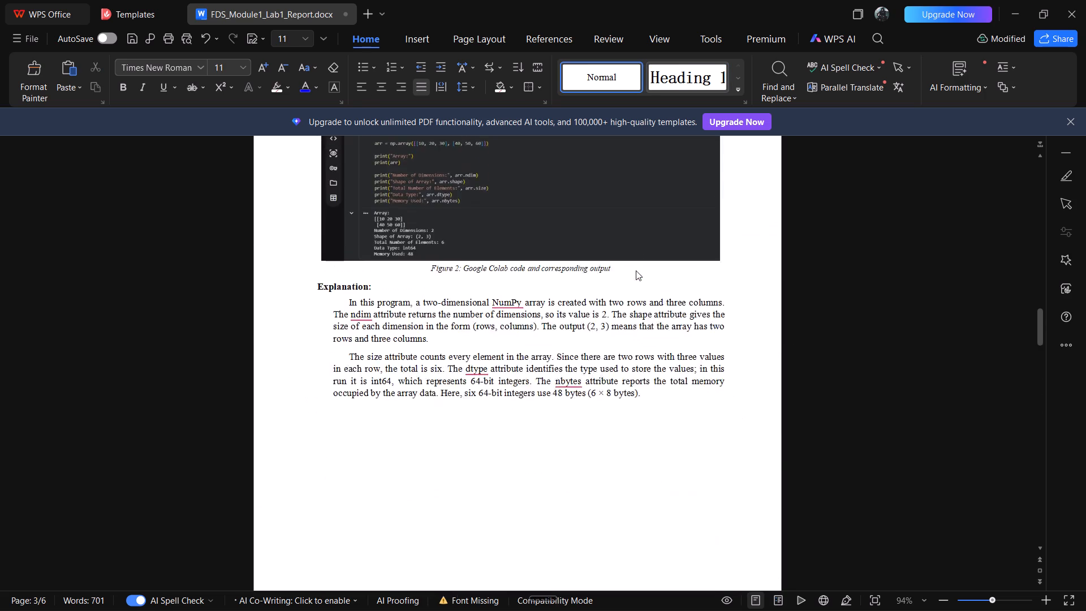
scroll(636, 270, up, 7)
scroll(636, 270, down, 2)
scroll(636, 270, up, 2)
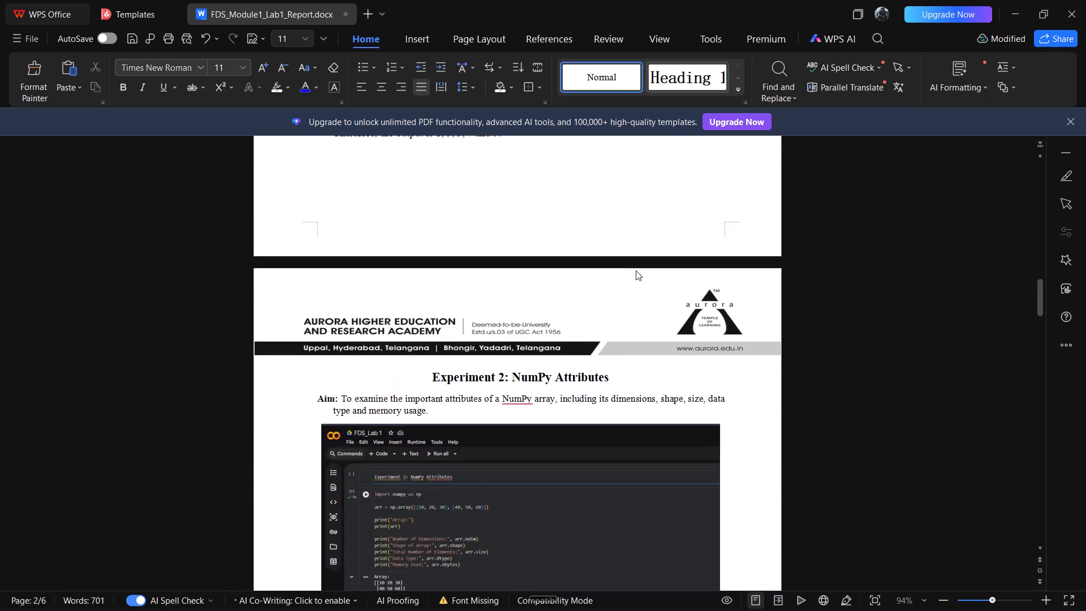
scroll(636, 270, up, 8)
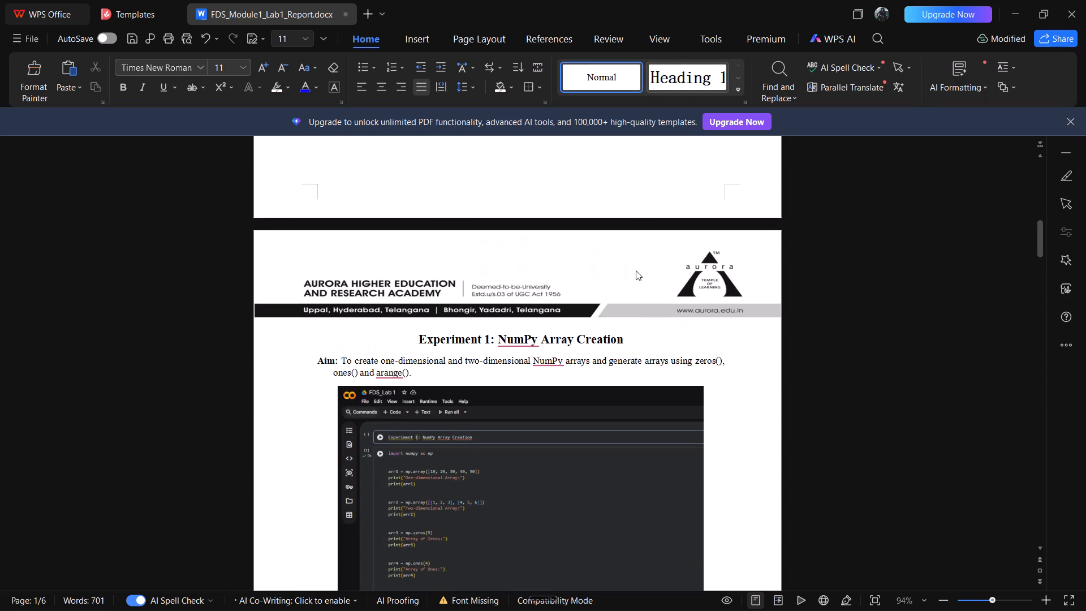
scroll(636, 270, down, 5)
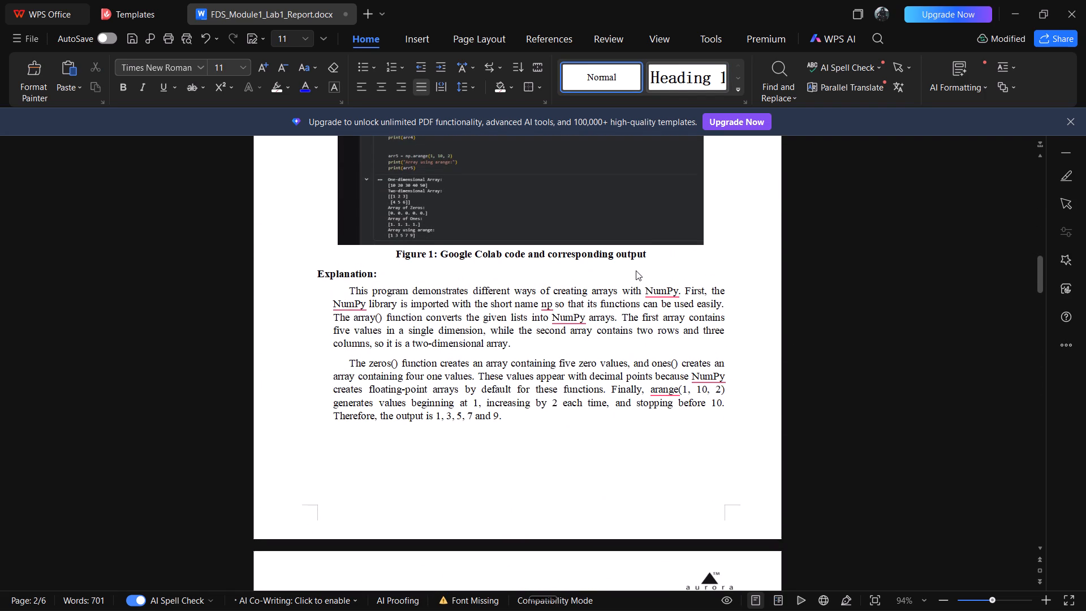
scroll(636, 270, down, 2)
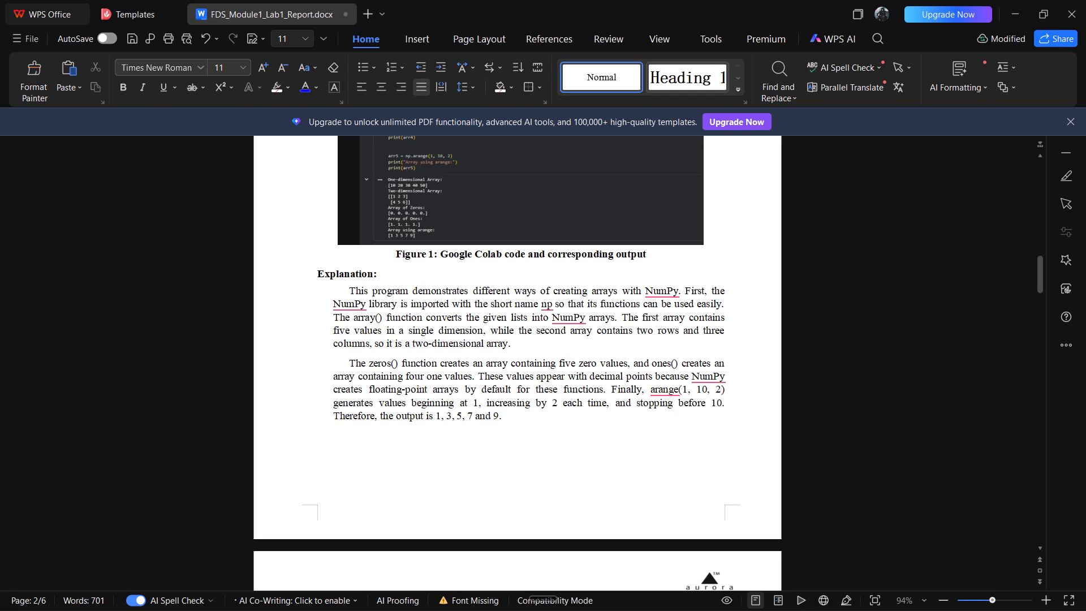
click(522, 412)
drag(522, 412, 287, 274)
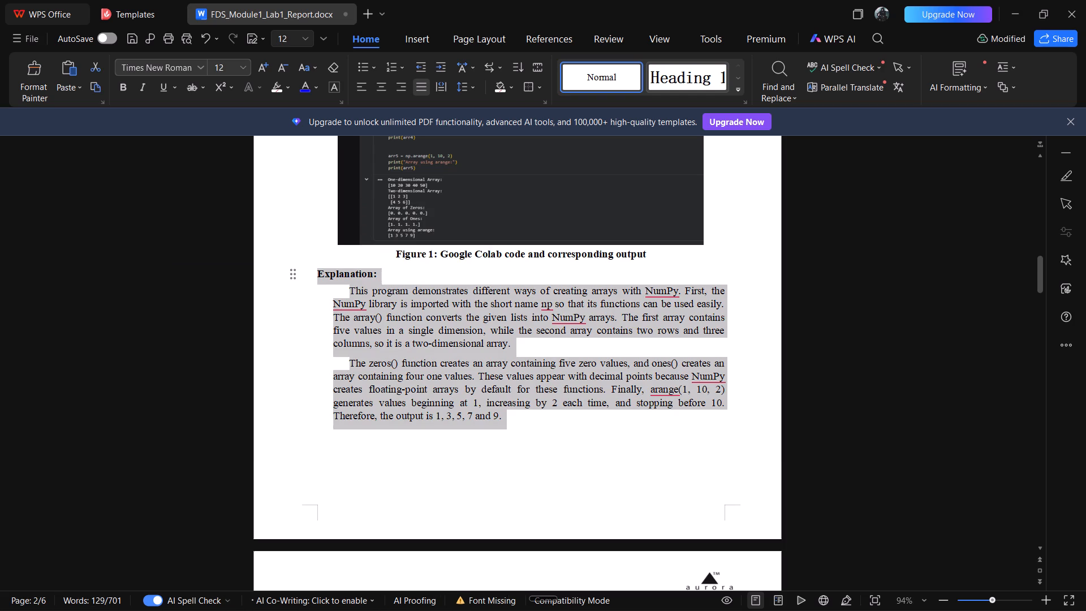
key(ctrl+v)
Increase the font size by one step for the pasted heading, Explanation label and points 1 to 5 below Figure 1.
scroll(458, 374, up, 2)
scroll(458, 374, down, 1)
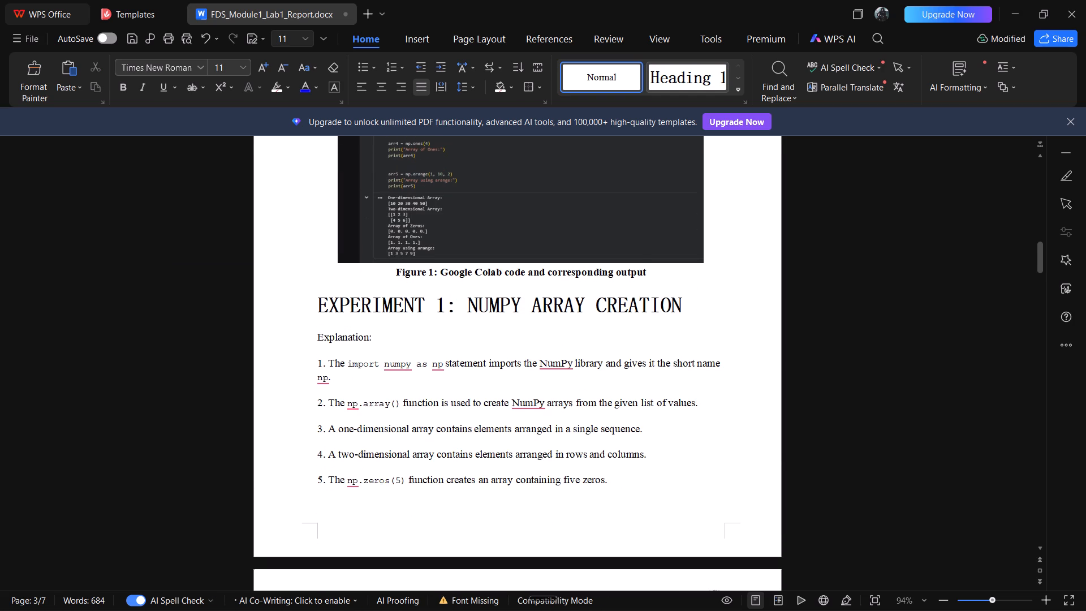
drag(313, 292, 623, 393)
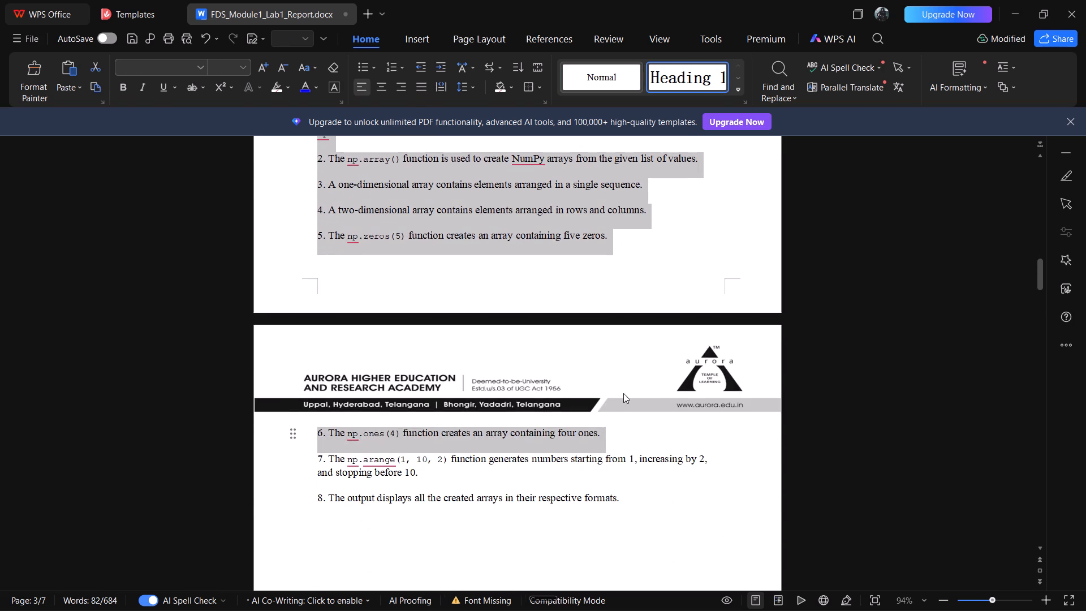
drag(623, 393, 653, 266)
click(653, 266)
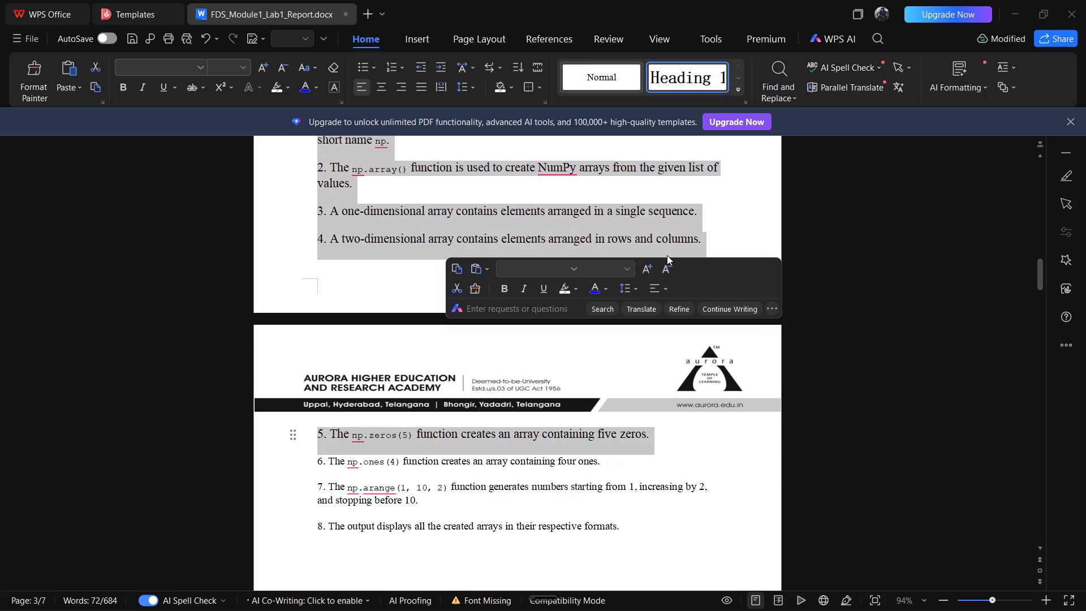
click(704, 236)
Set the whole pasted Experiment 1 section below Figure 1, from heading to point 8, to Times New Roman.
scroll(704, 236, up, 2)
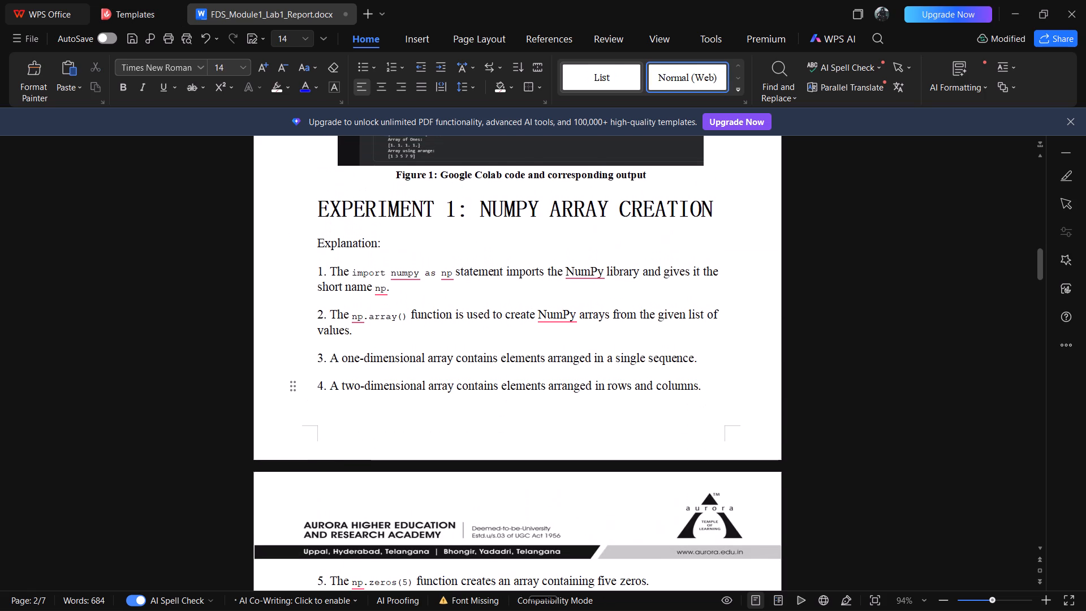
click(317, 199)
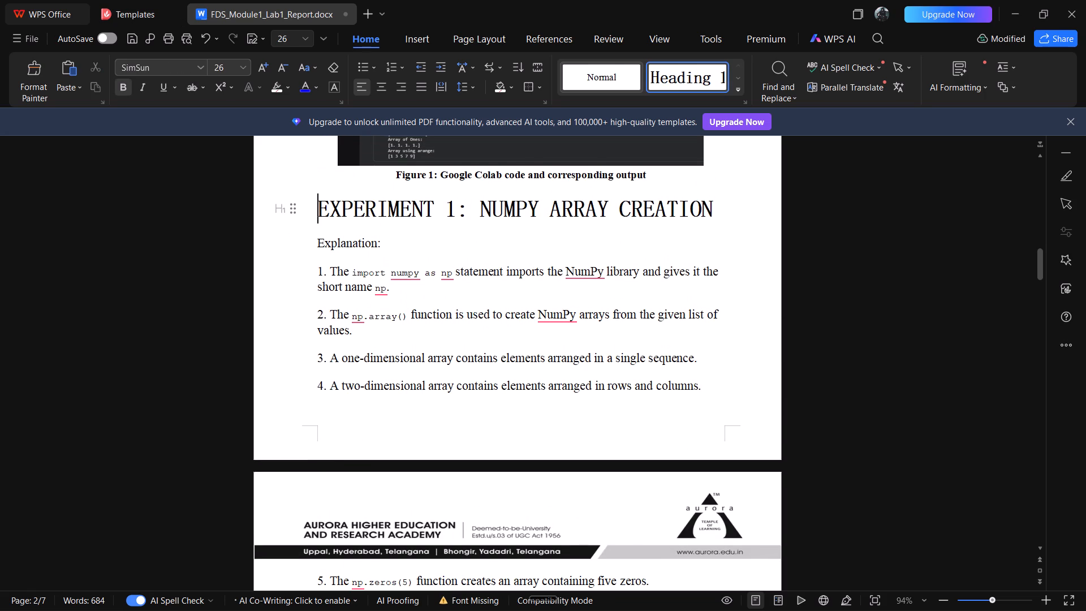
drag(317, 194, 535, 606)
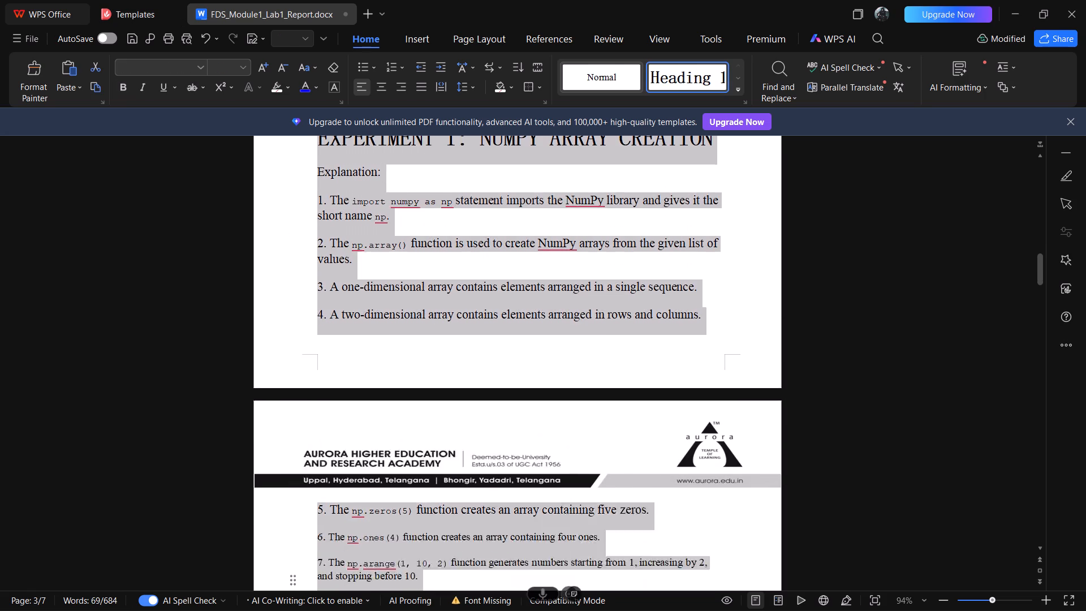
drag(535, 606, 631, 214)
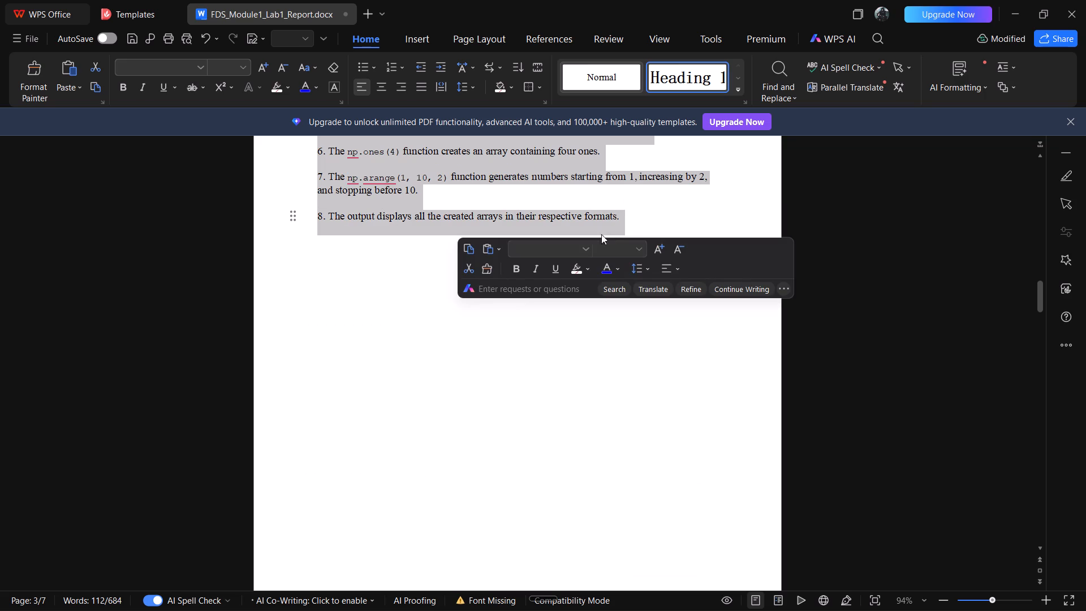
click(587, 248)
click(587, 339)
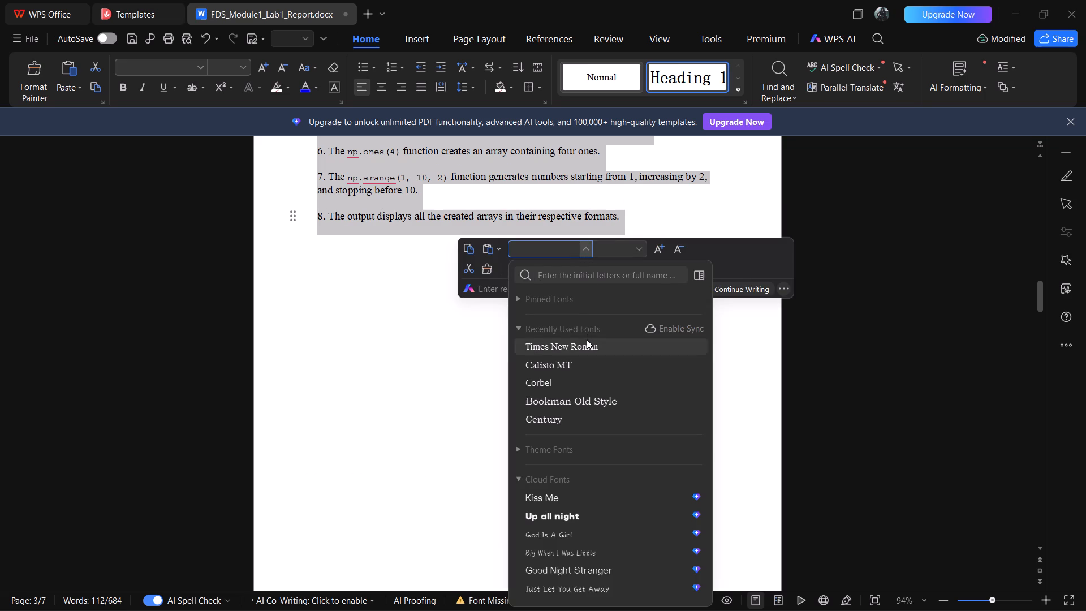
click(547, 329)
scroll(547, 329, up, 2)
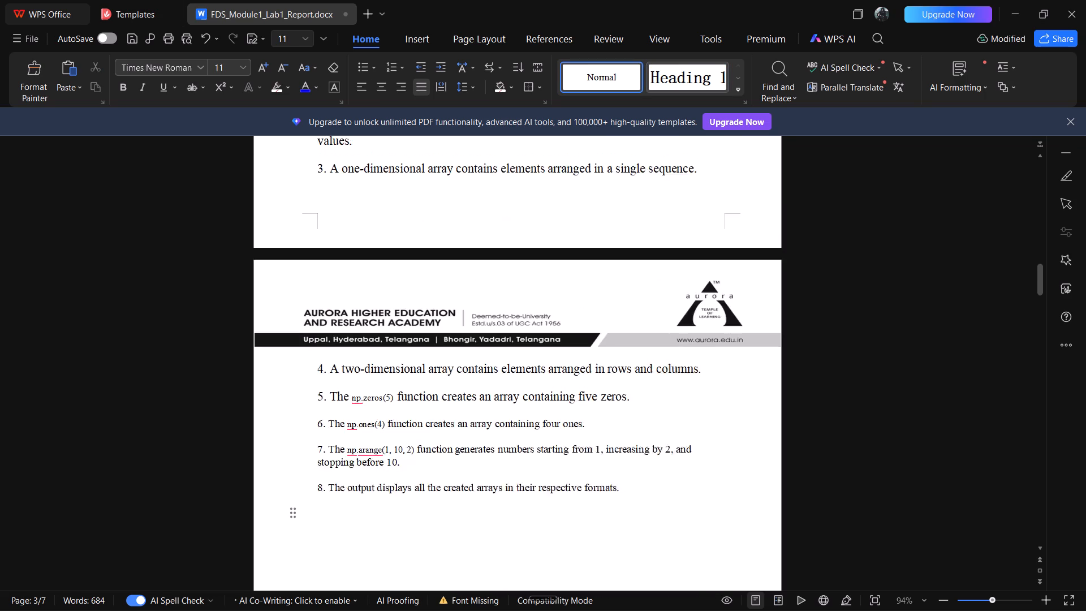
Set the Experiment 1: NumPy Array Creation heading below the Figure 1 caption to font size 14.
scroll(547, 329, up, 4)
drag(447, 293, 402, 291)
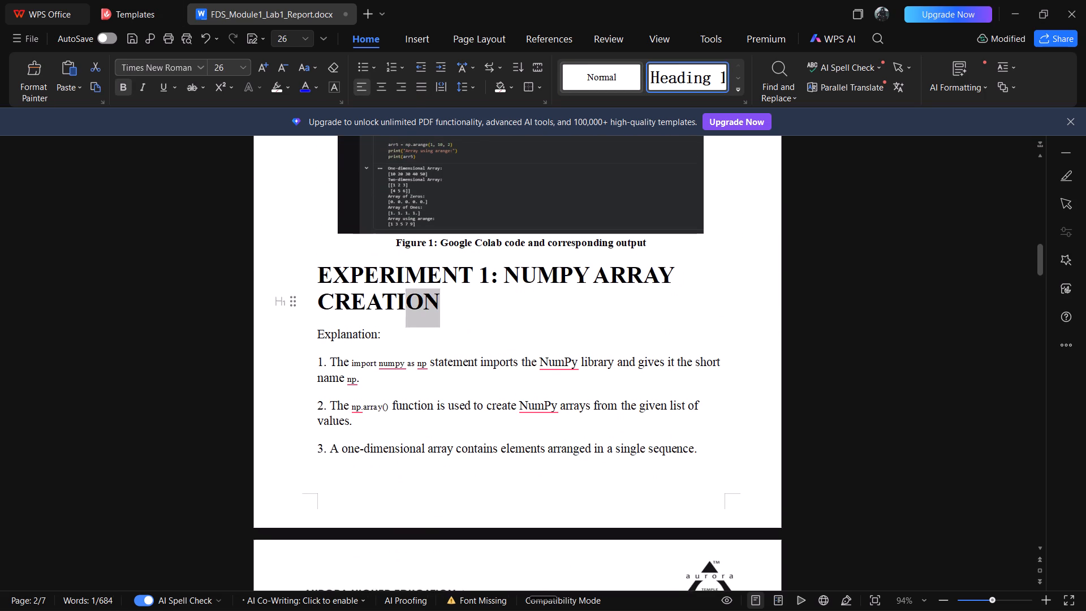
drag(402, 291, 315, 274)
click(335, 197)
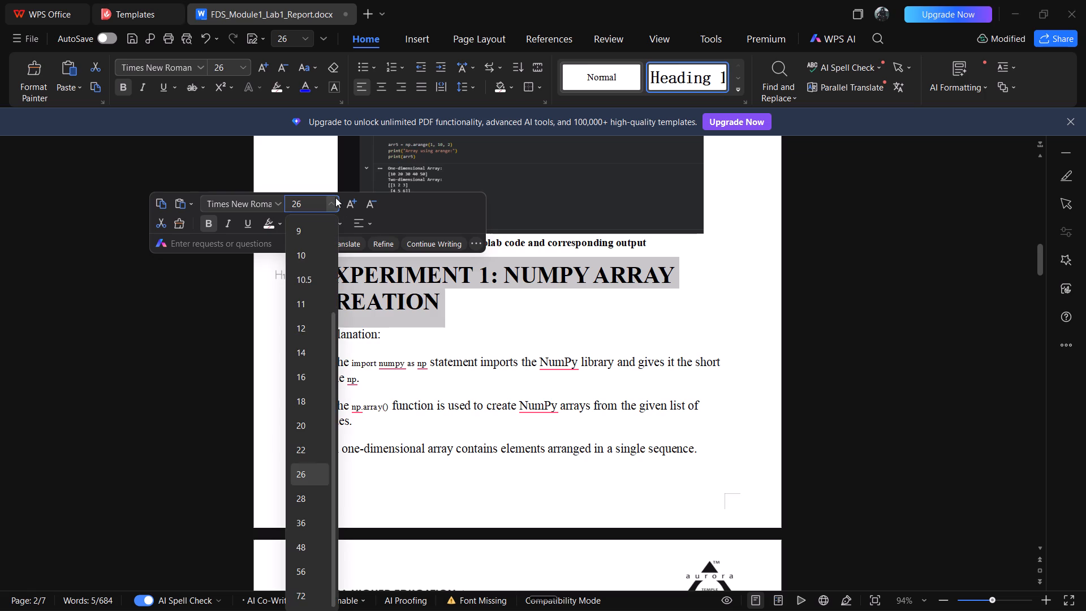
click(323, 362)
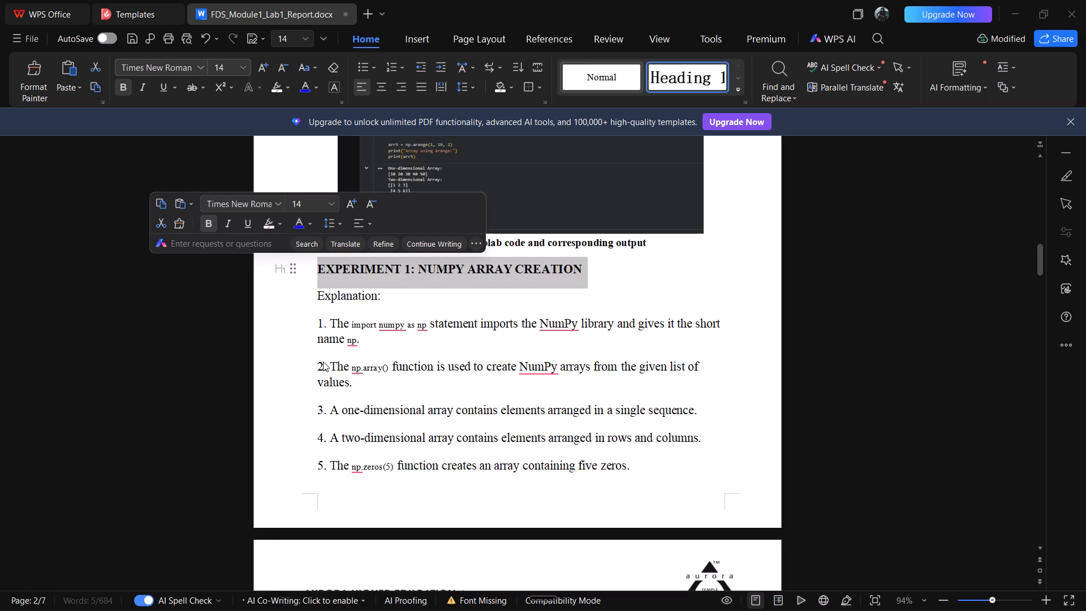
click(467, 298)
Make the Explanation label below the pasted Experiment 1 heading bold.
drag(399, 302, 343, 304)
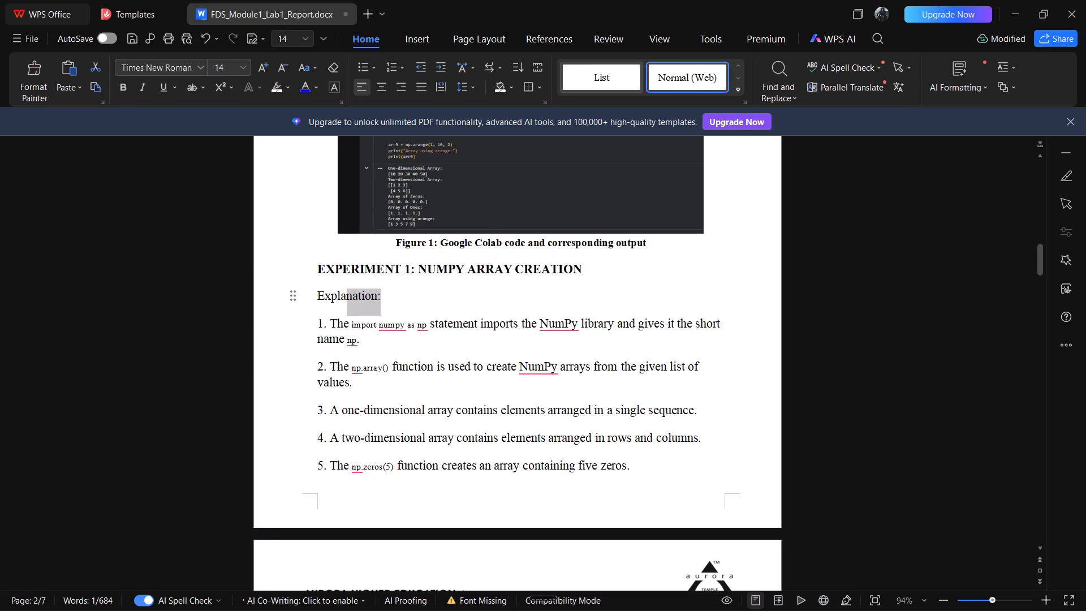
drag(343, 304, 306, 303)
click(206, 260)
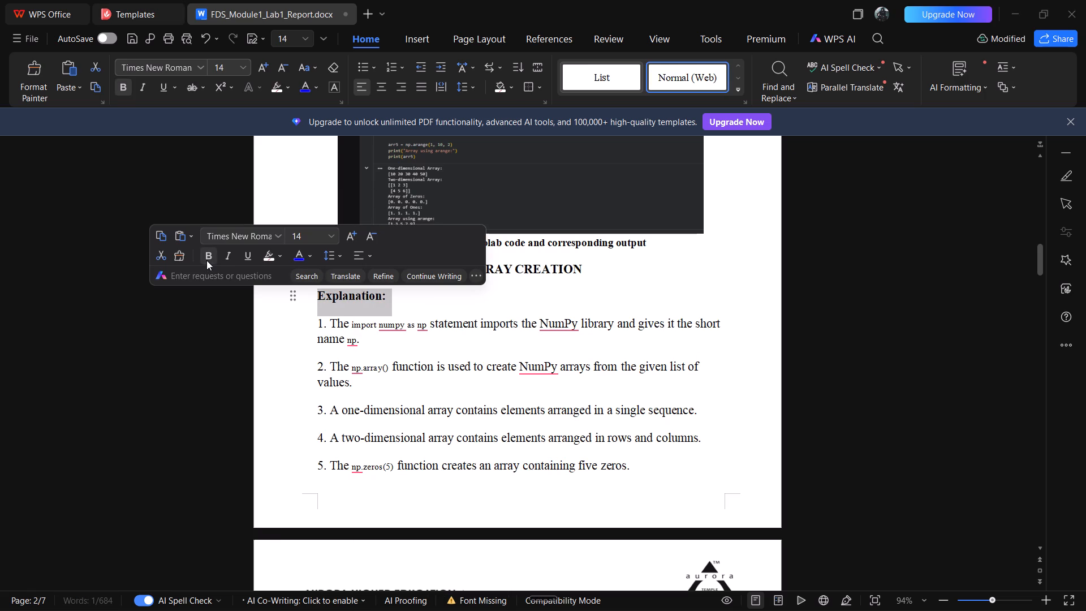
click(436, 303)
Set all eight numbered points of the Experiment 1 explanation to a uniform font size of 12.
scroll(436, 303, down, 4)
scroll(436, 303, up, 1)
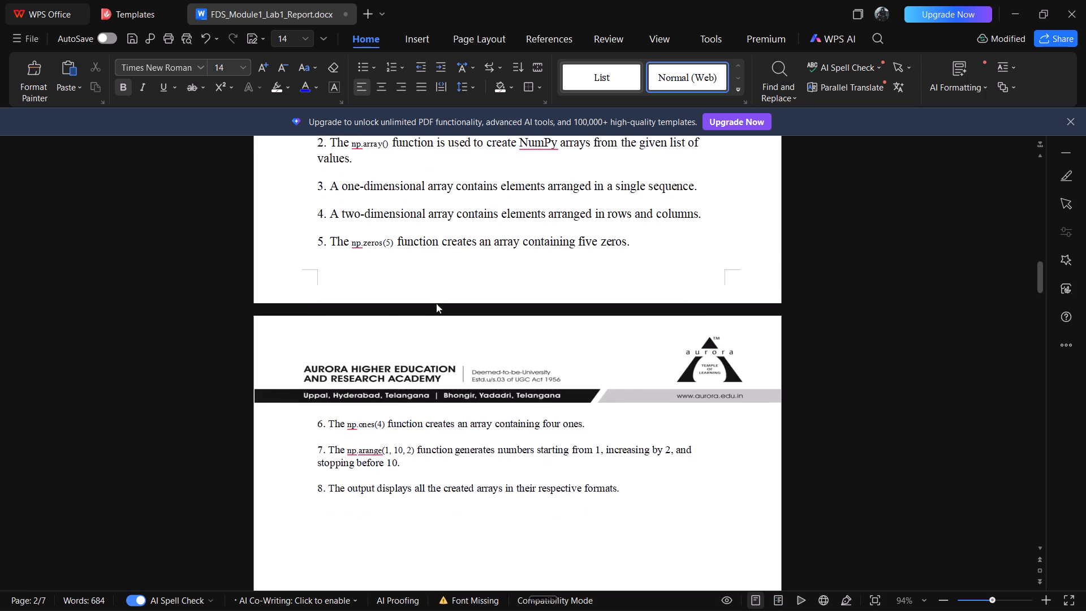
scroll(436, 303, up, 1)
scroll(327, 220, up, 1)
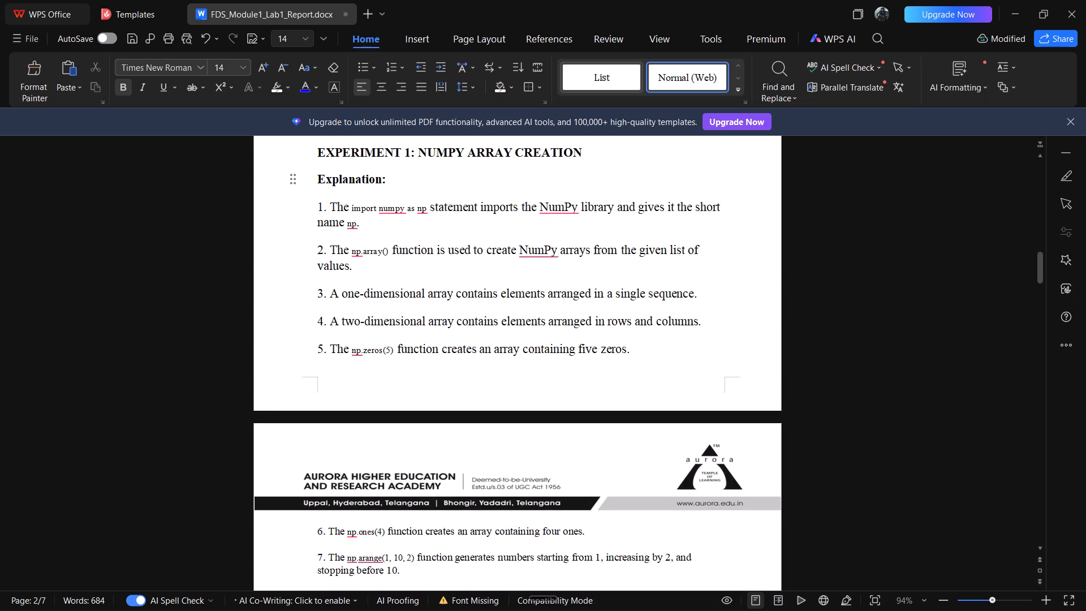
drag(314, 199, 650, 243)
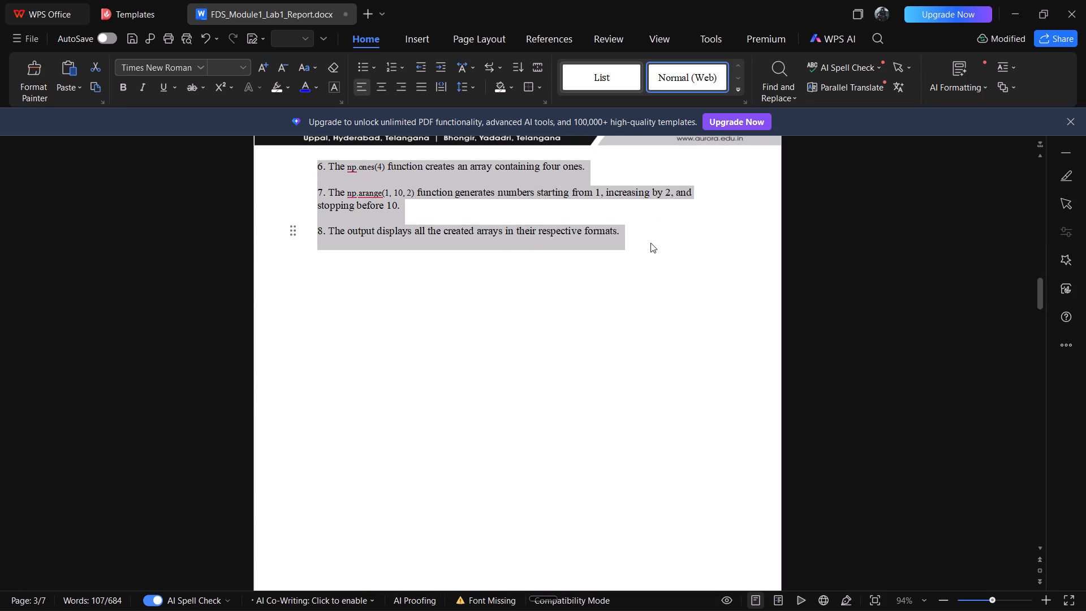
drag(650, 243, 647, 238)
click(641, 260)
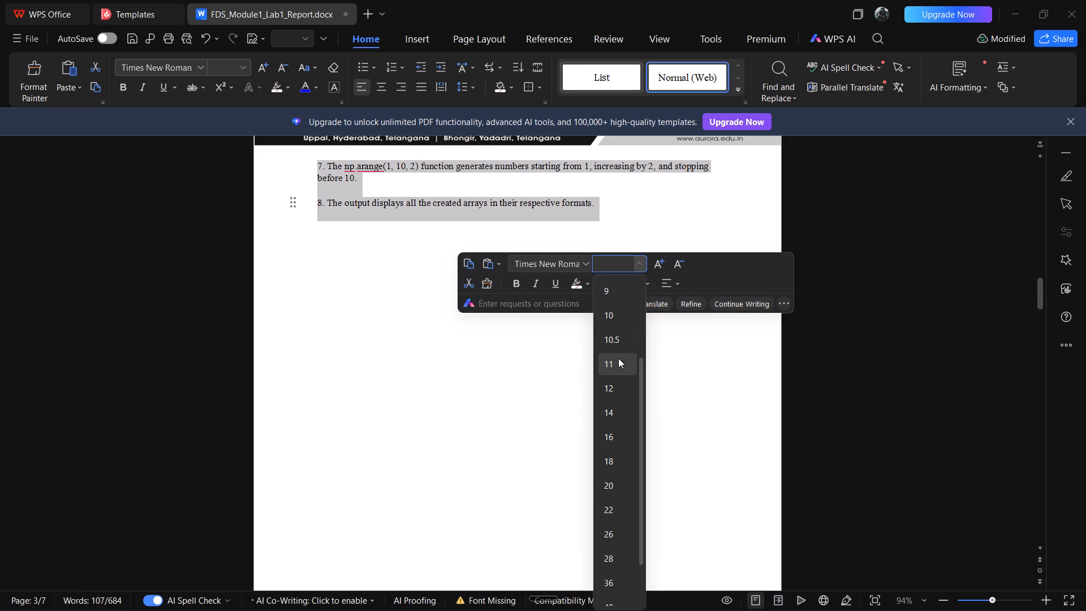
click(616, 387)
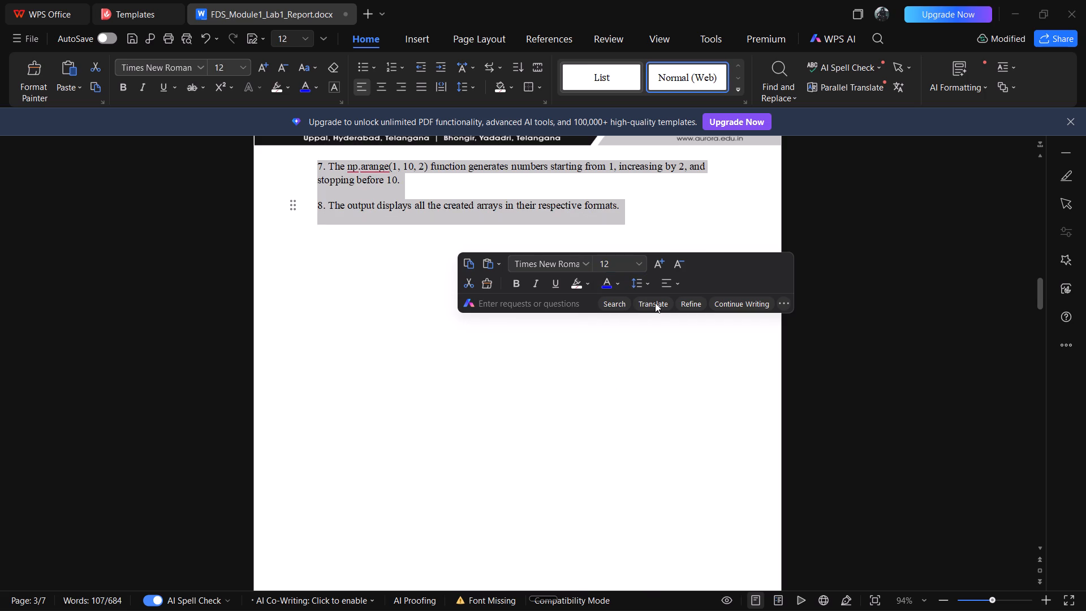
click(658, 295)
Remove the blank space and page break after point 8, bringing the Experiment 2 section up directly below it.
click(657, 319)
scroll(657, 319, up, 5)
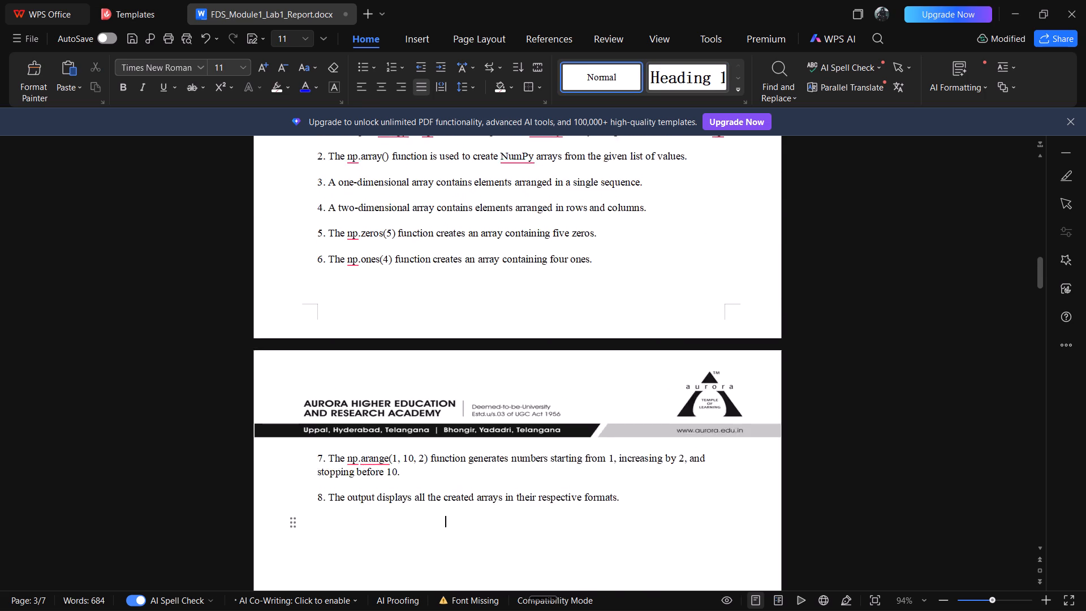
scroll(657, 319, down, 1)
scroll(657, 319, up, 1)
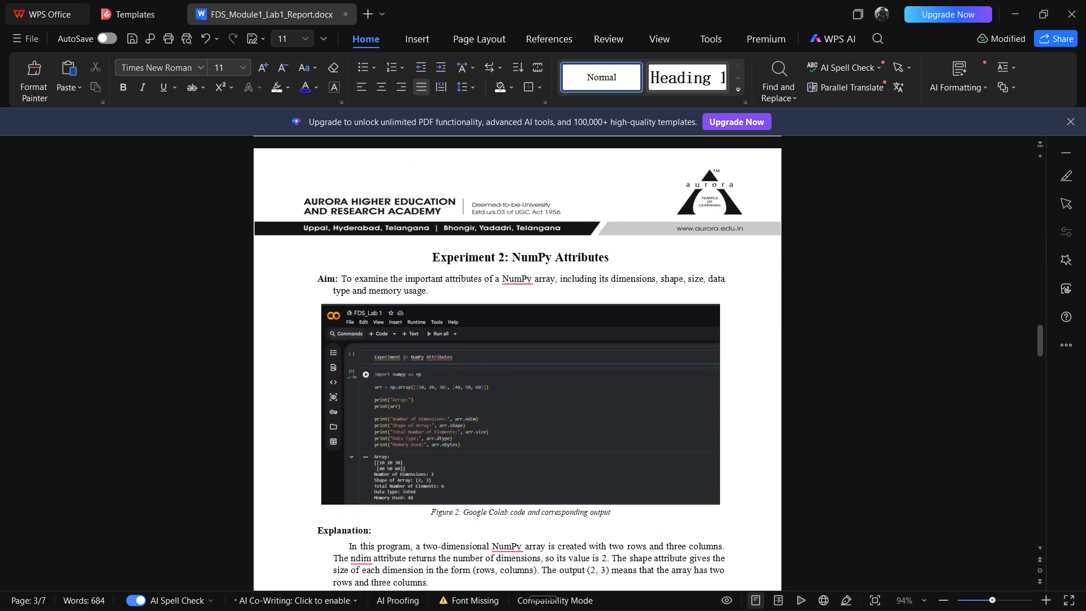
scroll(657, 319, up, 1)
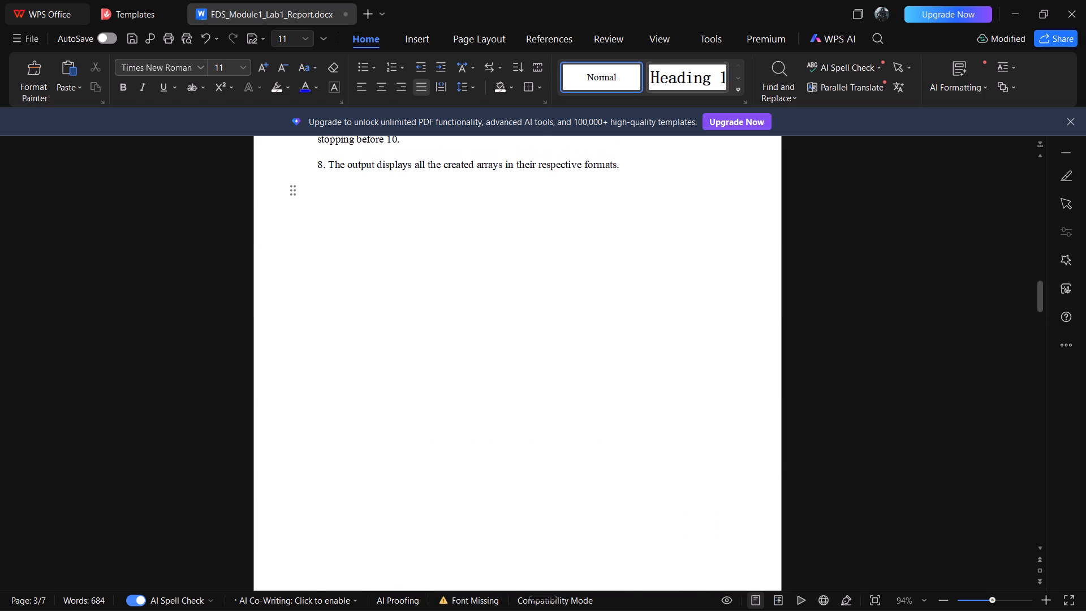
key(BackSpace)
key(BackSpace)
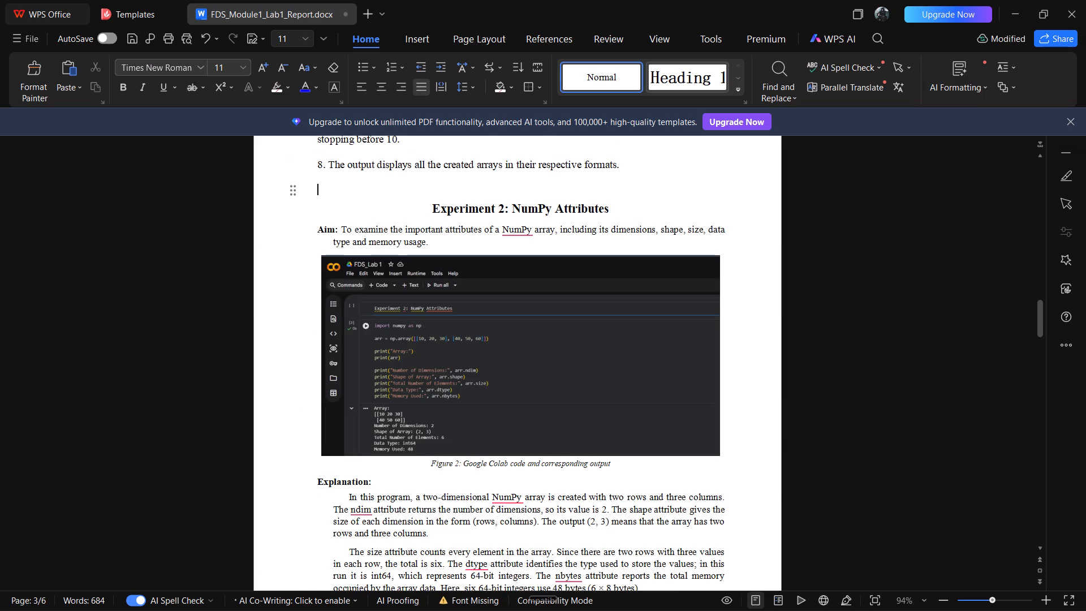
Go from the Experiment 2 section to the NumPy Lab Answers chat in Chrome.
scroll(657, 319, right, 1)
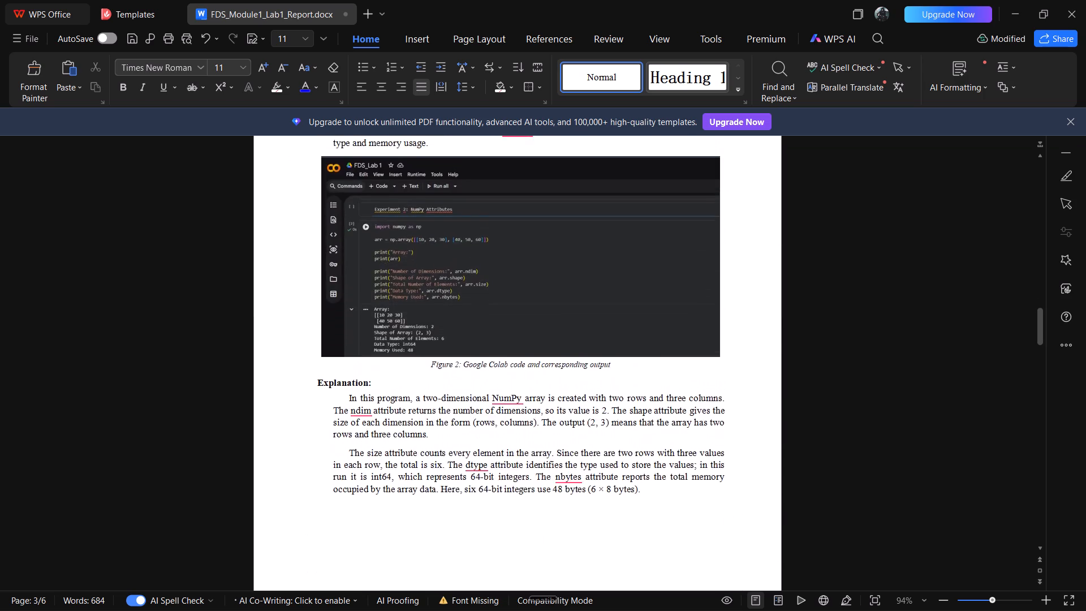
scroll(657, 319, right, 1)
scroll(657, 319, up, 1)
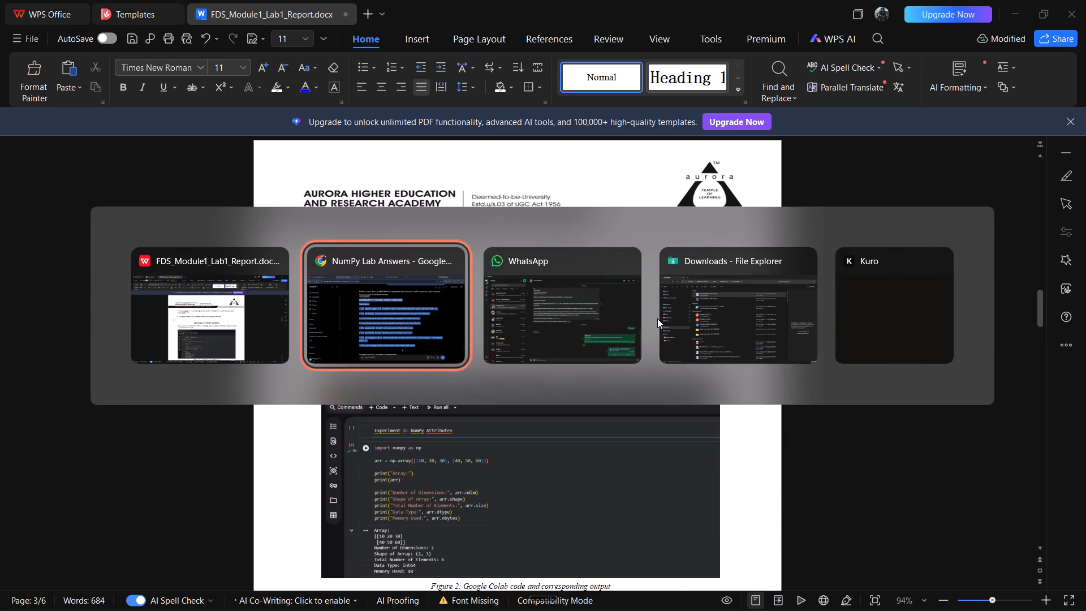
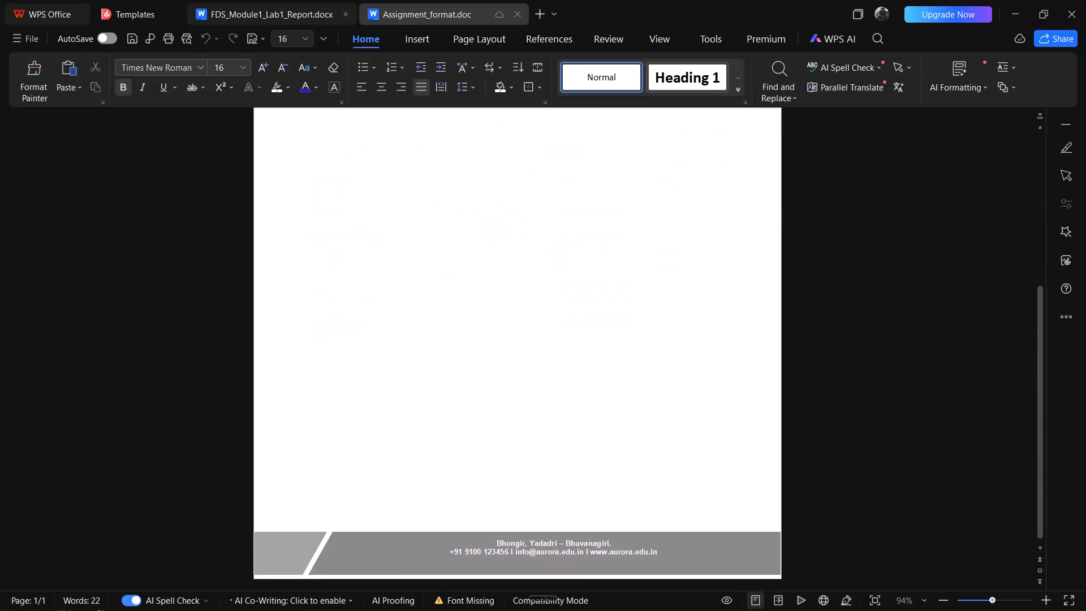
Close the Assignment_format document and return to the lab report.
click(515, 8)
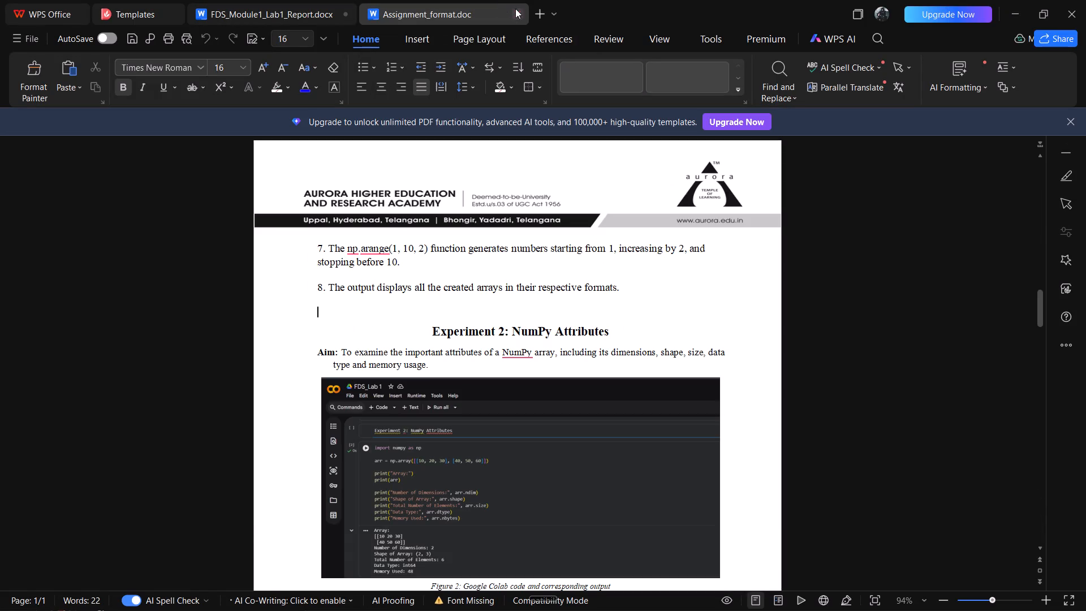
Delete one blank line between the student details table and the Google Colab Notebook heading on page 1.
scroll(555, 220, up, 5)
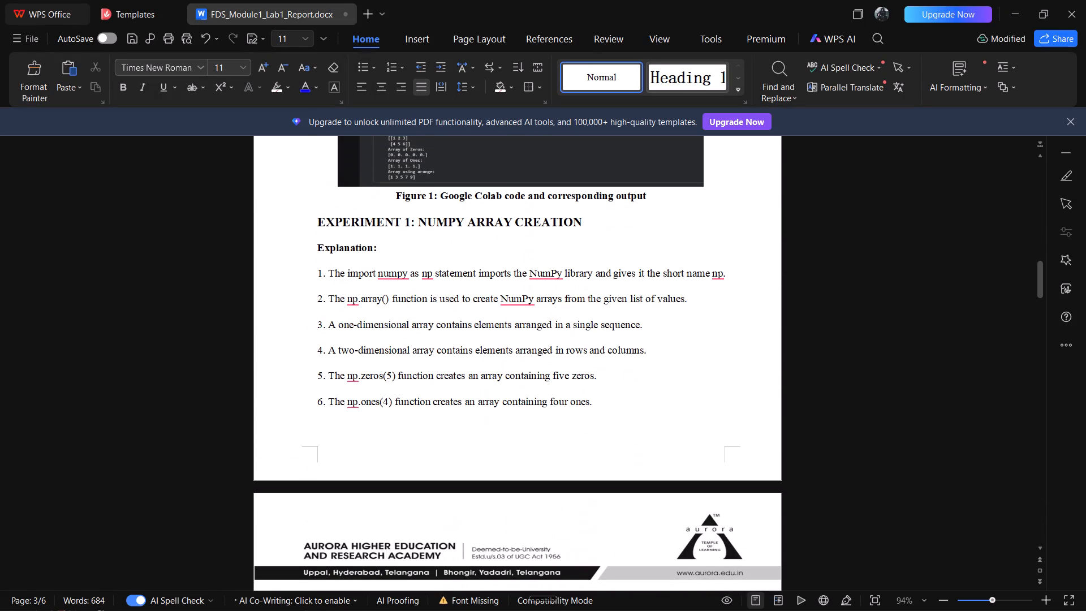
scroll(555, 220, up, 7)
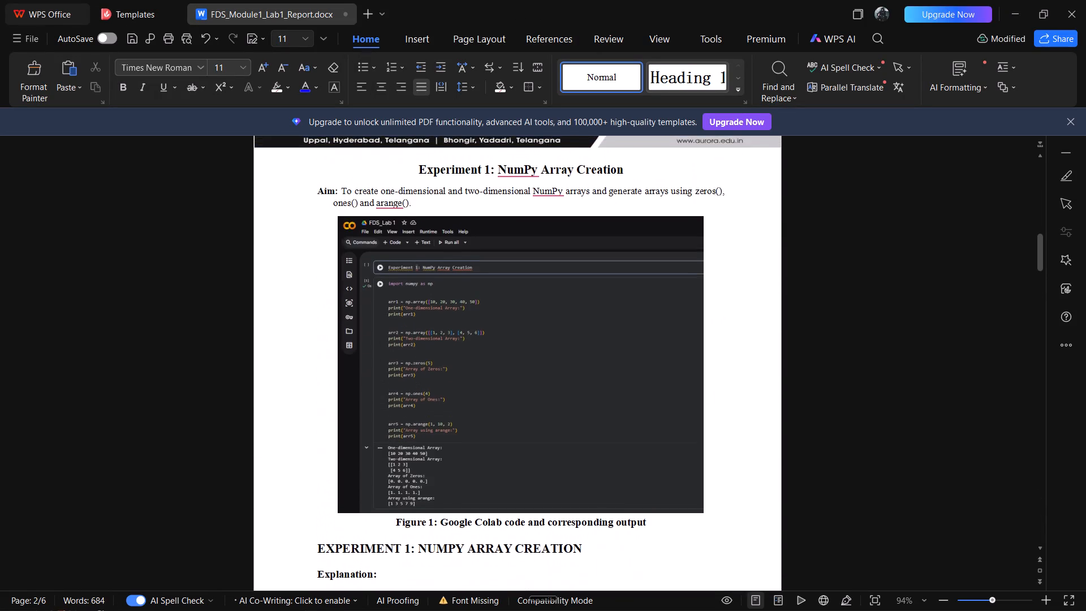
scroll(555, 220, up, 7)
scroll(555, 220, down, 2)
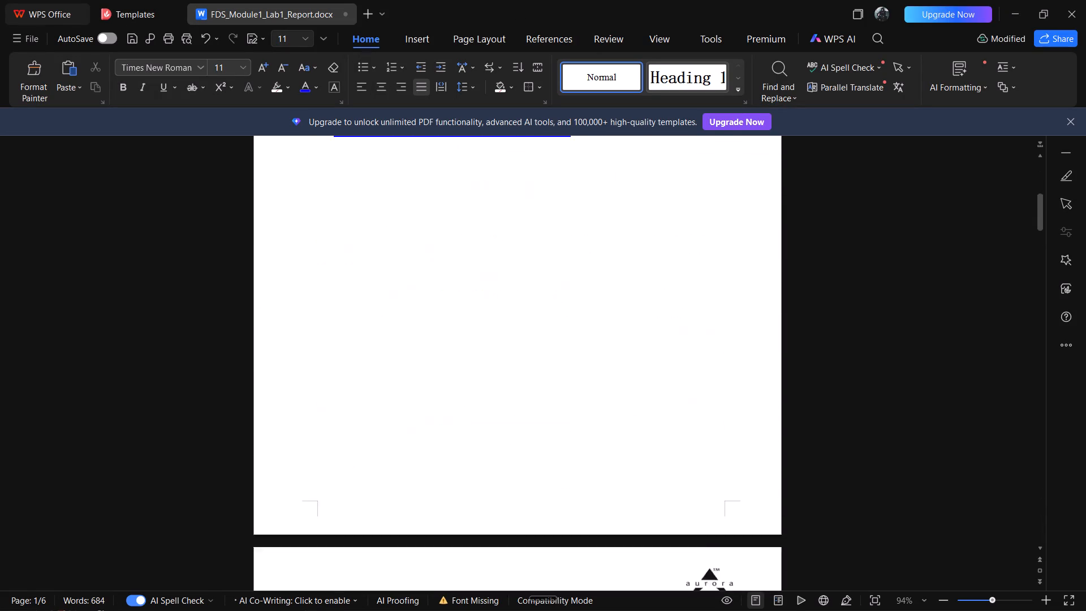
scroll(555, 220, down, 3)
scroll(555, 220, up, 2)
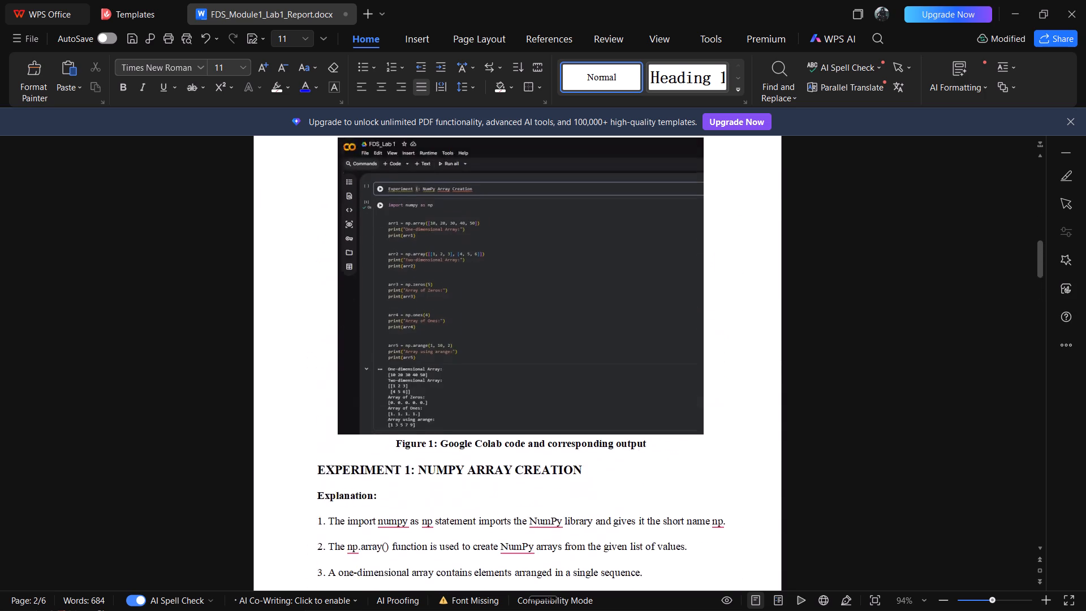
scroll(555, 220, up, 3)
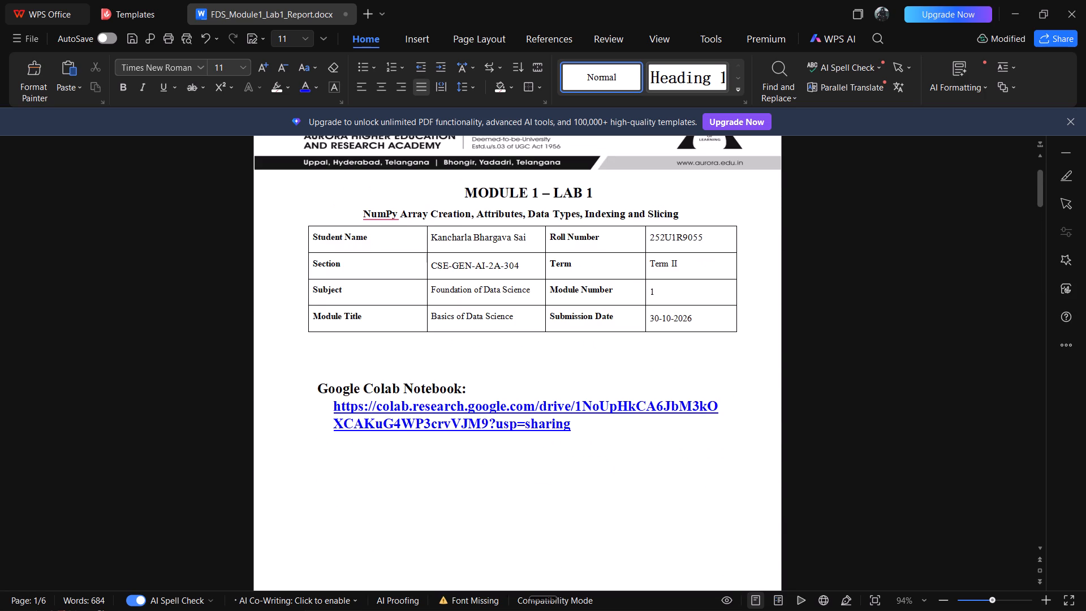
click(431, 368)
key(BackSpace)
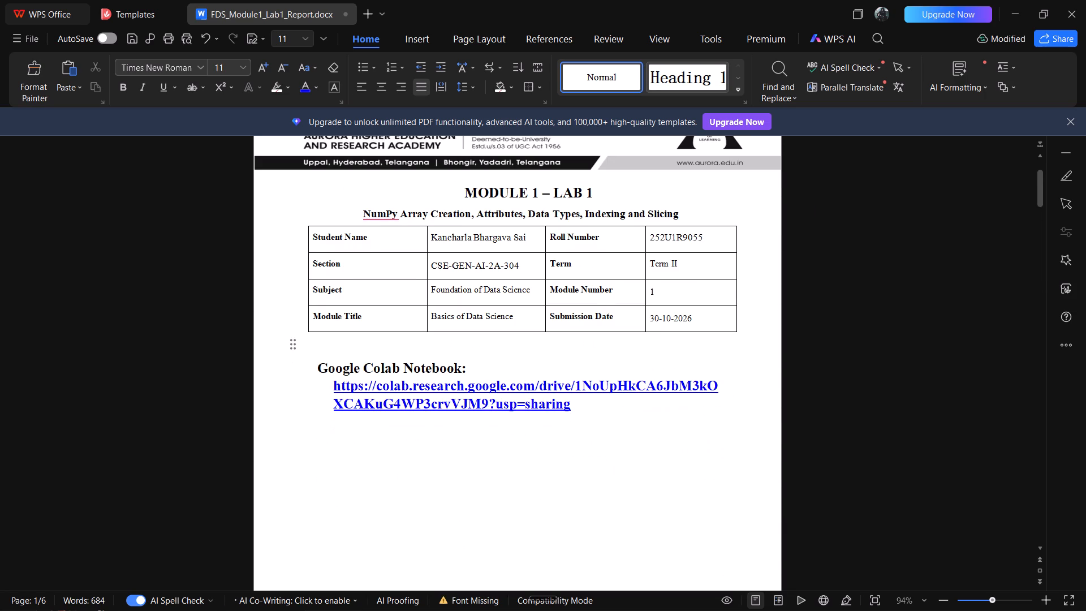
Delete the empty space between the Colab notebook link and the Experiment 1 heading so the section sits directly below the link.
scroll(431, 368, down, 2)
click(480, 414)
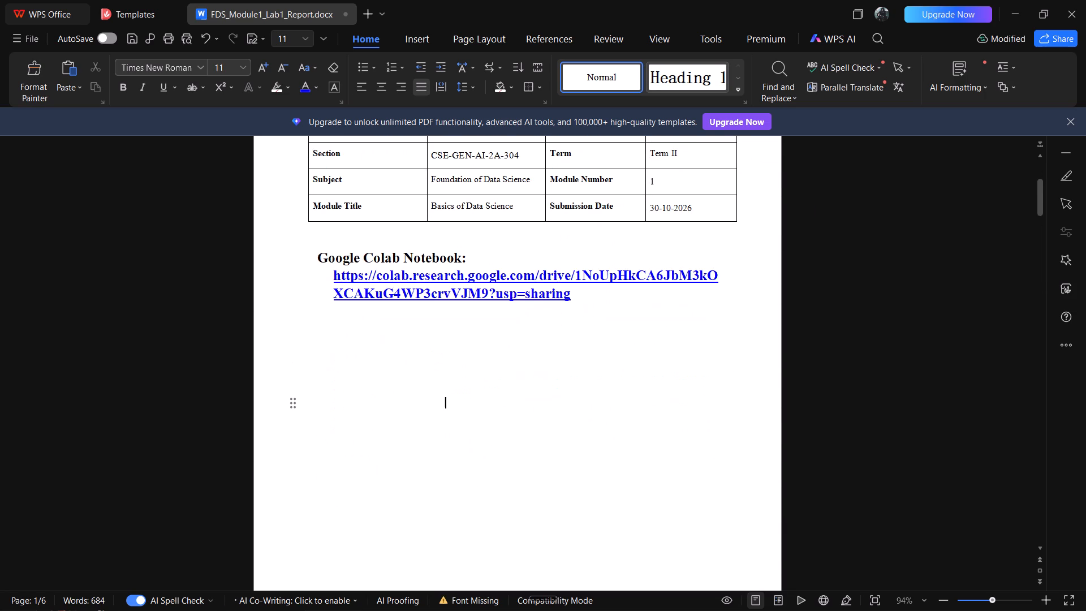
scroll(410, 527, down, 3)
click(439, 498)
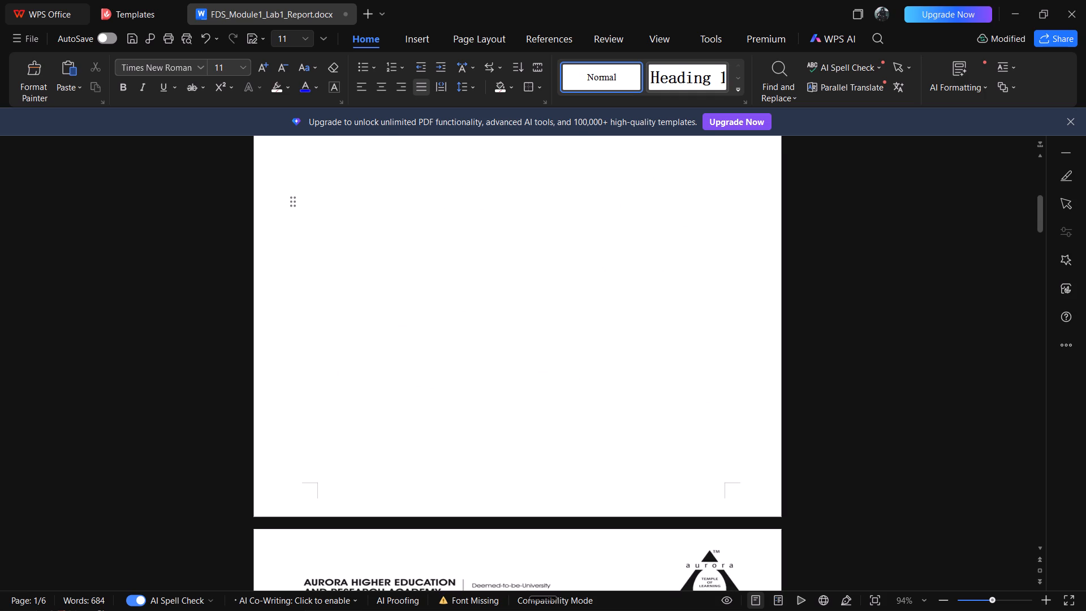
double_click(429, 451)
key(BackSpace)
key(BackSpace)
key(BackSpace)
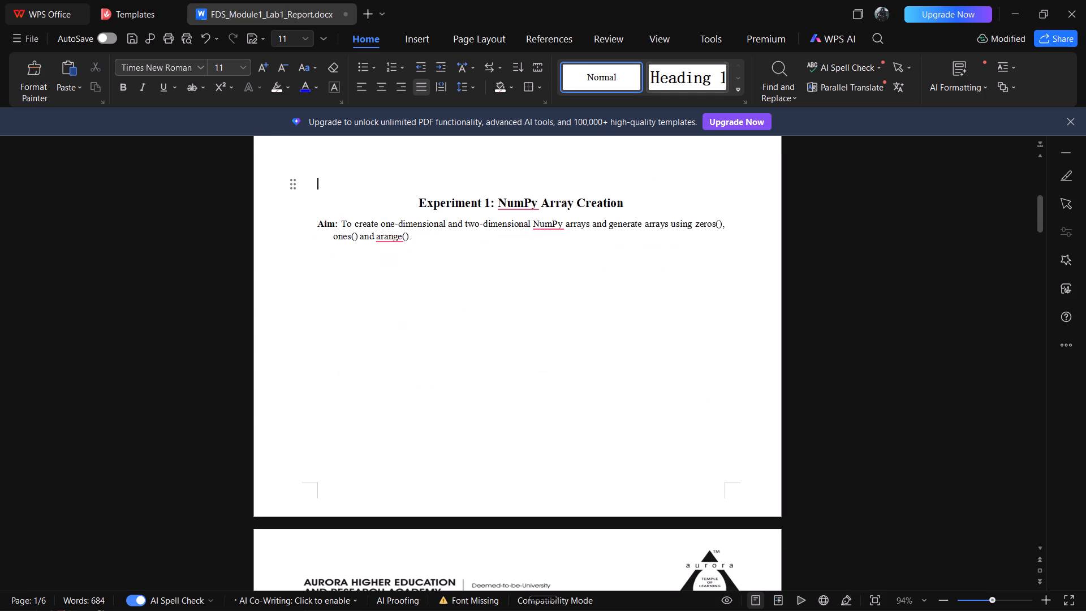
key(BackSpace)
key(BackSpace)
key(BackSpace)
key(BackSpace)
key(BackSpace)
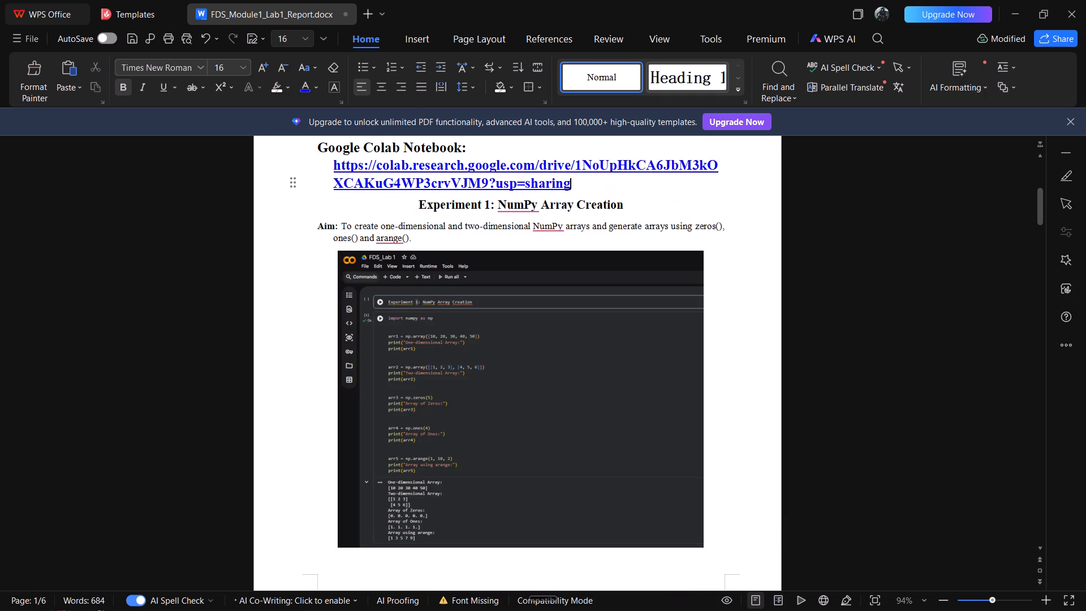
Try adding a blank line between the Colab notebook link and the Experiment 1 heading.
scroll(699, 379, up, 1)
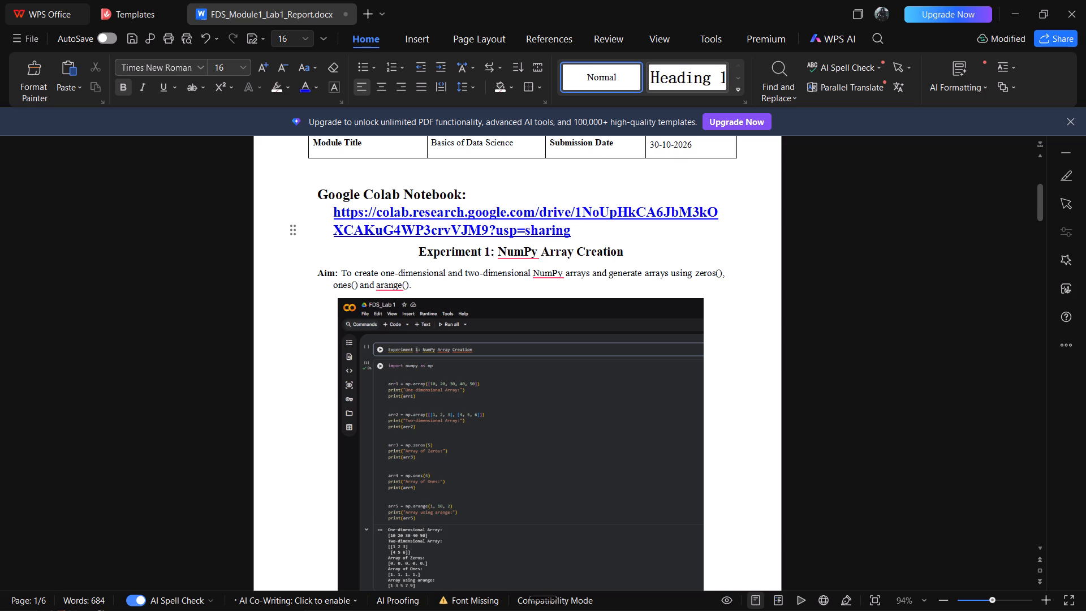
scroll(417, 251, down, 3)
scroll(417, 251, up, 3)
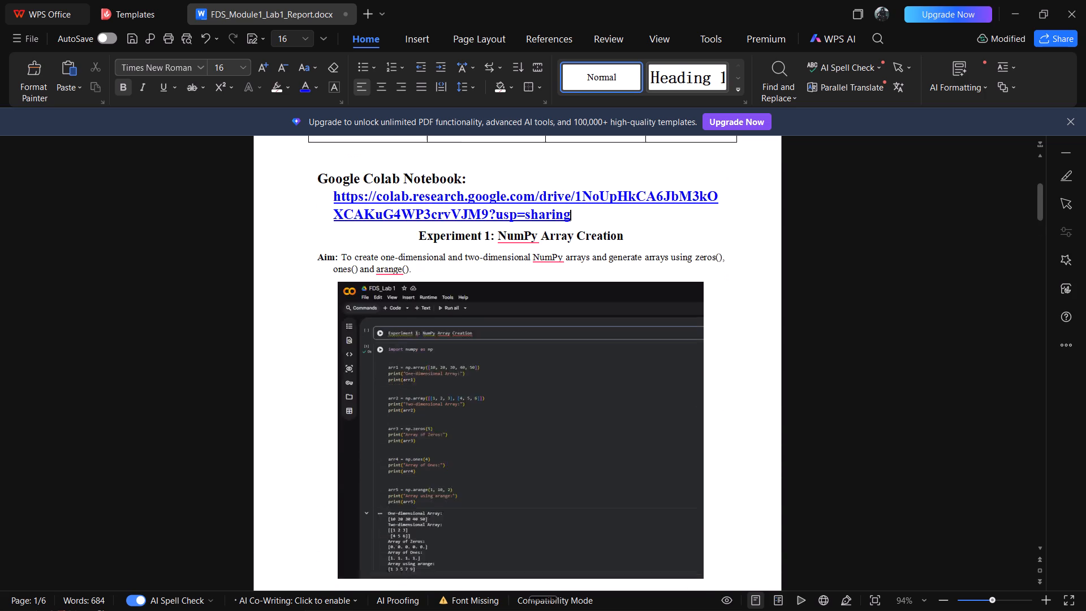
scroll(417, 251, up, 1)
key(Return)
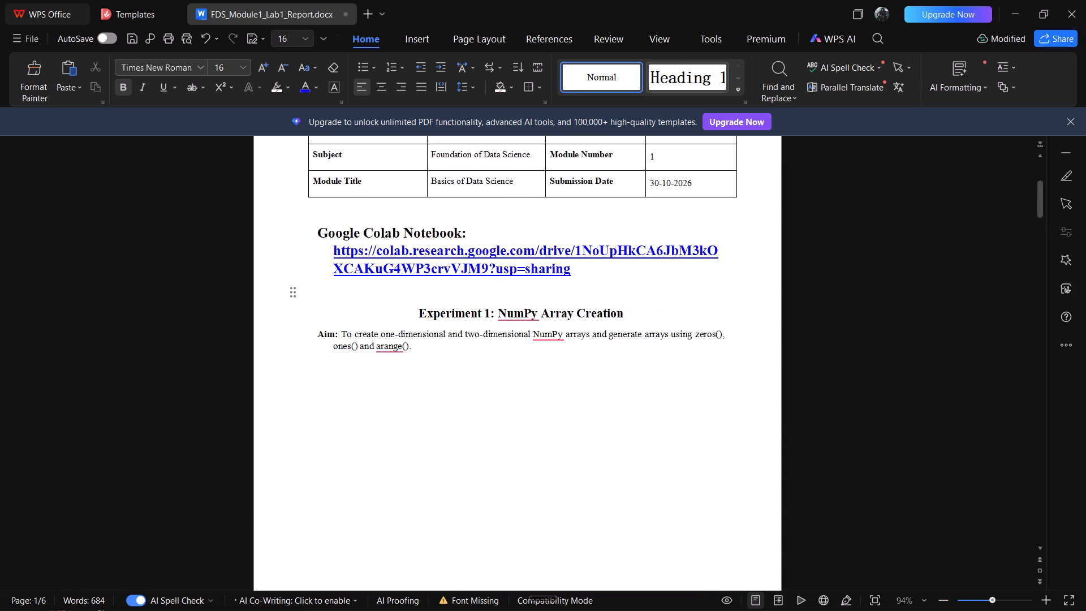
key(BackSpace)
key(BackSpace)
click(466, 214)
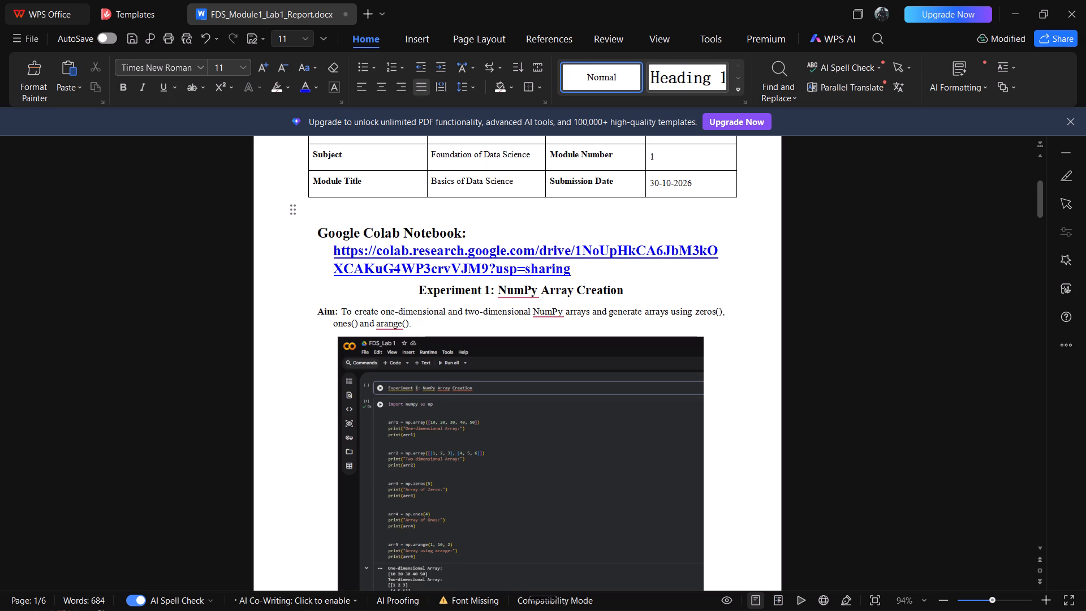
key(BackSpace)
key(BackSpace)
key(BackSpace)
click(316, 232)
key(BackSpace)
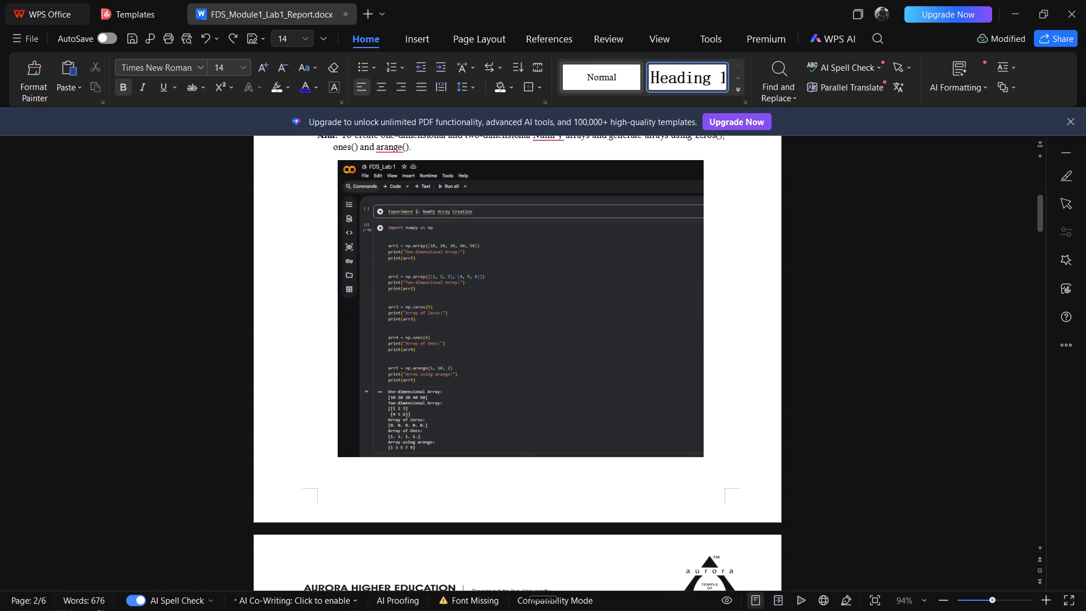
scroll(396, 287, up, 2)
scroll(396, 287, down, 1)
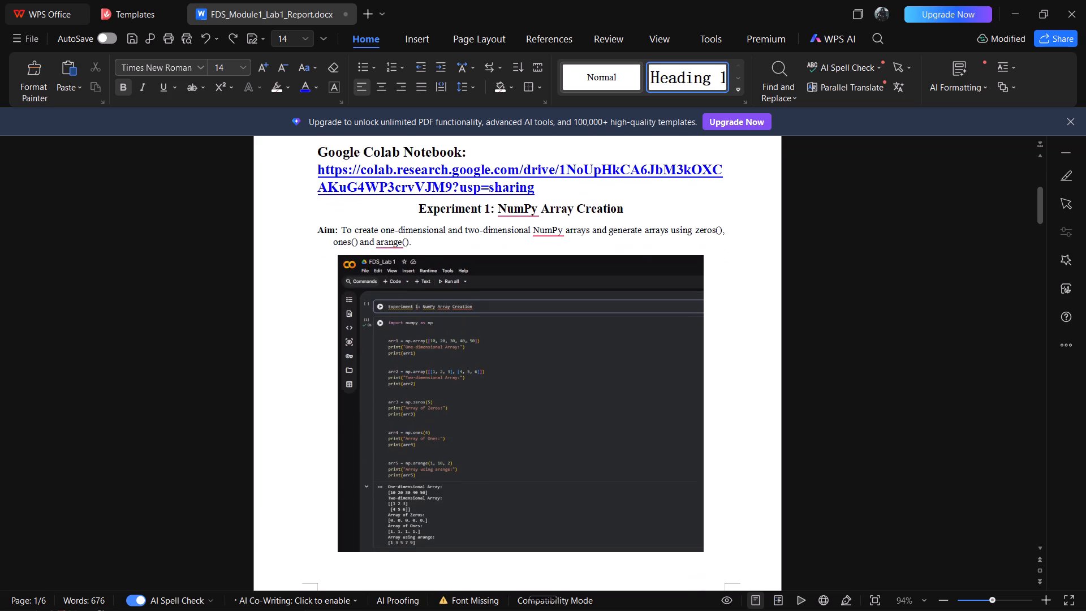
drag(420, 245, 314, 234)
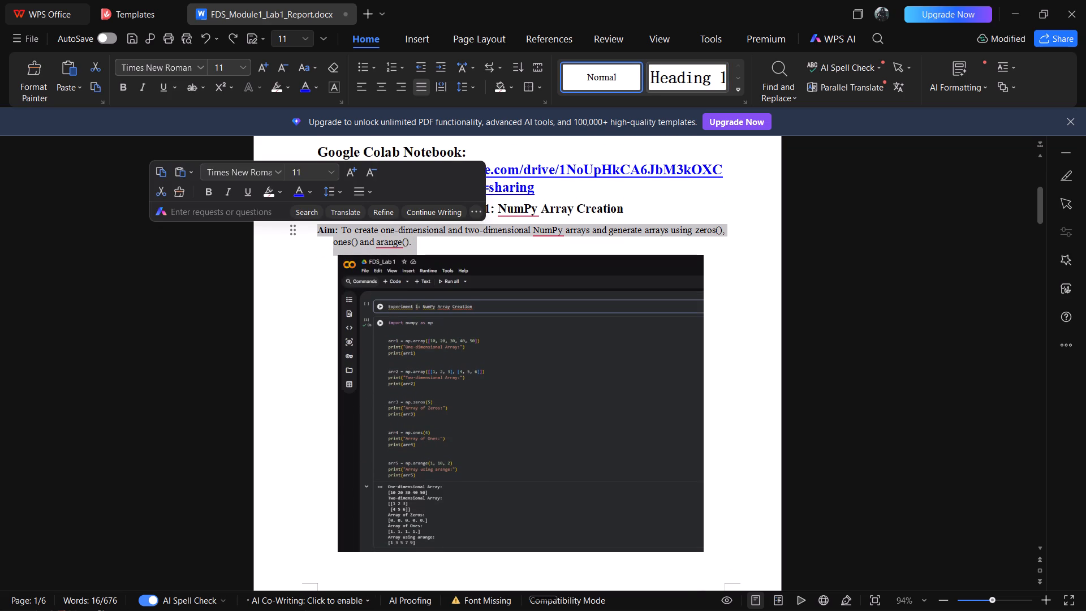
click(336, 166)
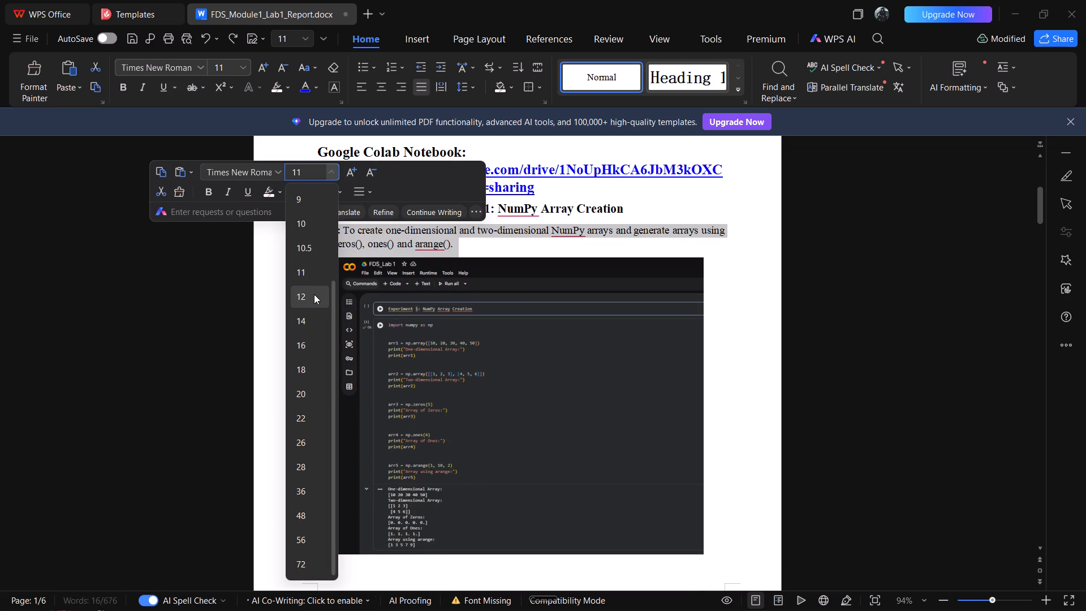
click(314, 290)
click(470, 242)
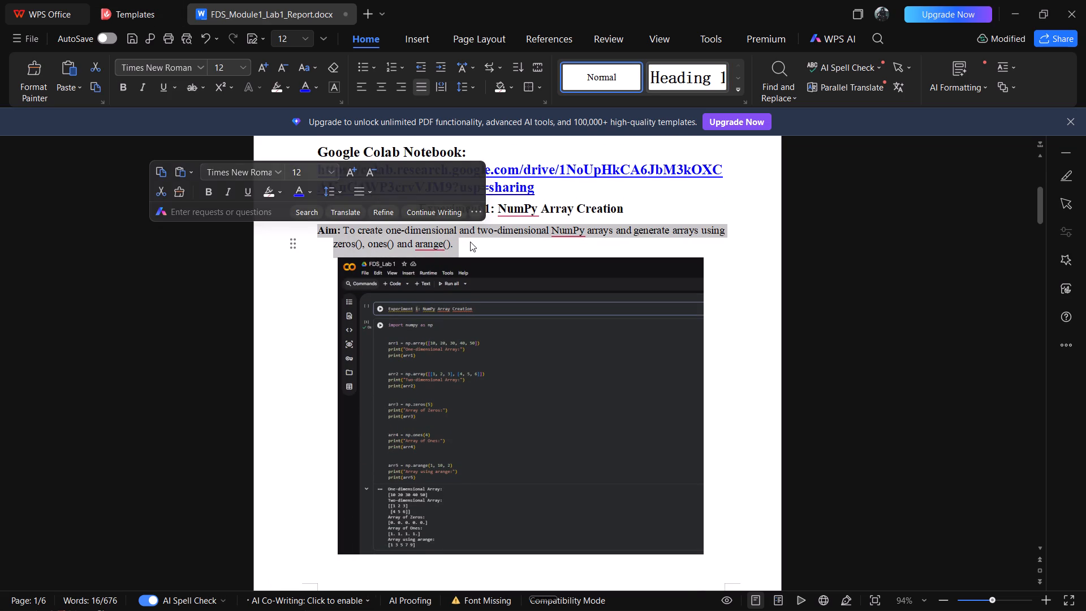
click(470, 242)
Left-align the Experiment 1 Aim paragraph.
drag(470, 242, 294, 228)
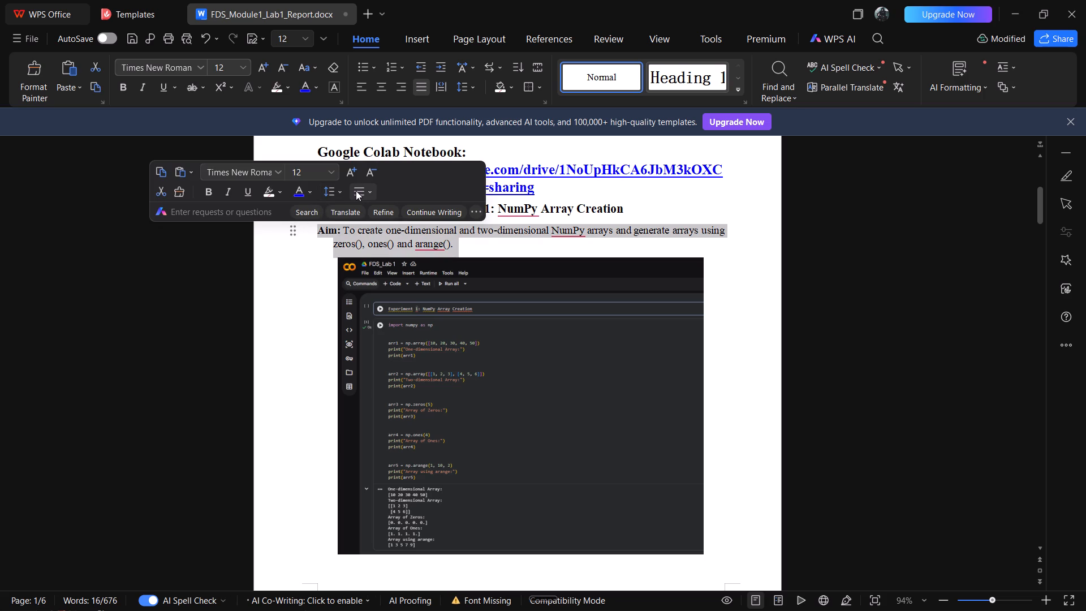
click(356, 191)
click(371, 216)
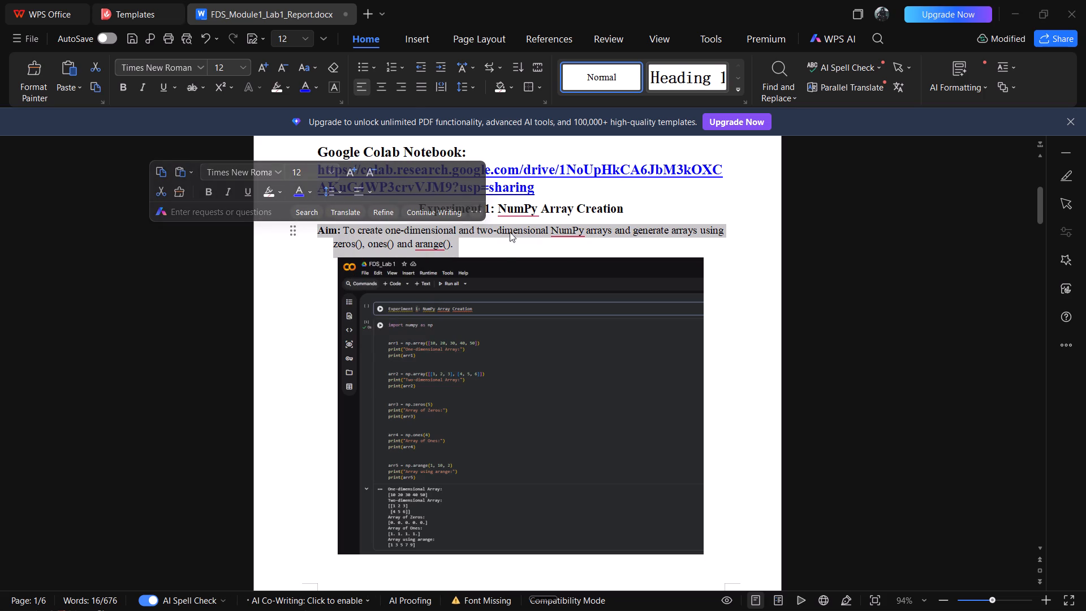
click(502, 247)
scroll(502, 247, down, 2)
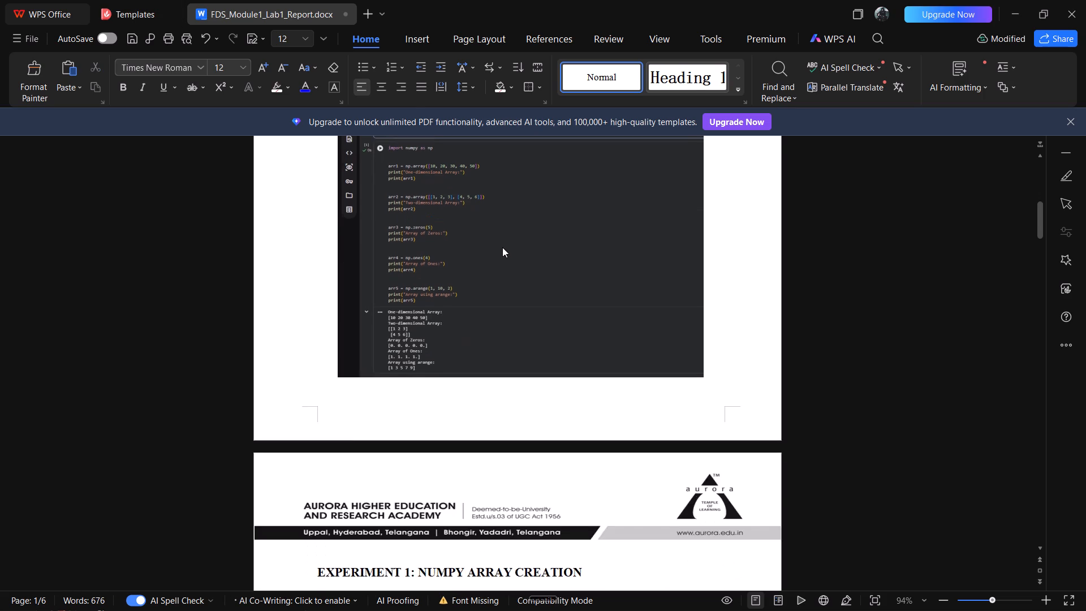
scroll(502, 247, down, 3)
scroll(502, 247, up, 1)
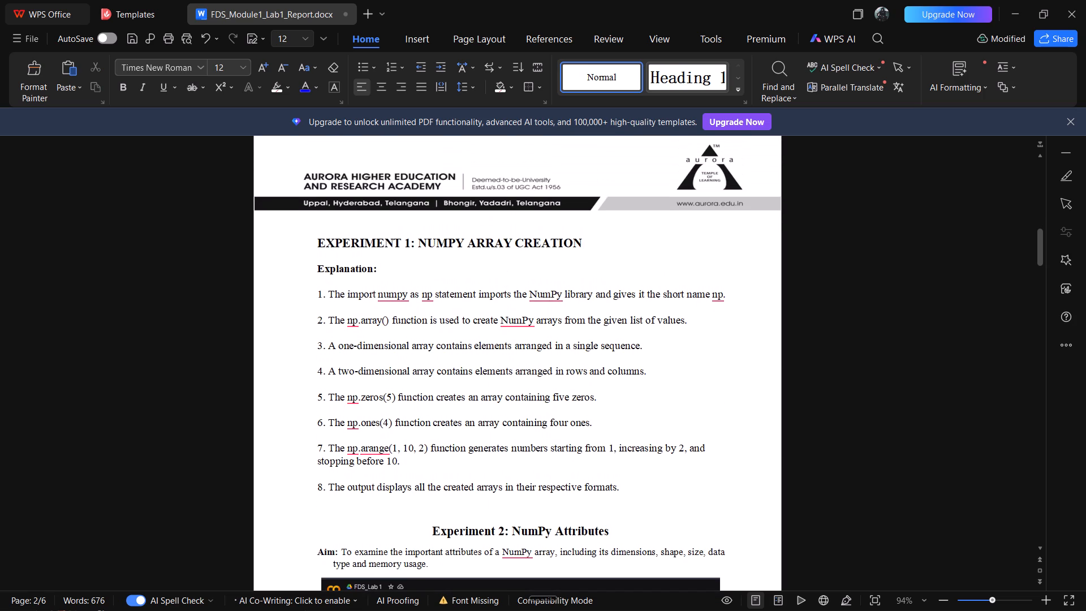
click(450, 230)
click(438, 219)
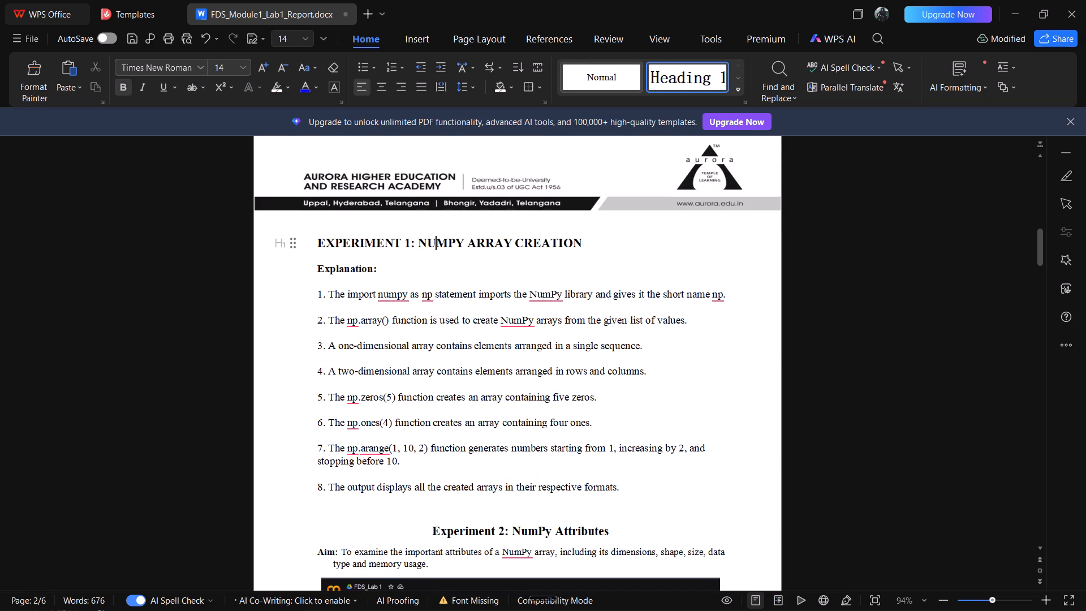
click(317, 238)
Set the font size of the Experiment 2 Aim paragraph to 12.
scroll(417, 304, down, 4)
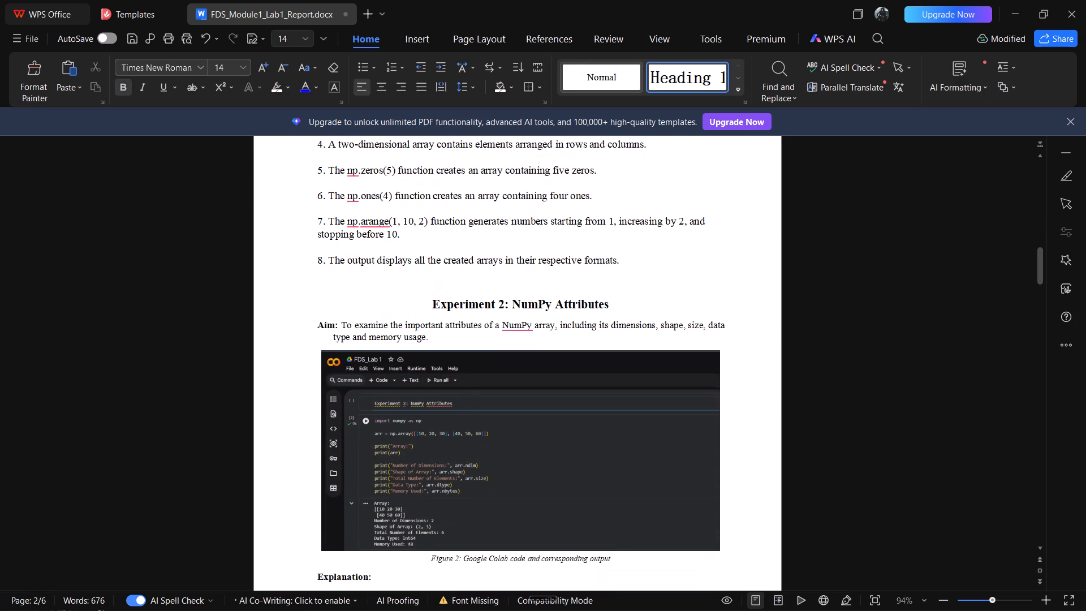
scroll(426, 277, down, 1)
drag(430, 282, 301, 275)
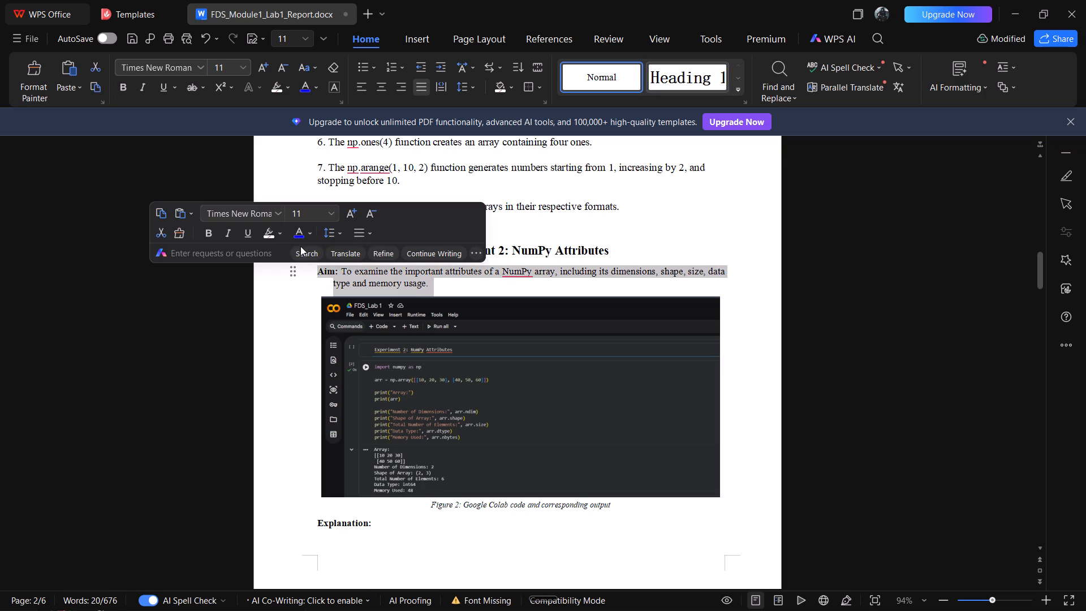
click(331, 211)
click(316, 335)
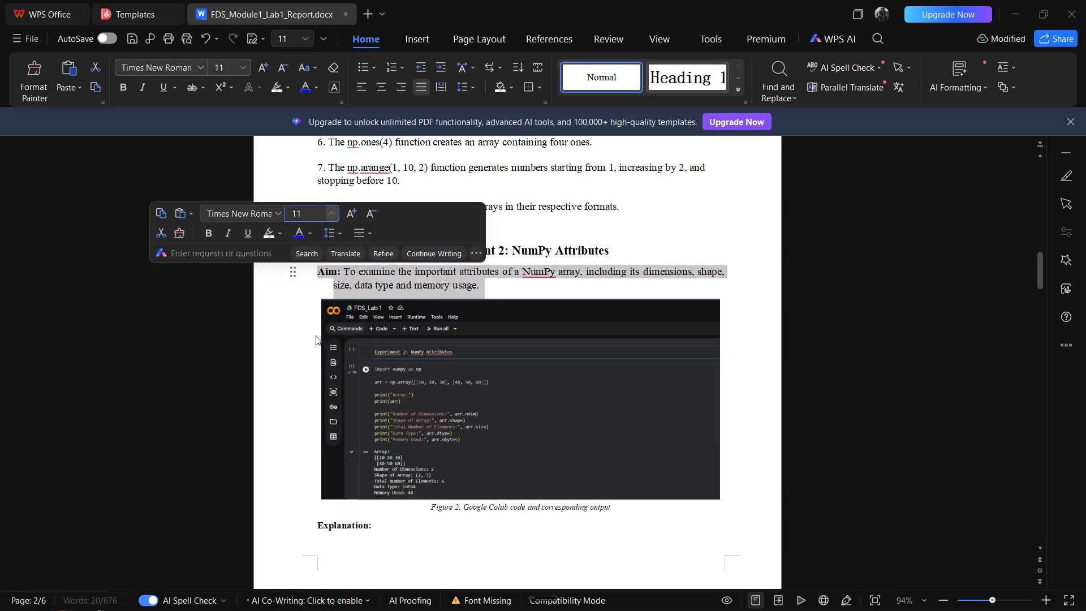
click(495, 294)
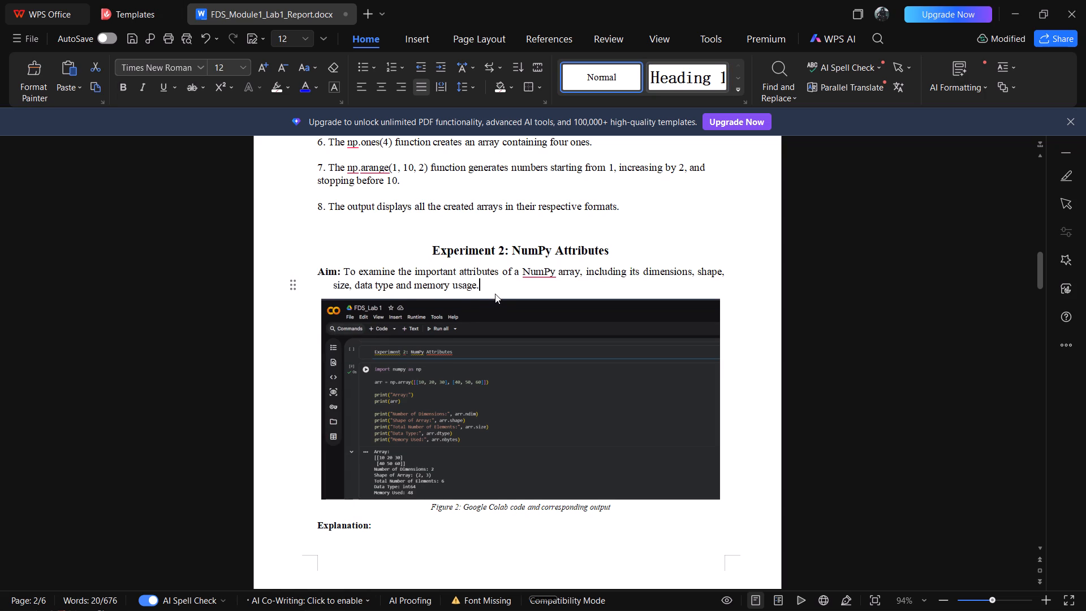
Delete the Figure 2 caption below the Experiment 2 code screenshot.
scroll(495, 294, down, 3)
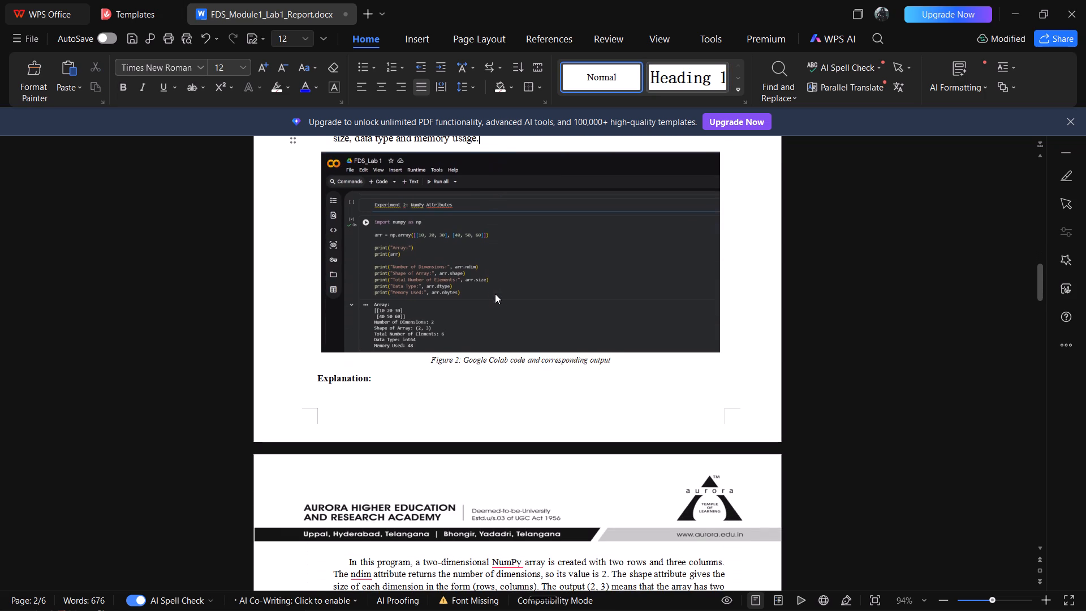
click(437, 360)
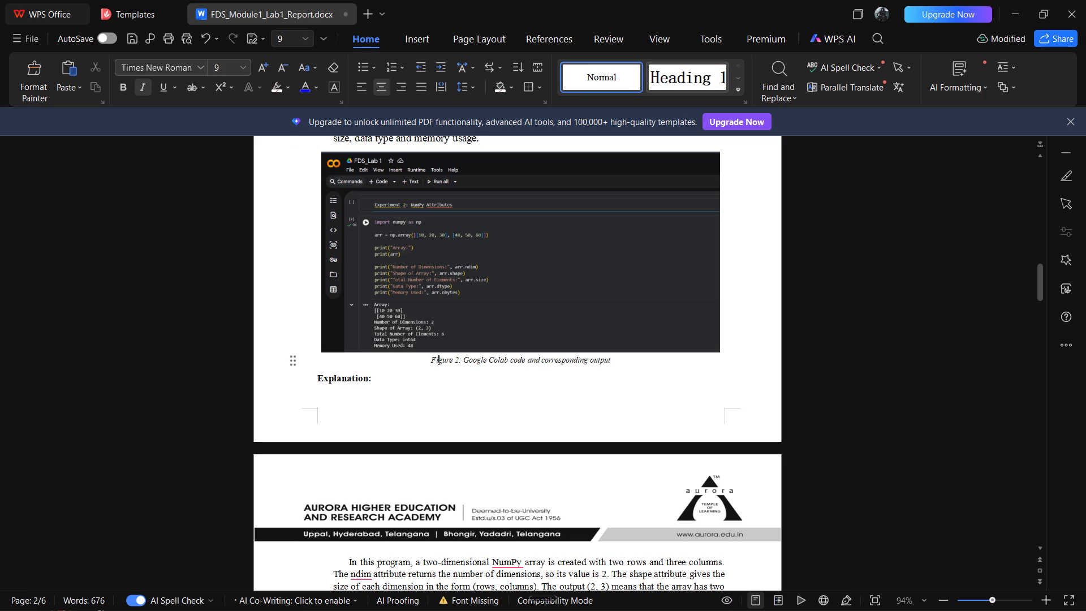
drag(429, 361, 632, 361)
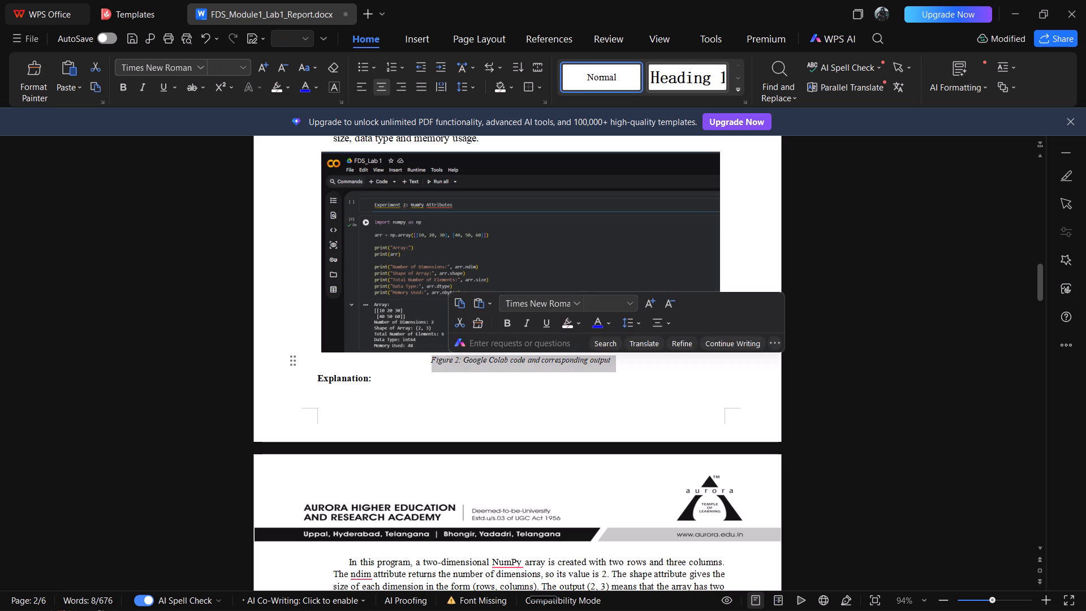
key(BackSpace)
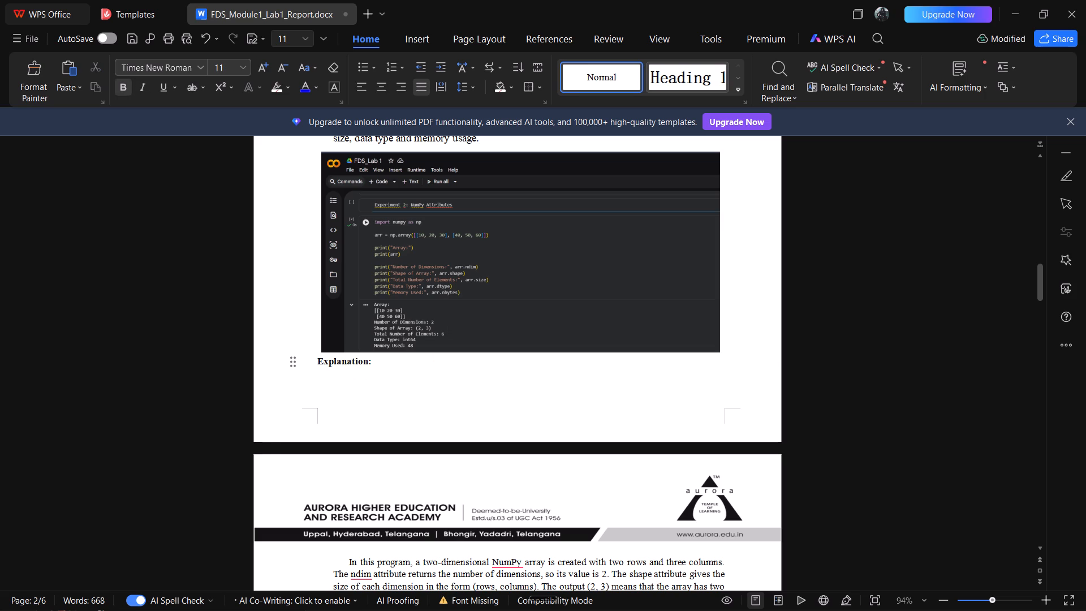
Insert two line breaks before the Experiment 2 Explanation heading to push it onto the following page.
key(Return)
key(Return)
Enlarge the Experiment 2 code screenshot to about 6.25 in wide and 3.14 in high.
click(581, 242)
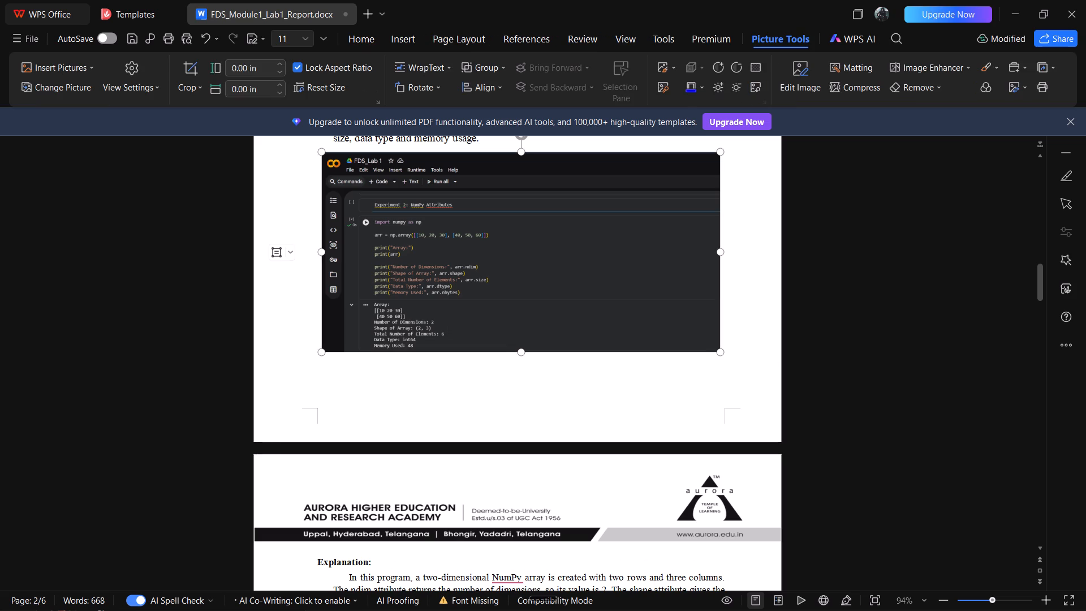
drag(719, 354, 716, 370)
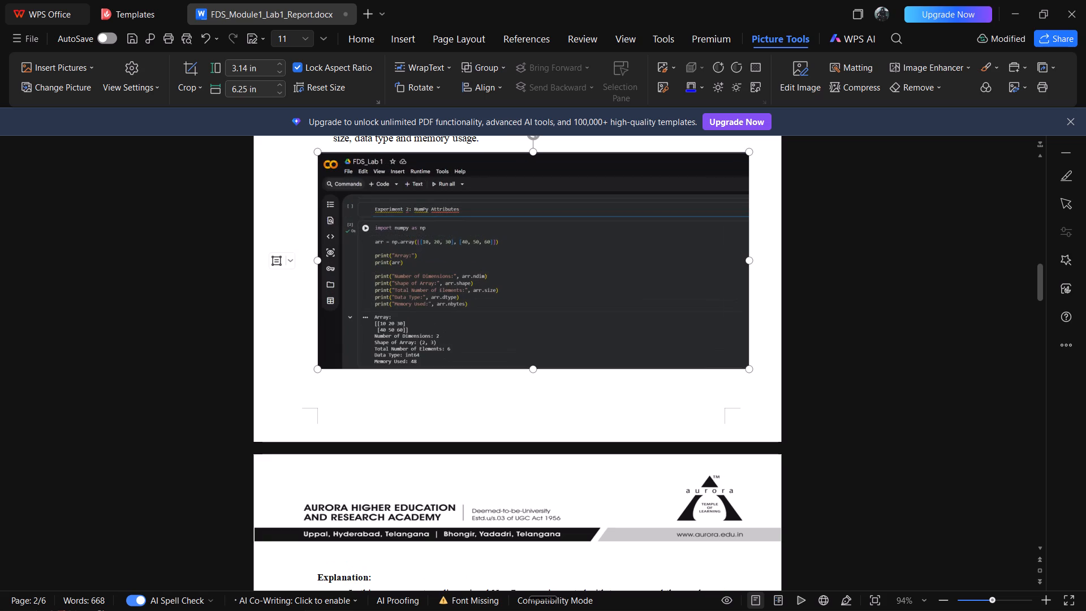
click(691, 383)
Delete the old Experiment 2 Explanation heading and its two paragraphs above the Experiment 3 heading.
scroll(691, 383, down, 2)
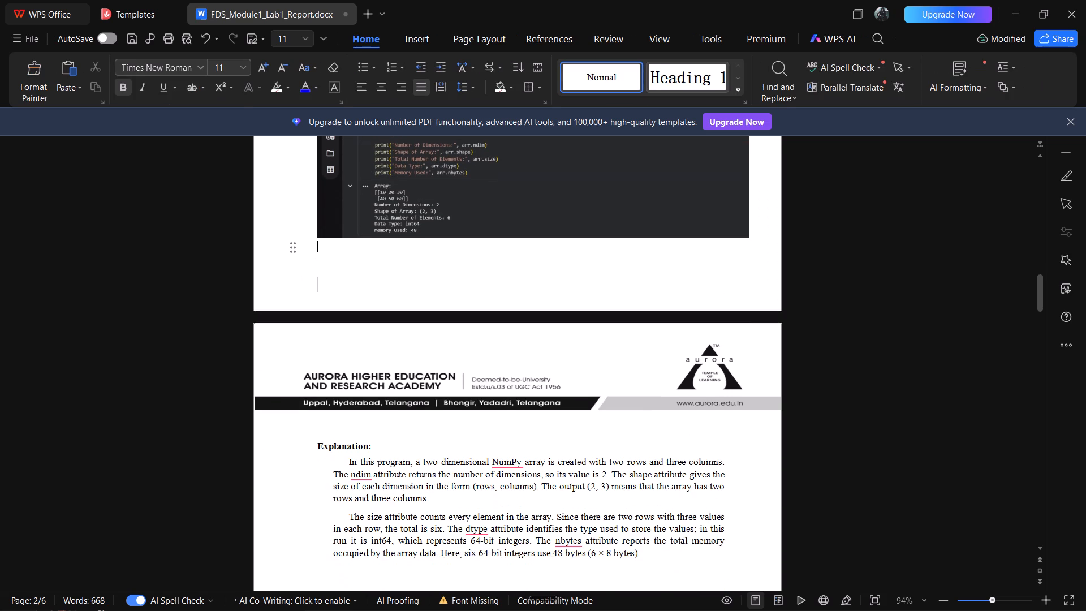
scroll(691, 383, down, 2)
drag(676, 428, 524, 408)
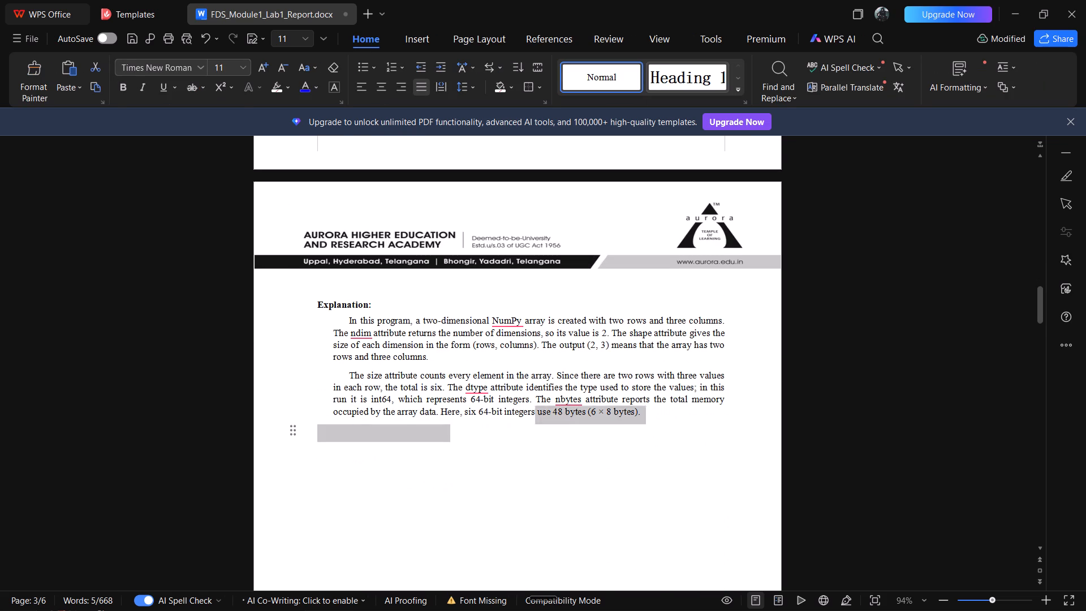
drag(524, 408, 240, 288)
key(BackSpace)
key(BackSpace)
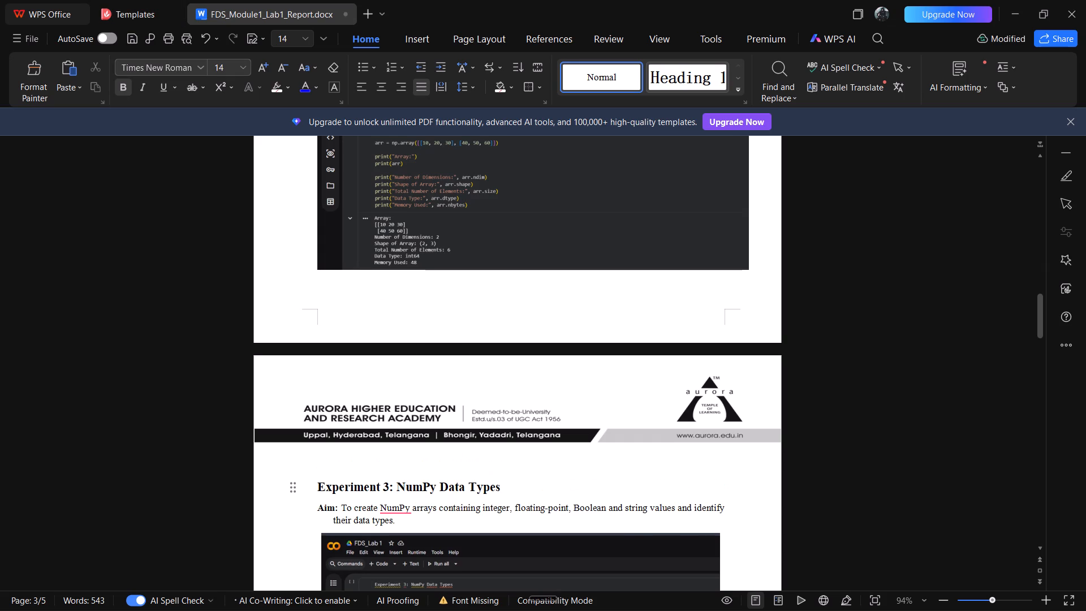
key(Up)
key(ctrl+v)
Set the font of the pasted Experiment 2 heading and all its explanation points to Times New Roman.
scroll(765, 497, up, 1)
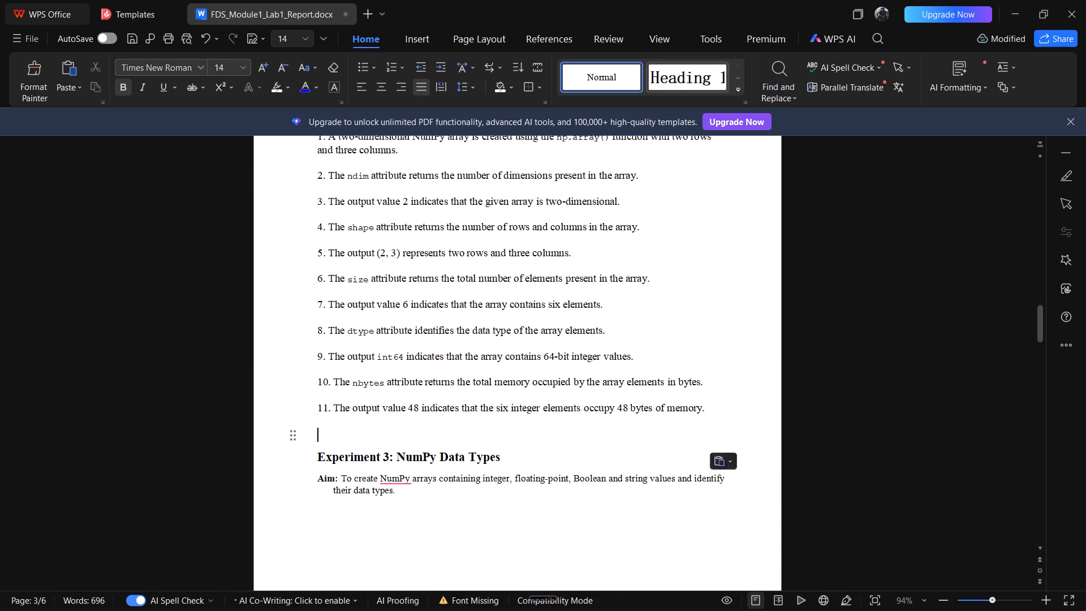
scroll(765, 497, up, 1)
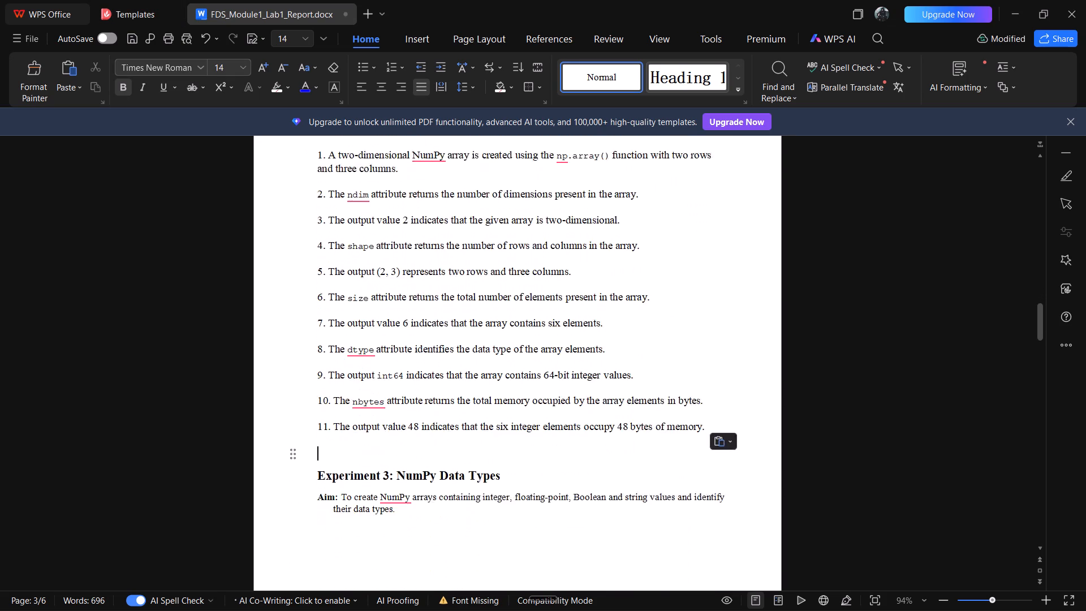
scroll(765, 497, up, 1)
scroll(544, 285, up, 1)
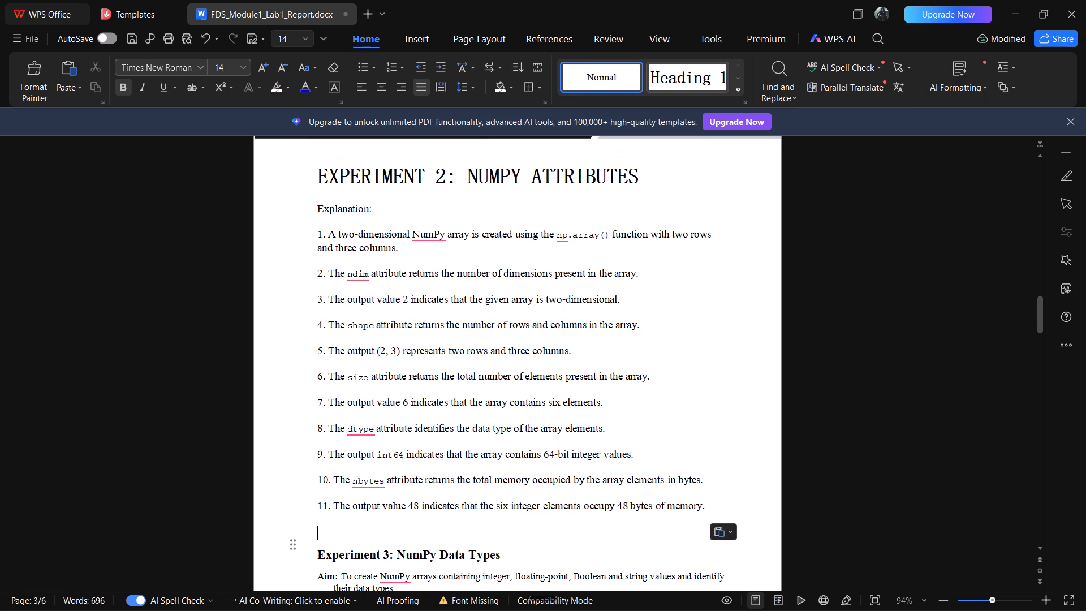
scroll(544, 285, up, 1)
drag(314, 213, 749, 520)
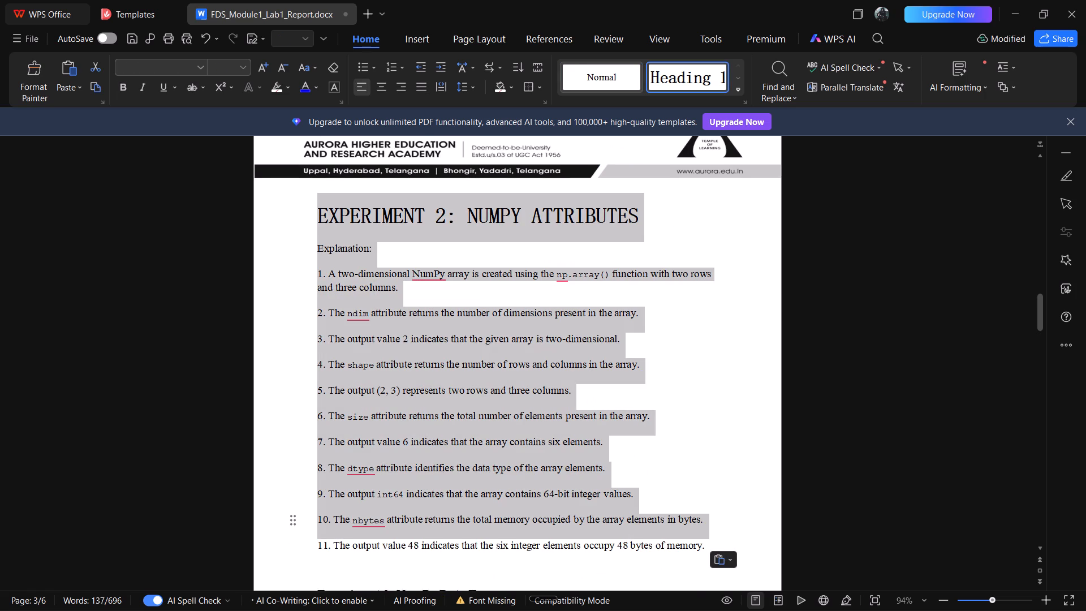
drag(749, 520, 747, 541)
click(670, 528)
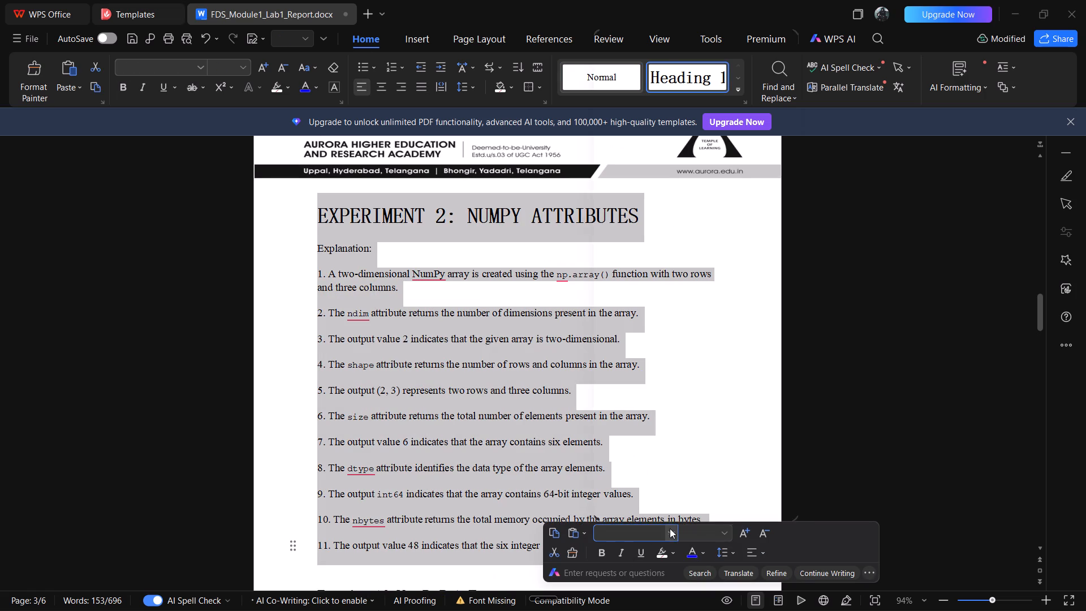
click(632, 112)
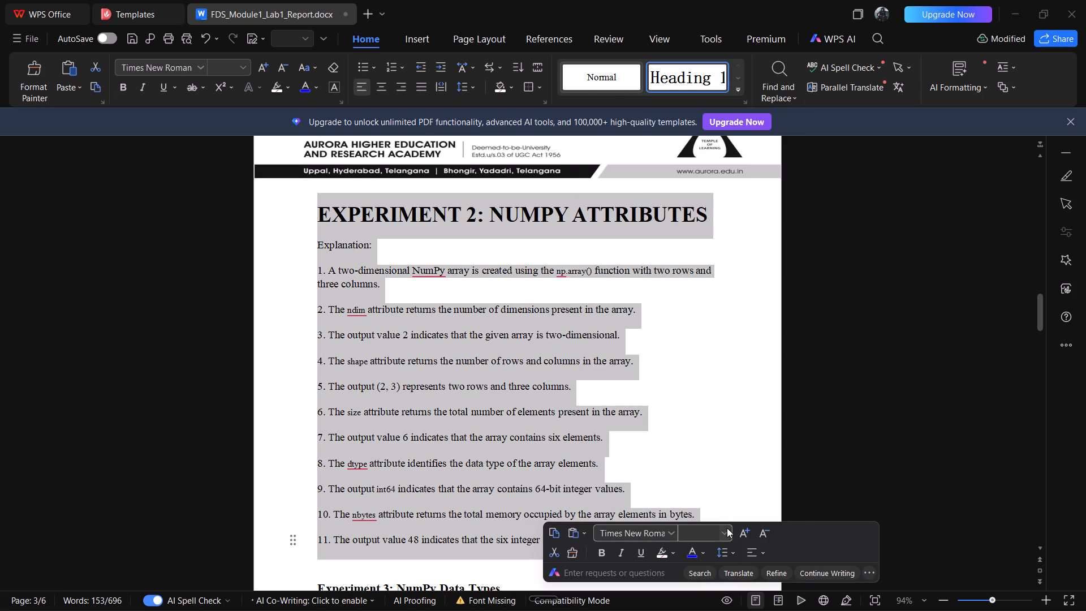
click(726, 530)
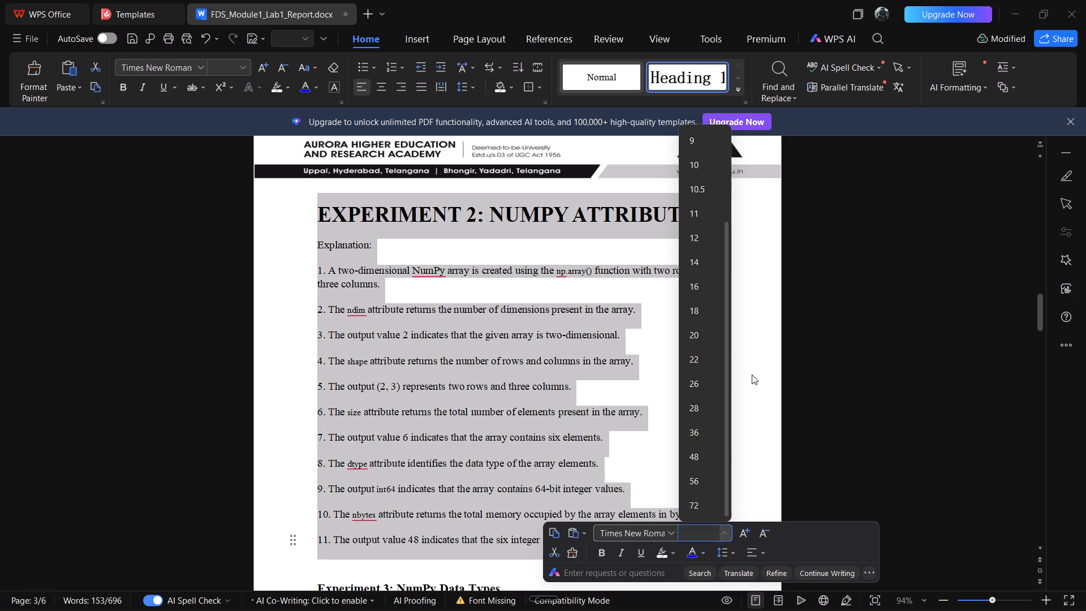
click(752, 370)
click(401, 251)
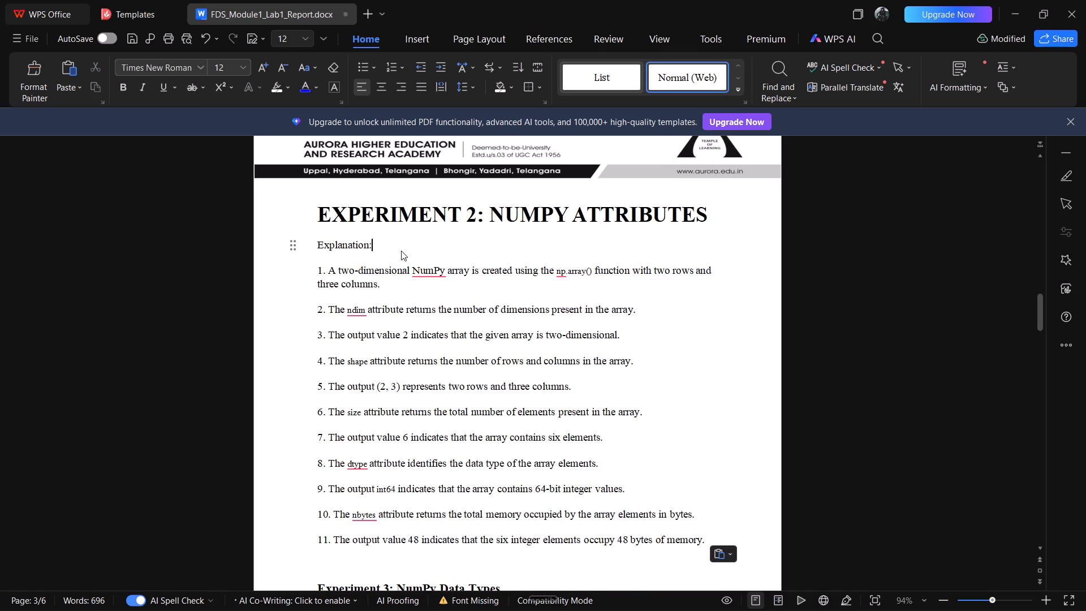
Set the font size of the pasted Experiment 2: NumPy Attributes heading to 14.
drag(708, 214, 287, 221)
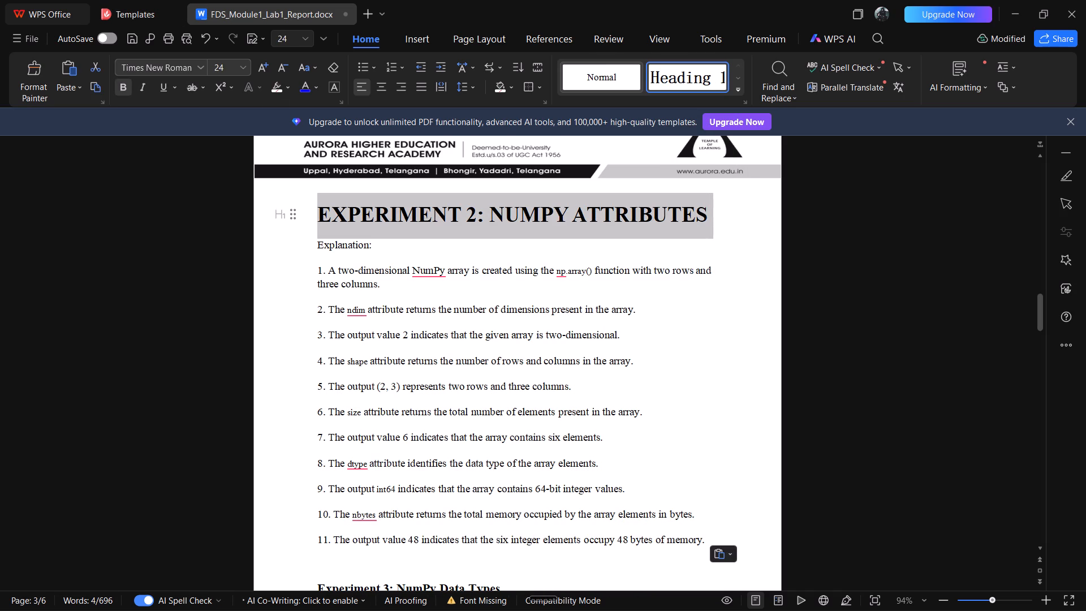
drag(287, 221, 287, 221)
click(335, 139)
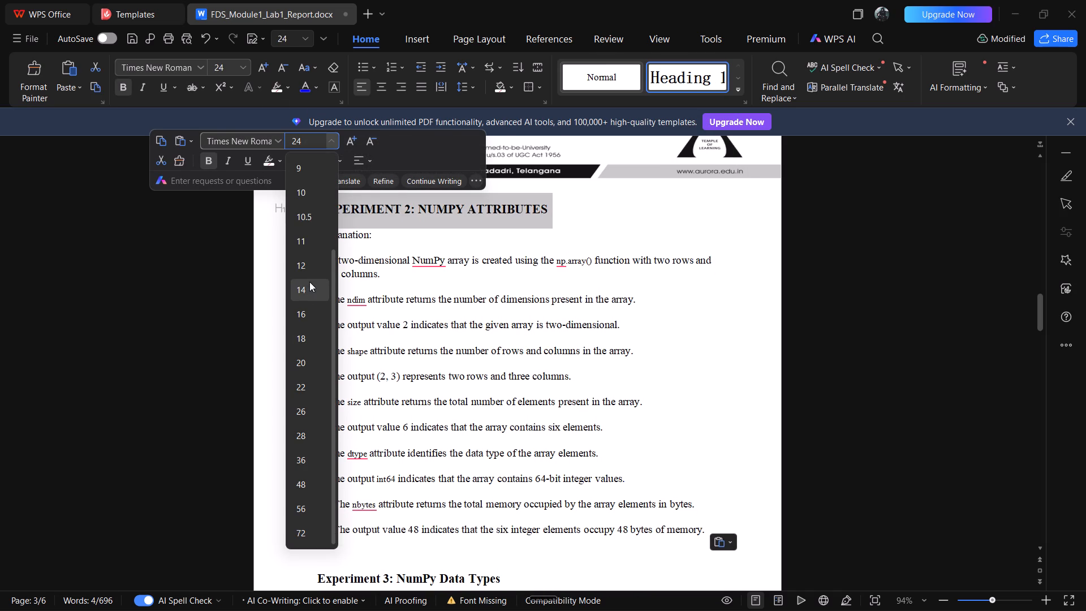
click(309, 282)
click(443, 228)
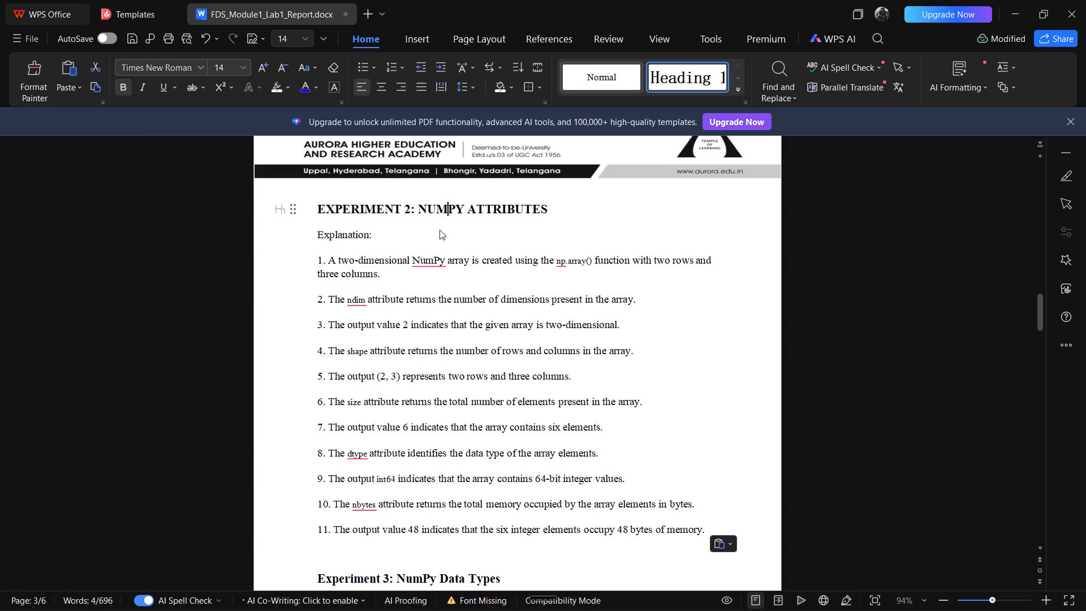
Make the Explanation: label under the Experiment 2: NumPy Attributes heading bold.
drag(315, 236, 373, 235)
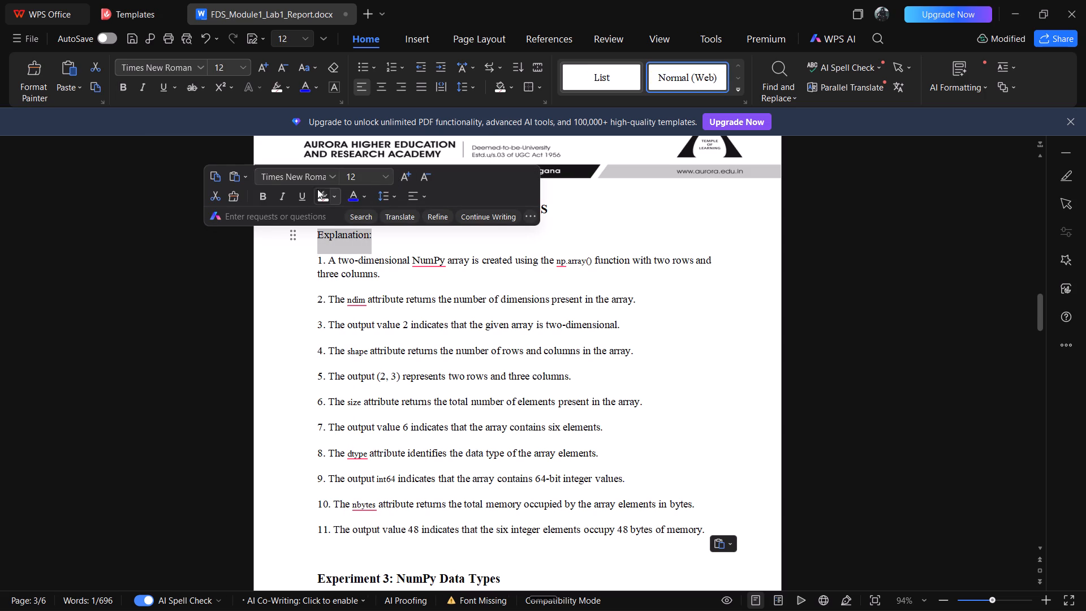
click(264, 196)
click(436, 241)
Insert blank lines above the Experiment 3: NumPy Data Types heading so it starts at the top of the next page, removing surplus ones.
scroll(436, 241, down, 3)
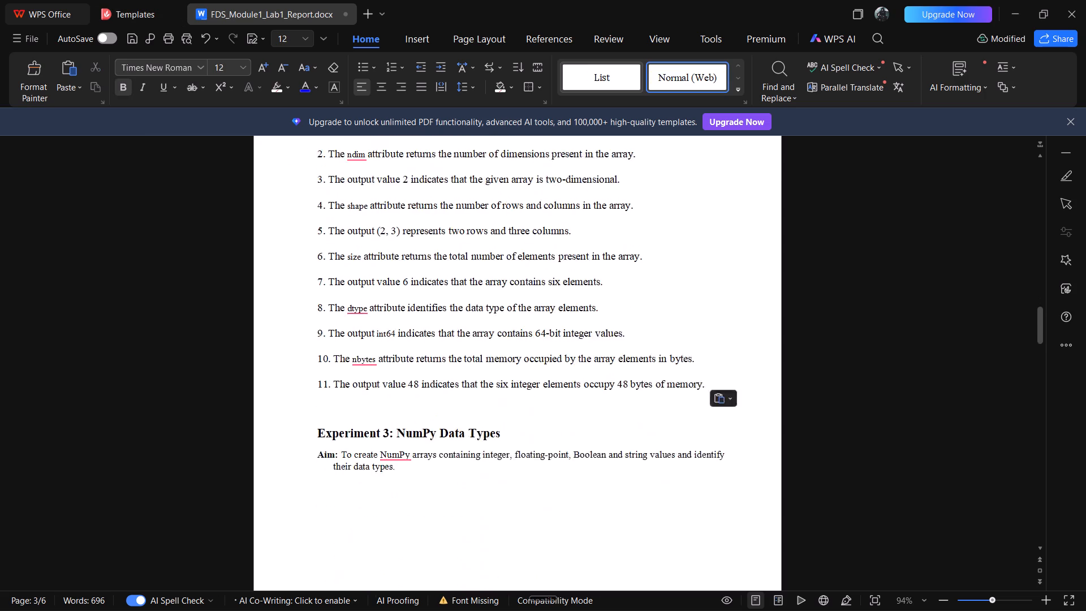
scroll(436, 241, down, 1)
scroll(436, 241, up, 7)
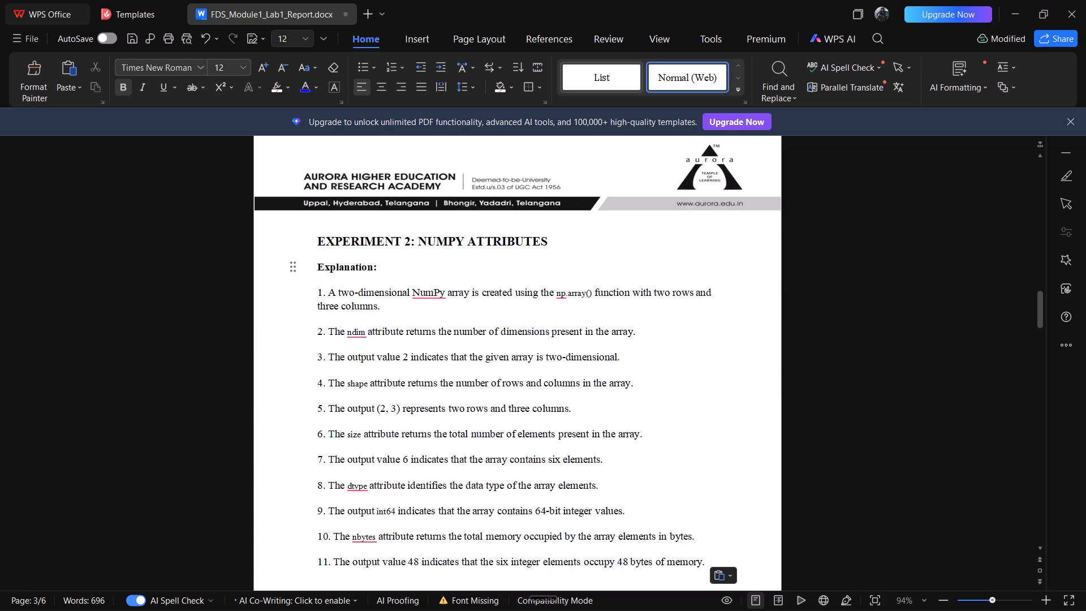
scroll(436, 241, up, 2)
scroll(436, 241, down, 7)
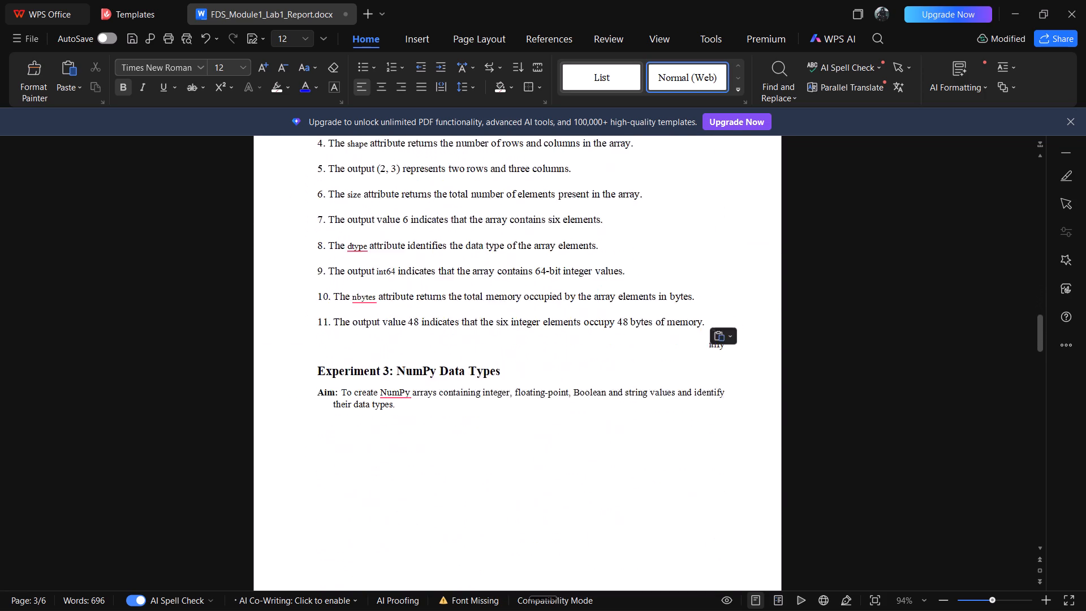
scroll(436, 241, up, 3)
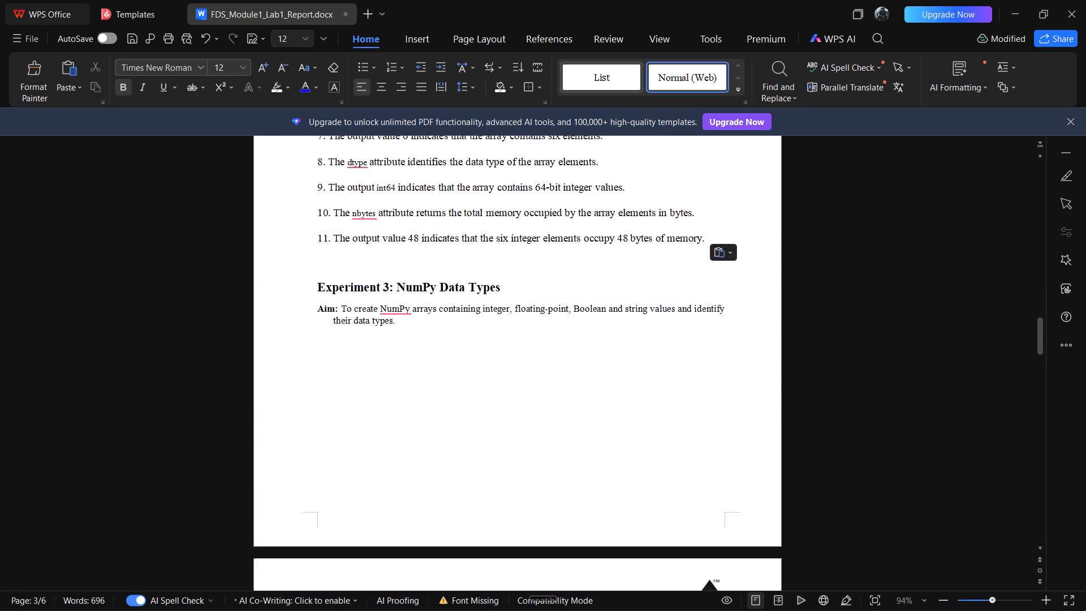
scroll(436, 241, up, 3)
scroll(436, 241, down, 3)
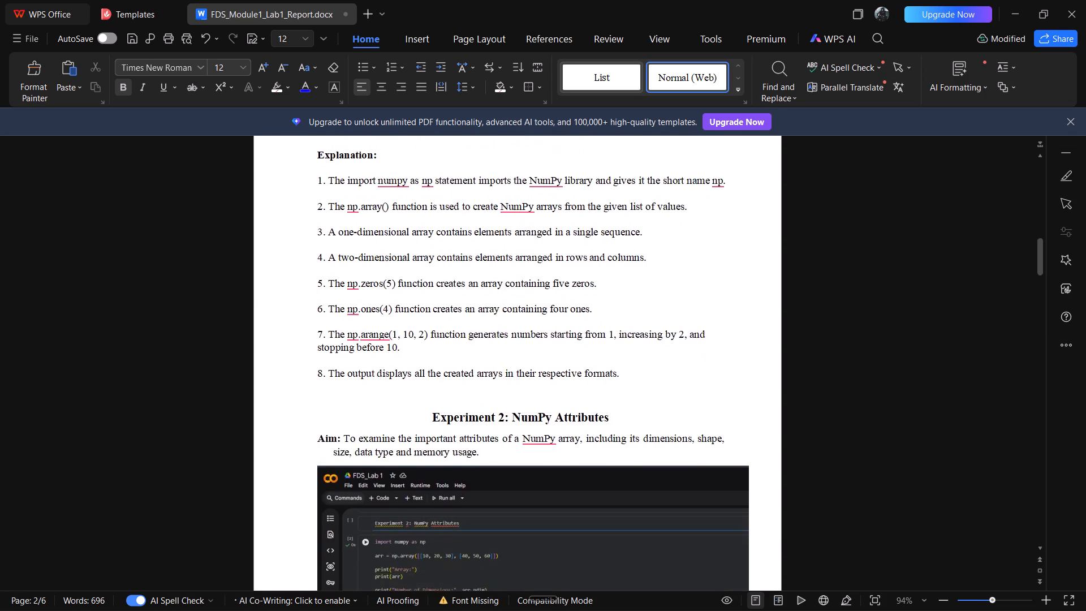
scroll(436, 241, down, 4)
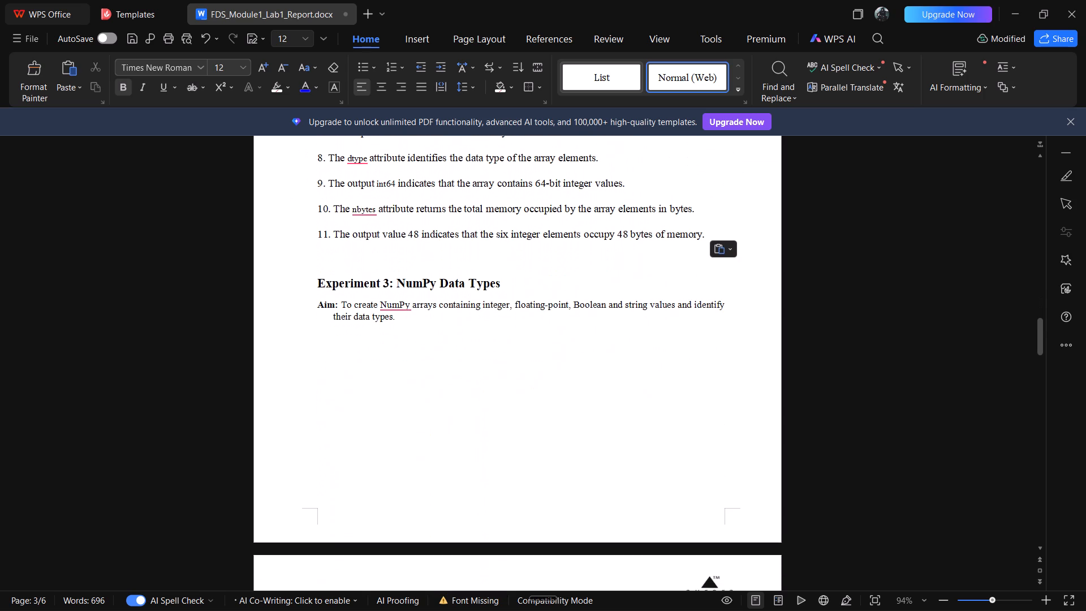
click(388, 270)
key(Return)
key(Return)
key(Return)
key(Return)
key(Return)
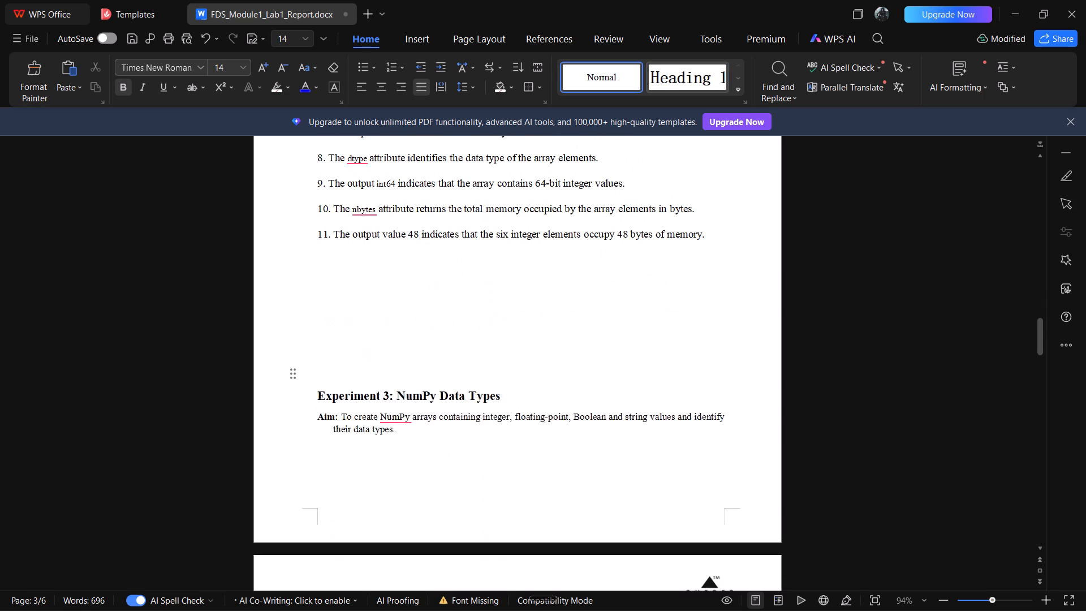
key(Return)
key(Return)
key(Return)
key(Return)
key(Return)
key(Return)
scroll(388, 270, down, 4)
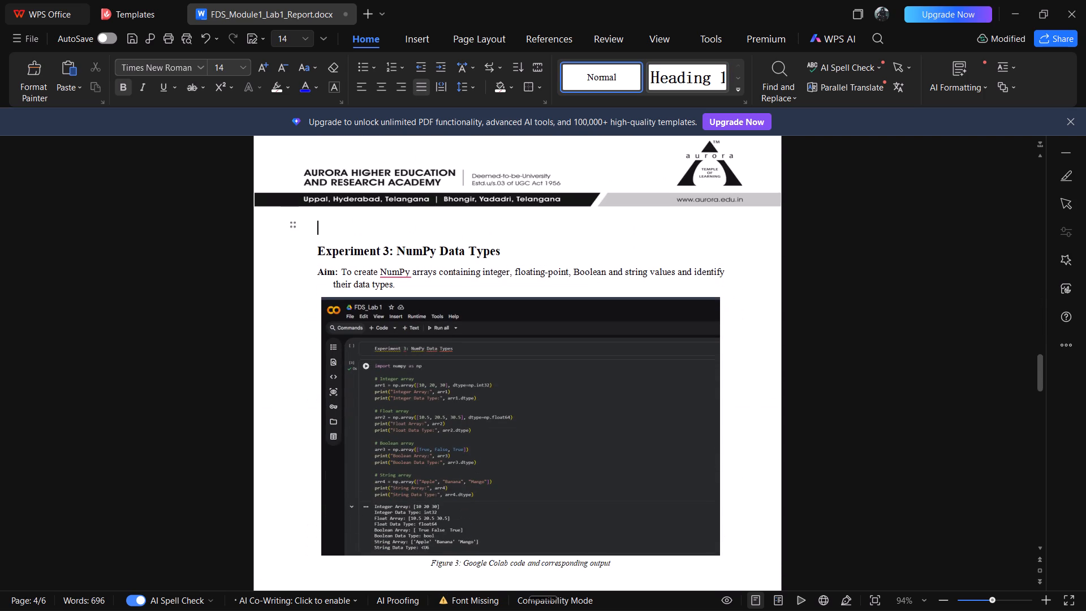
key(BackSpace)
key(BackSpace)
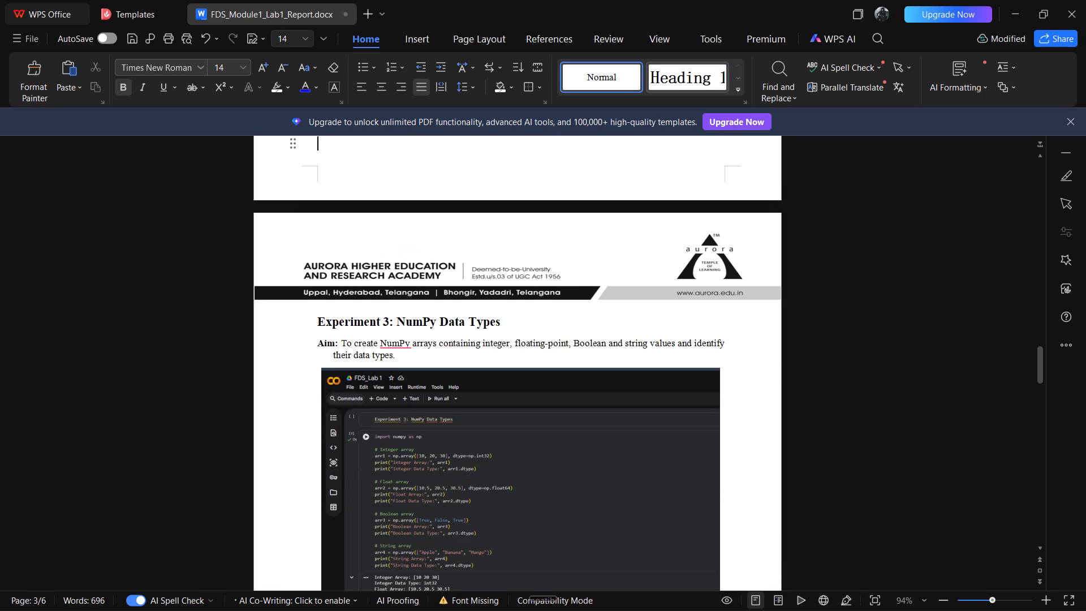
Set the Experiment 2 Explanation label and all 11 points beneath it to font size 12.
scroll(388, 270, down, 5)
scroll(388, 270, right, 1)
scroll(388, 270, up, 1)
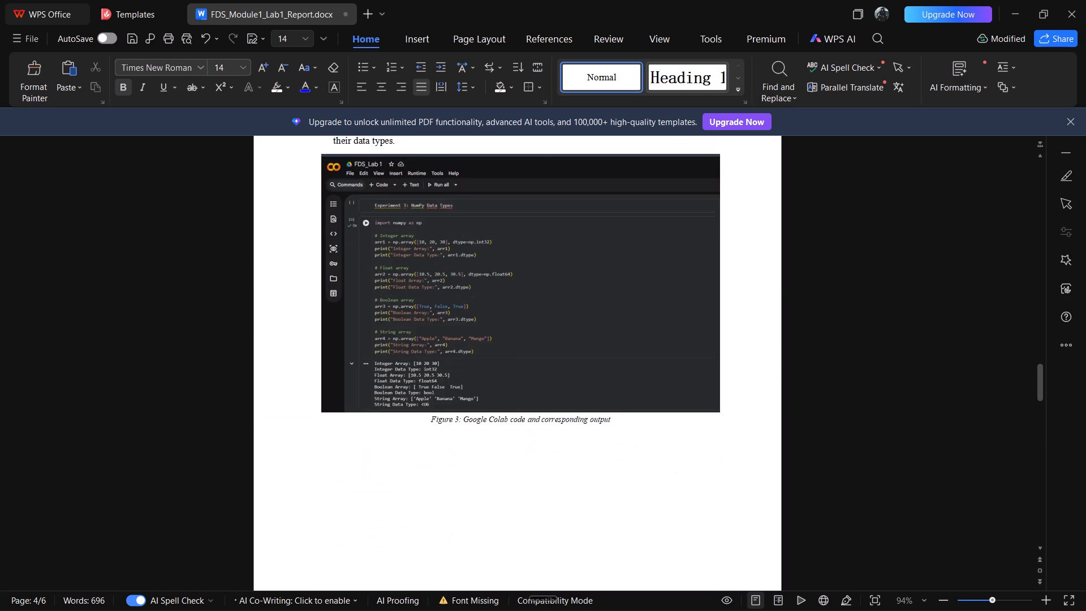
scroll(388, 270, up, 8)
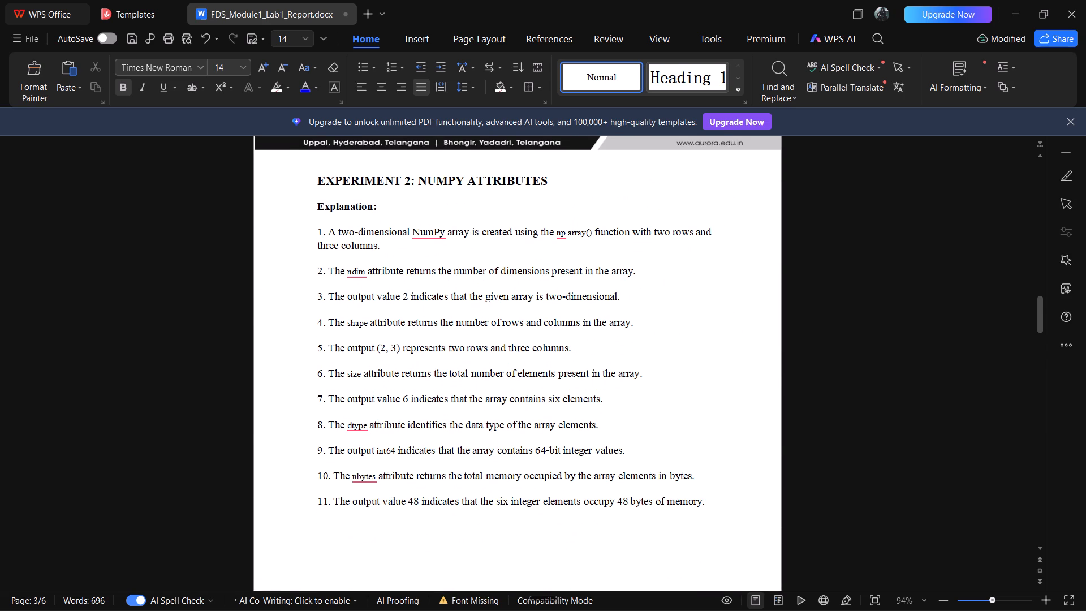
drag(316, 209, 692, 481)
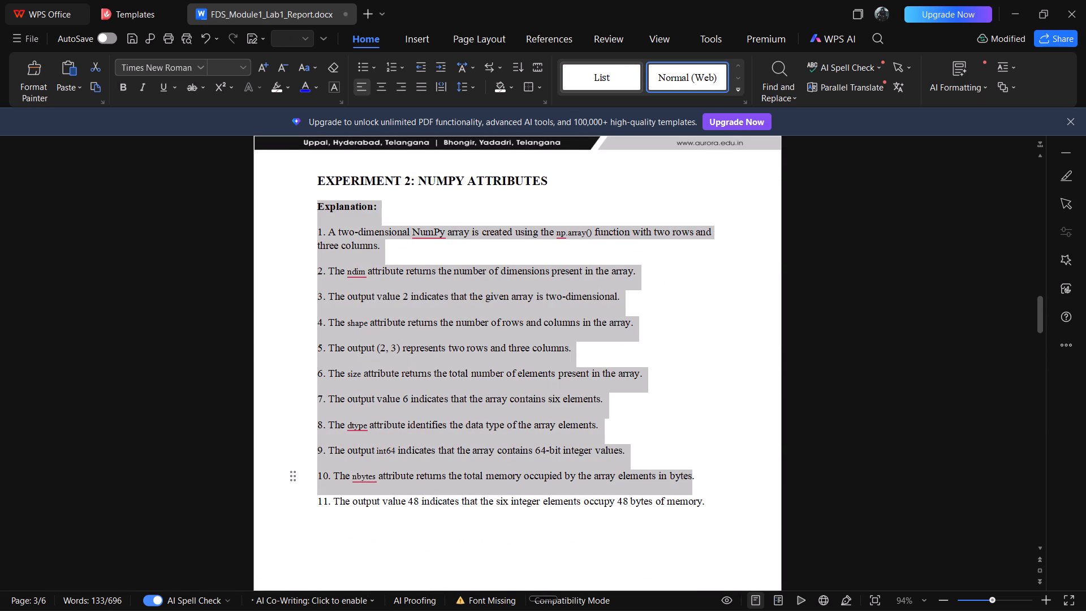
drag(692, 481, 755, 504)
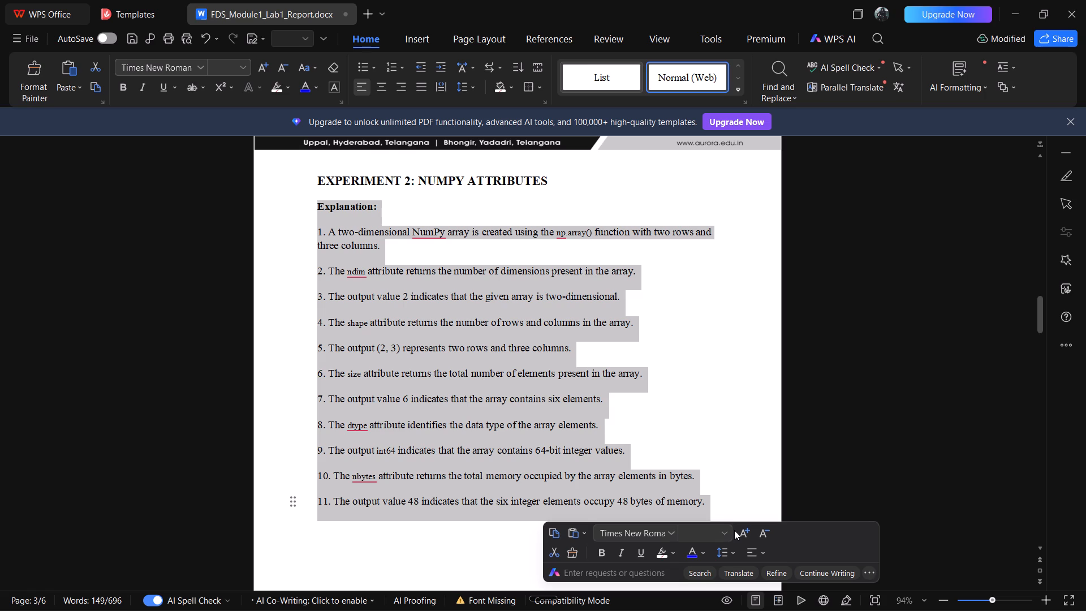
click(730, 532)
click(696, 238)
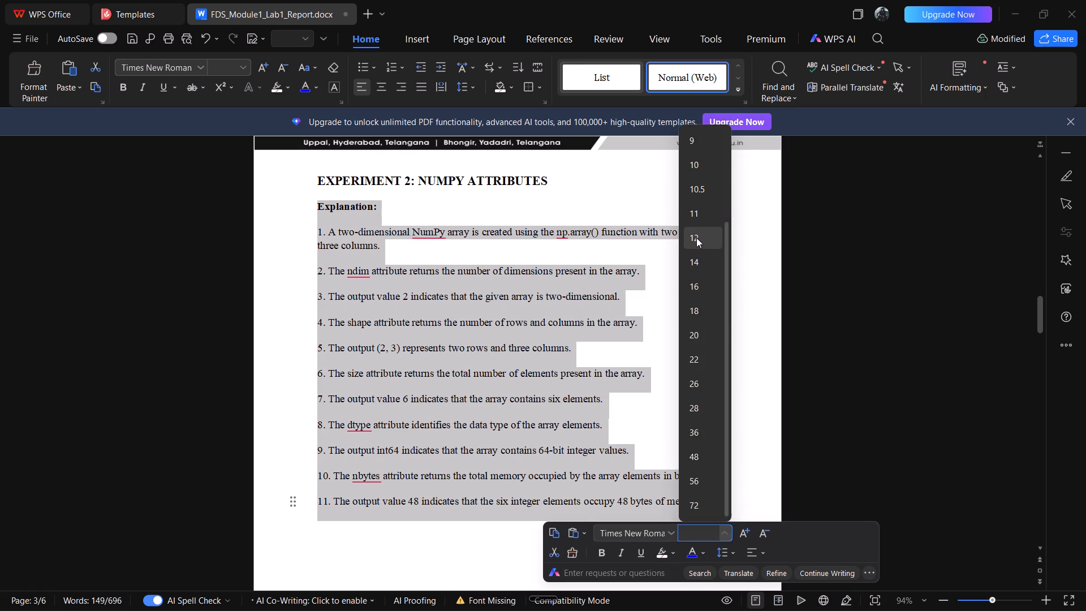
click(687, 302)
Delete the Figure 3 caption beneath the Experiment 3 code screenshot.
scroll(687, 302, down, 3)
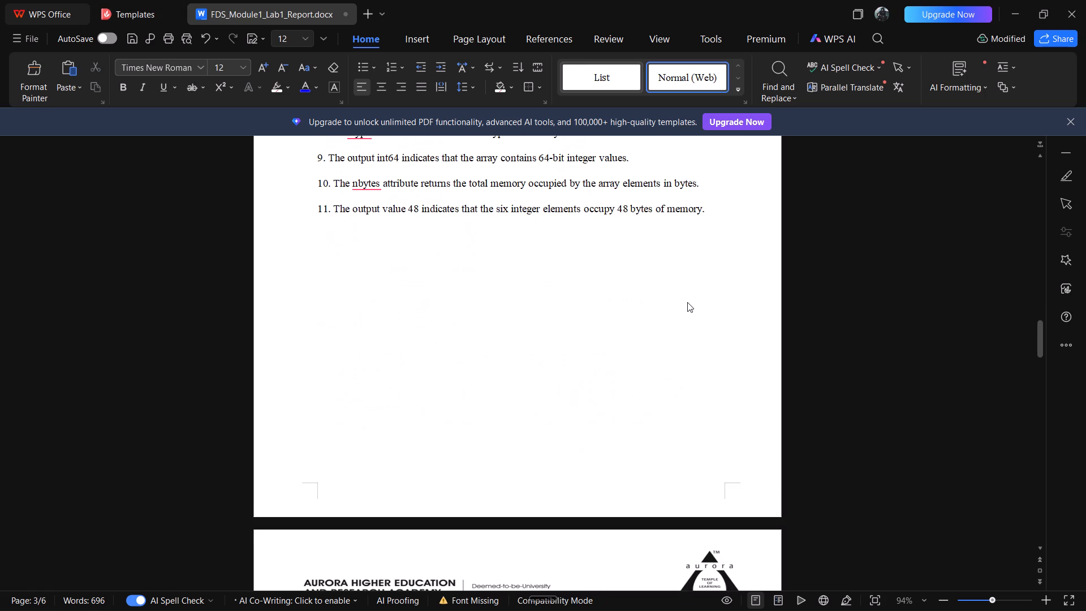
scroll(687, 302, down, 5)
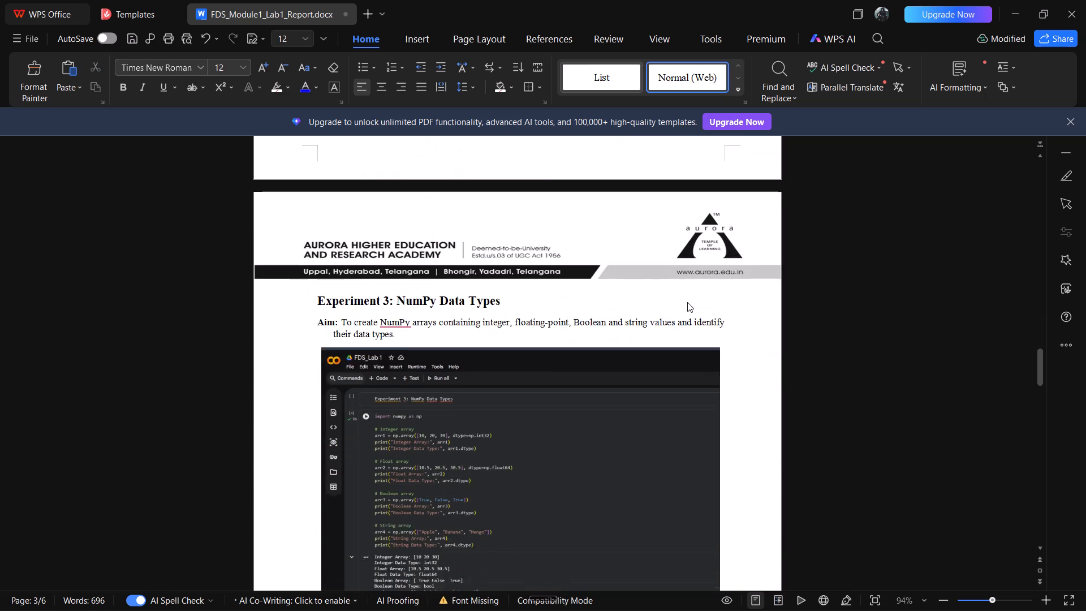
scroll(687, 302, down, 4)
drag(622, 243, 558, 248)
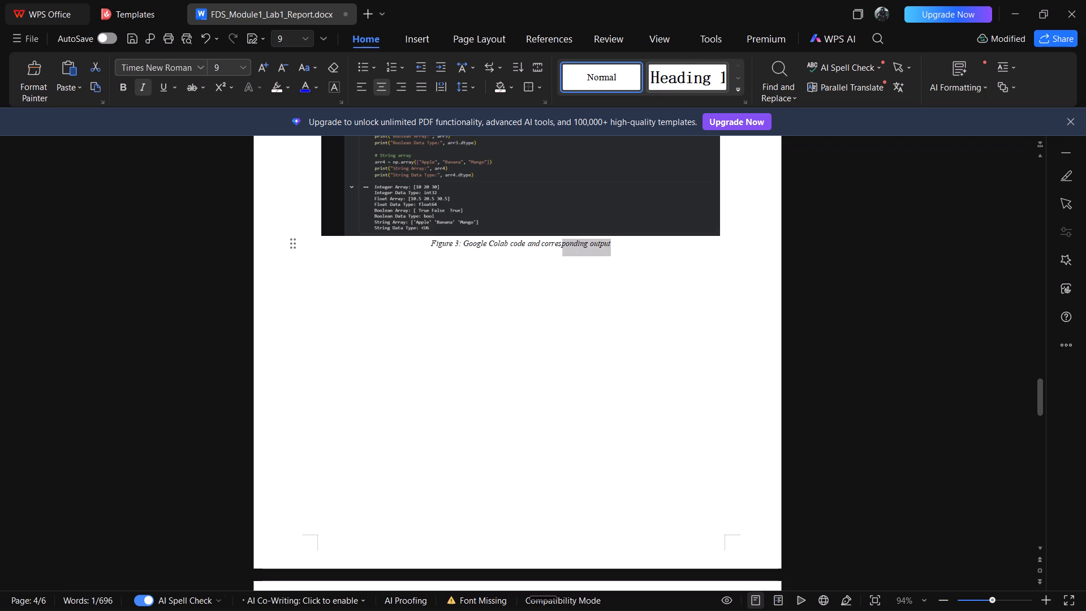
drag(558, 248, 423, 246)
key(BackSpace)
click(423, 246)
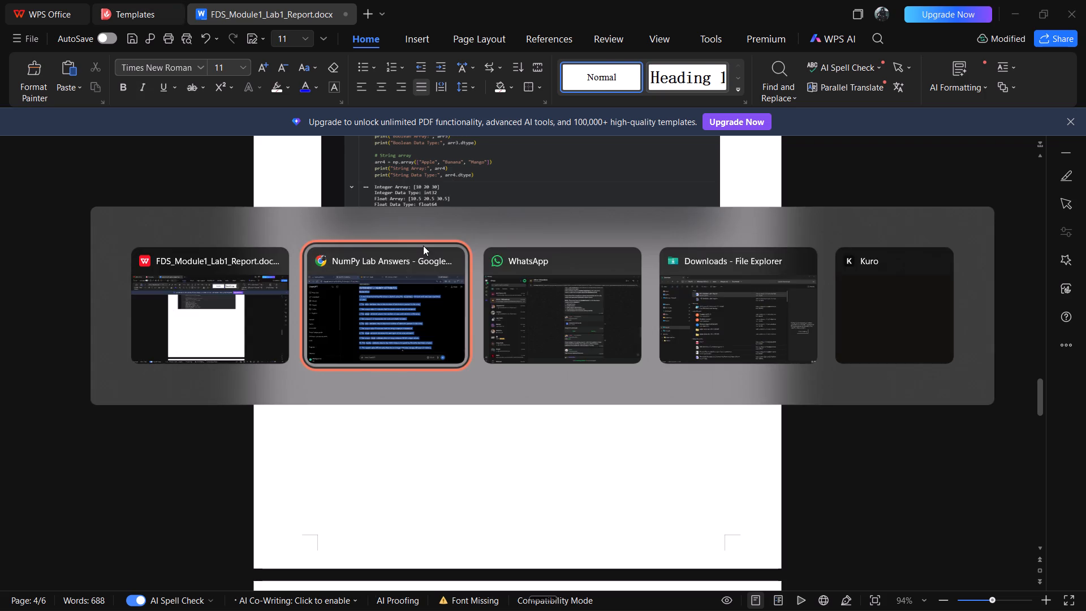
Switch to ChatGPT in Chrome and copy the Experiment 3: NumPy Data Types heading with its 10-point explanation.
click(530, 264)
scroll(530, 264, down, 2)
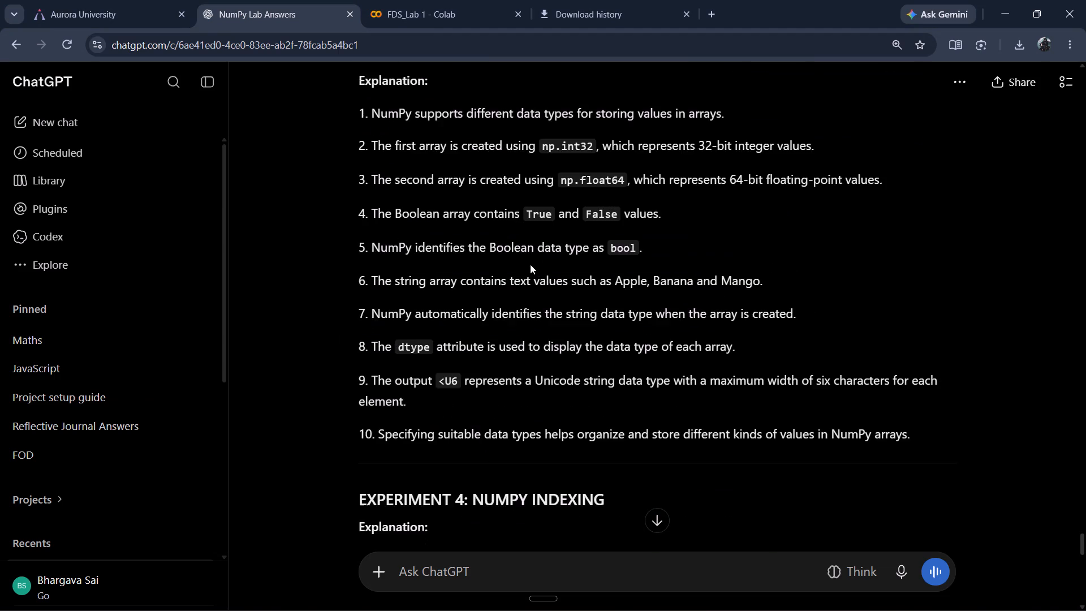
scroll(530, 264, down, 2)
drag(358, 98, 1004, 464)
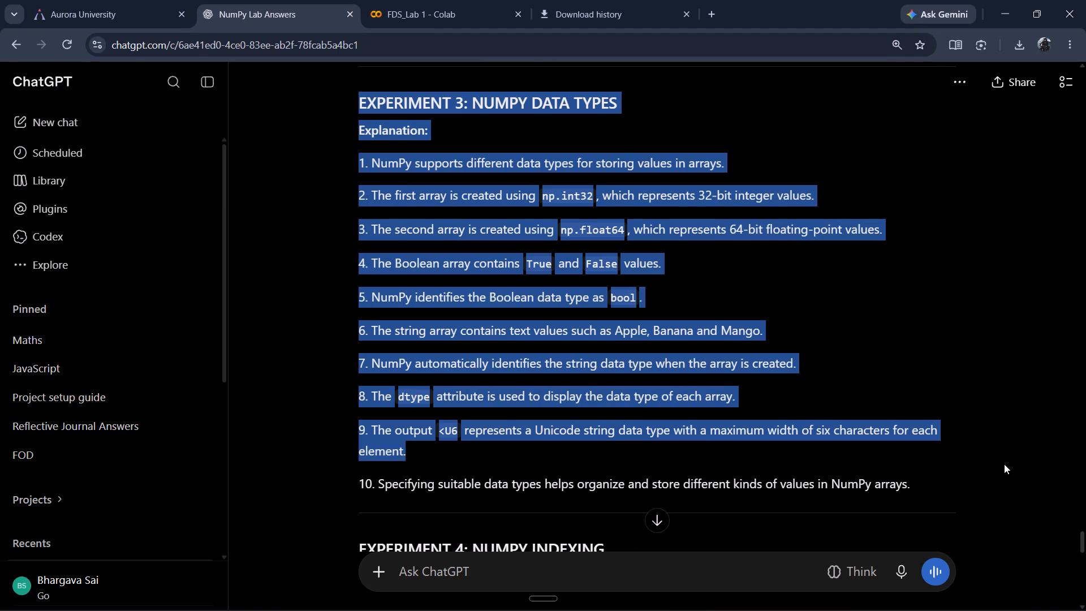
drag(1004, 464, 999, 492)
key(ctrl+c)
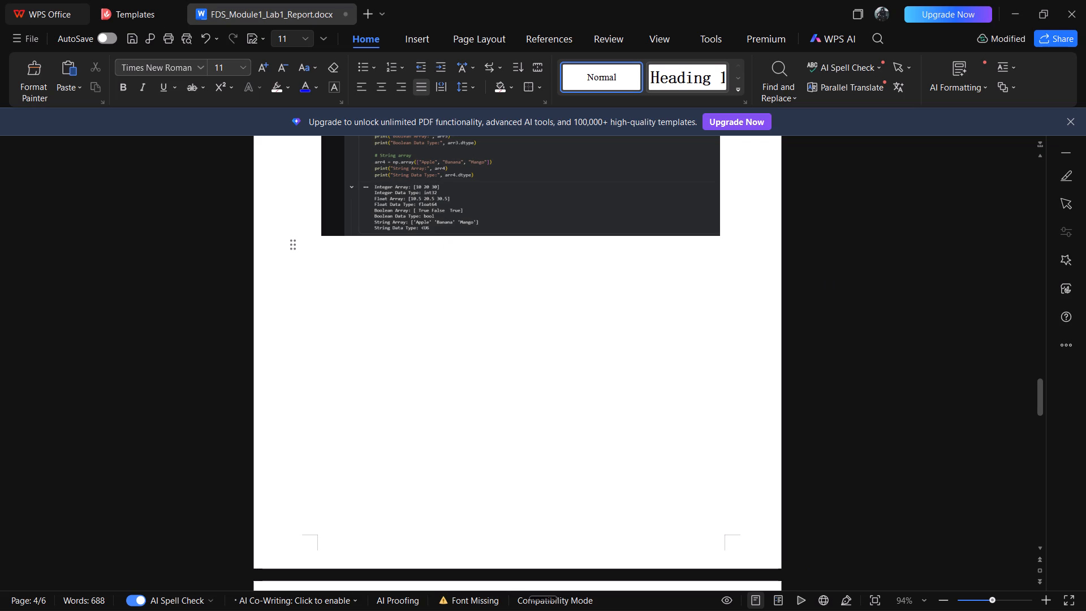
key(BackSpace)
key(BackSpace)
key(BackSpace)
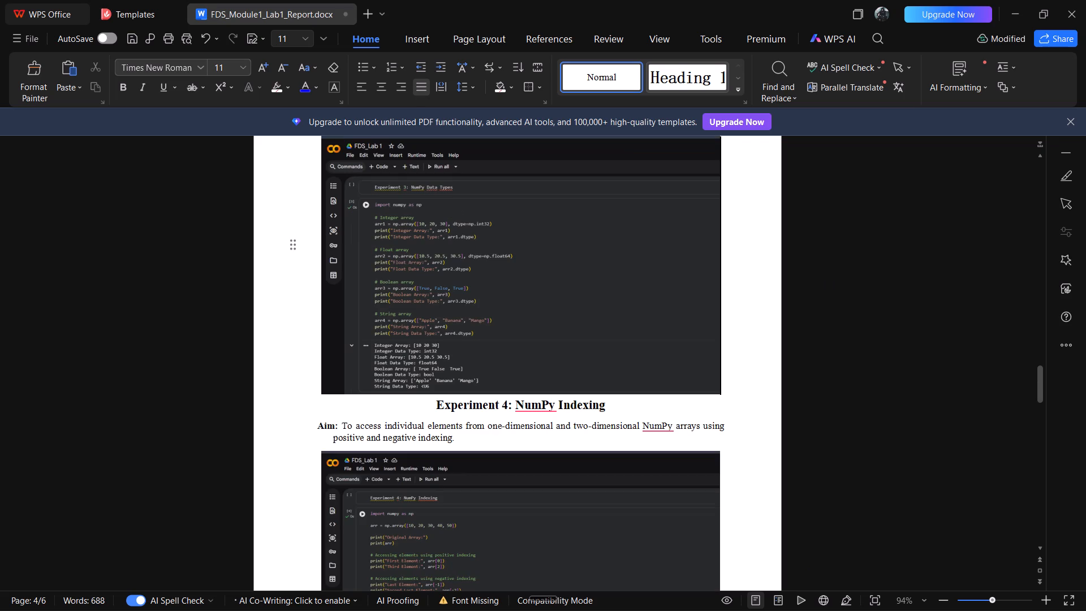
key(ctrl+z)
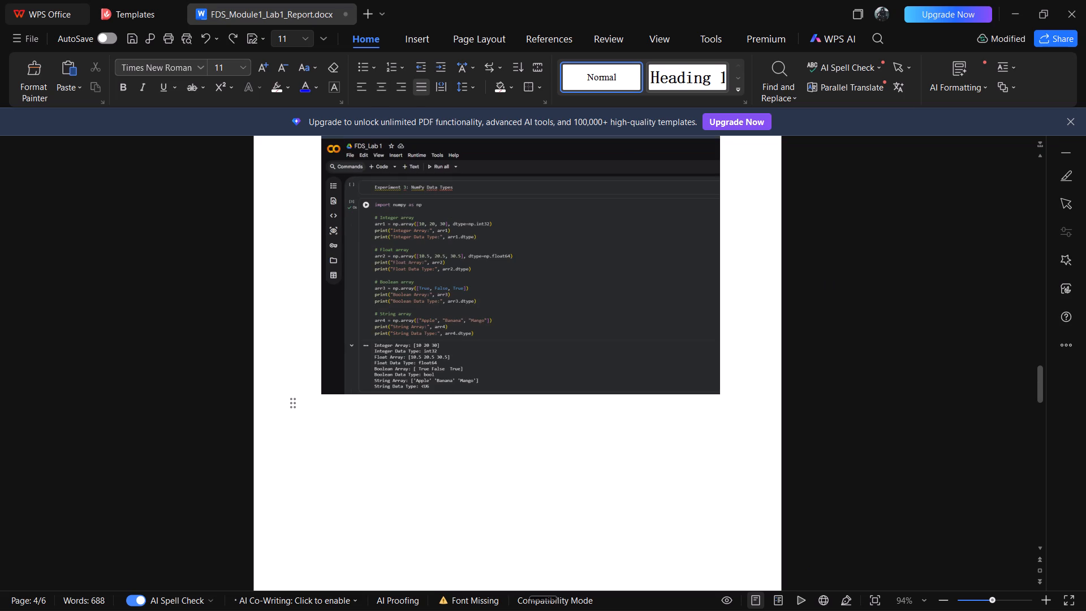
In the WPS report, add a new line and paste the copied Experiment 3 explanation after the Experiment 3 code screenshot.
key(Return)
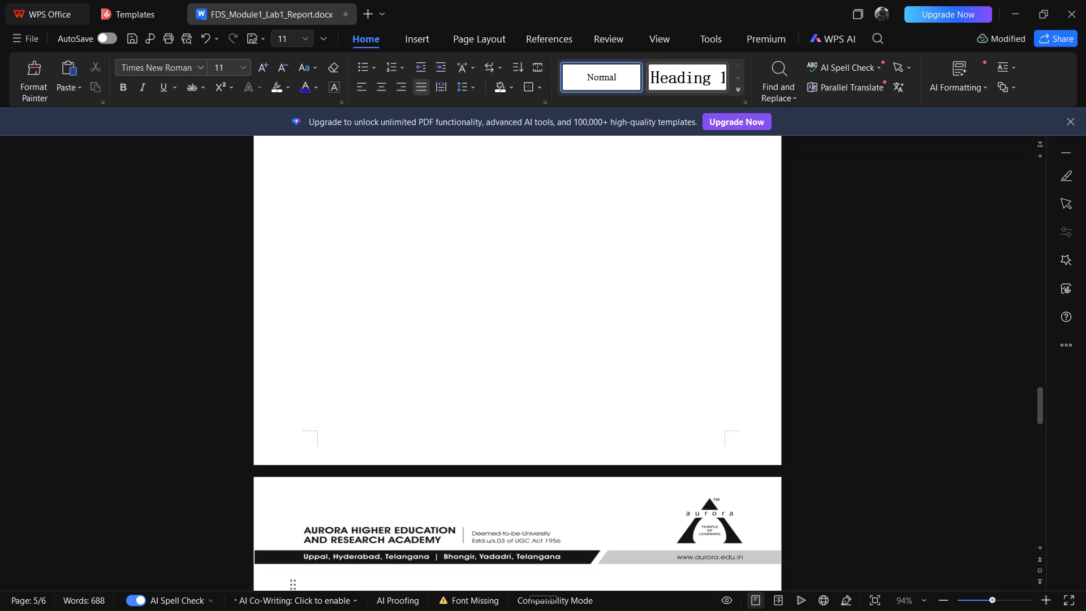
scroll(873, 499, up, 3)
click(507, 352)
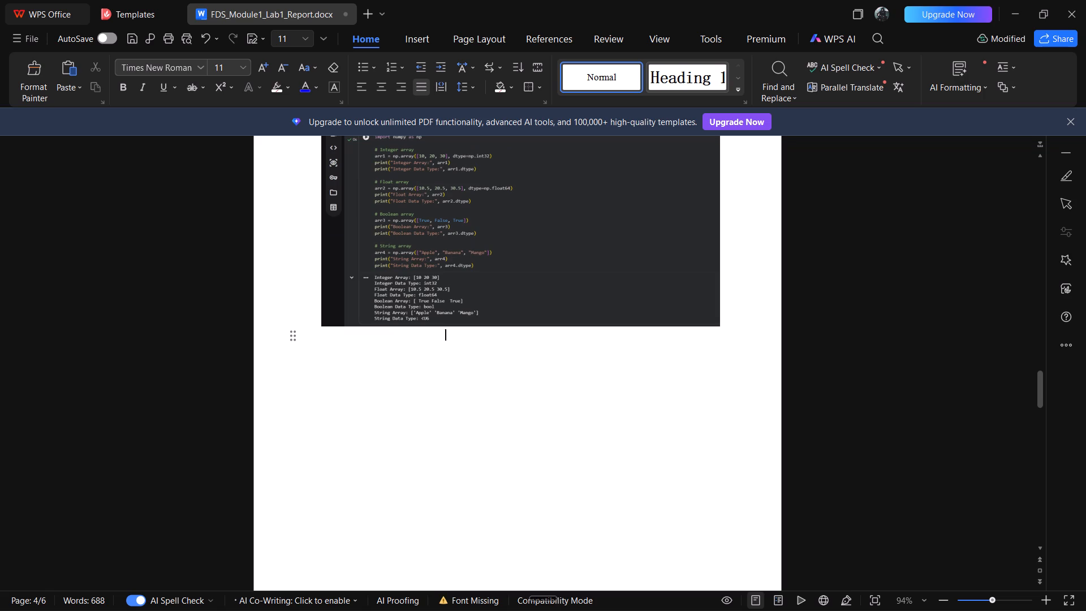
key(ctrl+v)
Set the pasted Experiment 3: NumPy Data Types heading to size 14 and Times New Roman.
scroll(507, 352, up, 5)
scroll(507, 352, down, 1)
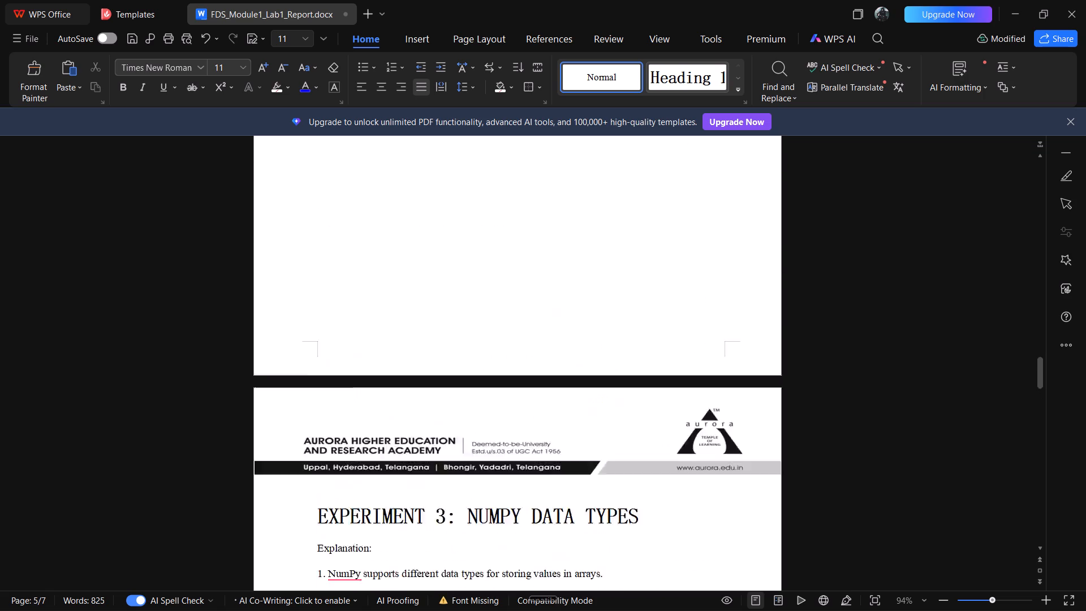
scroll(507, 352, down, 1)
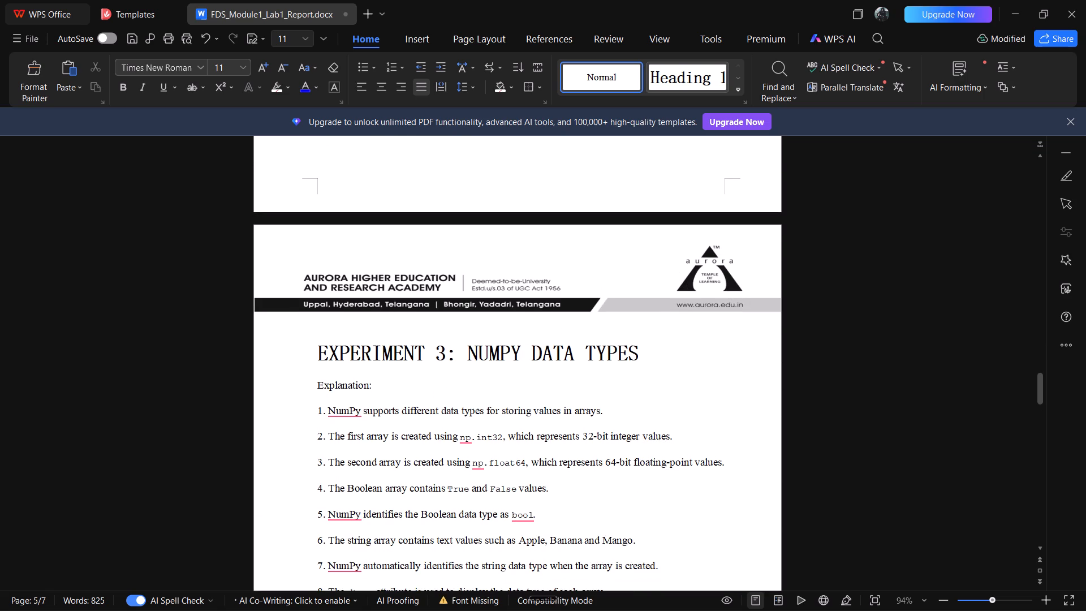
drag(656, 360, 307, 356)
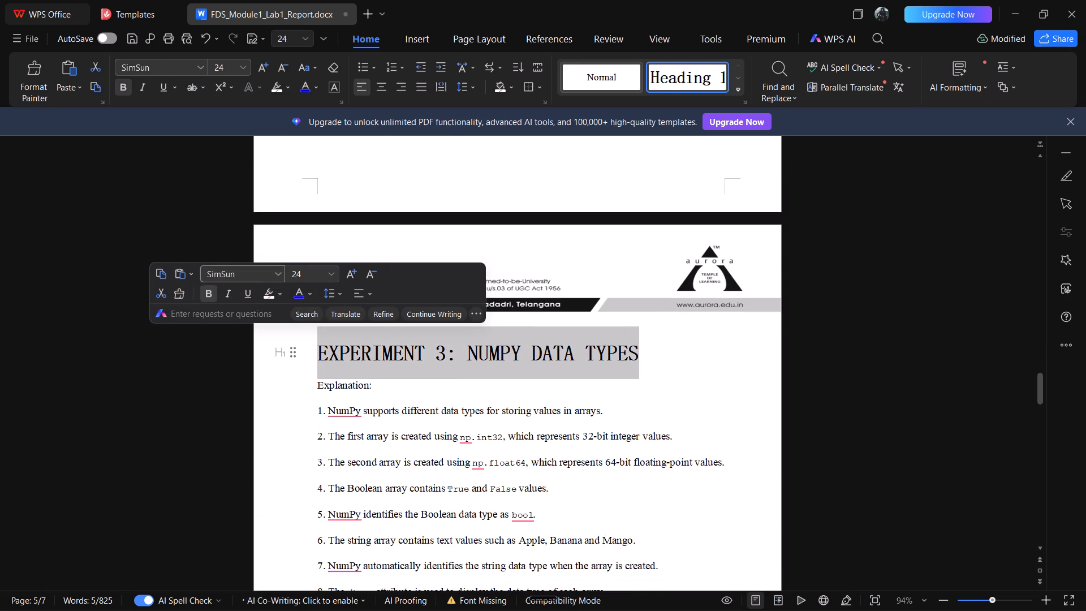
click(335, 274)
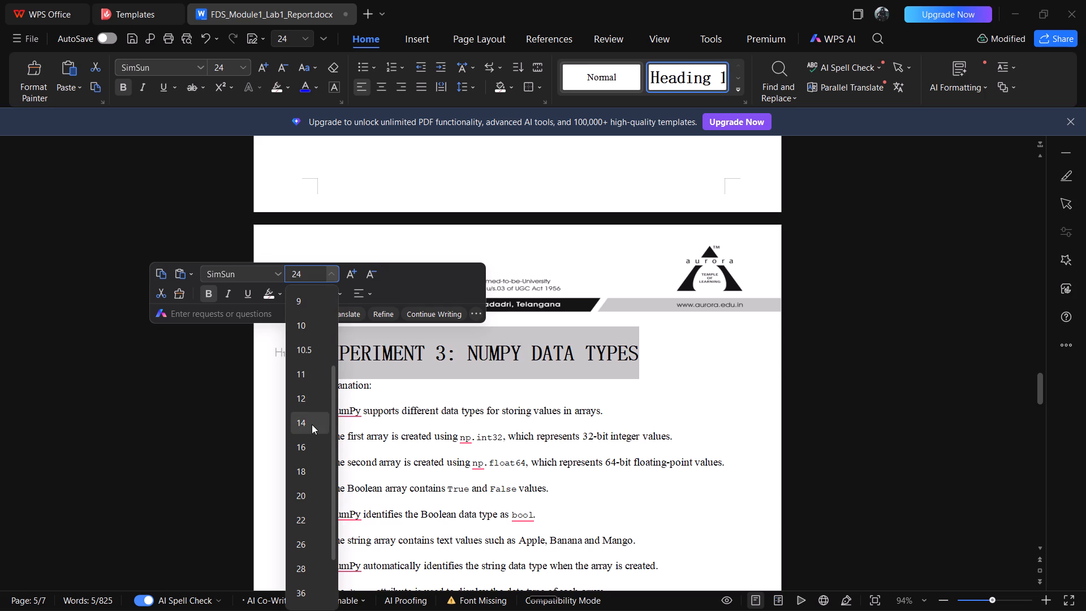
click(311, 426)
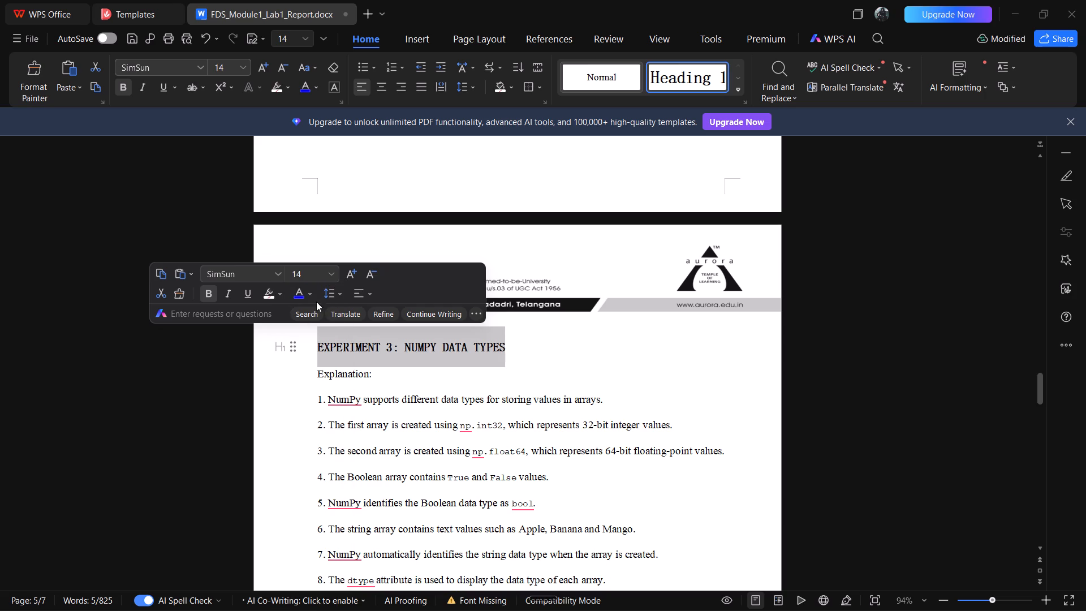
click(278, 272)
click(275, 365)
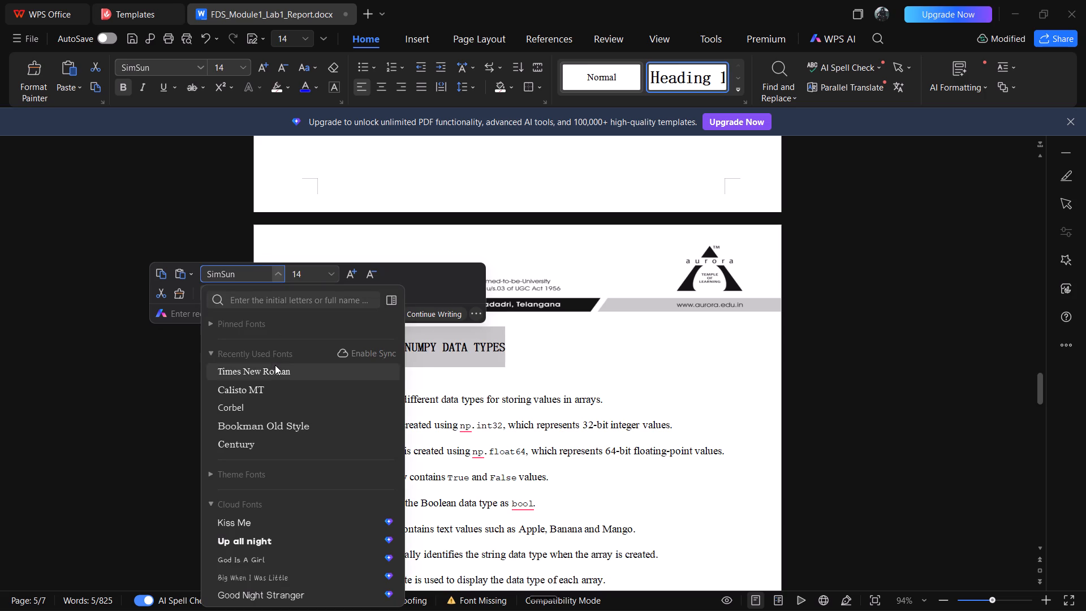
Set the whole Experiment 3: NumPy Data Types block, heading through point 10, to Times New Roman, size 12.
click(542, 350)
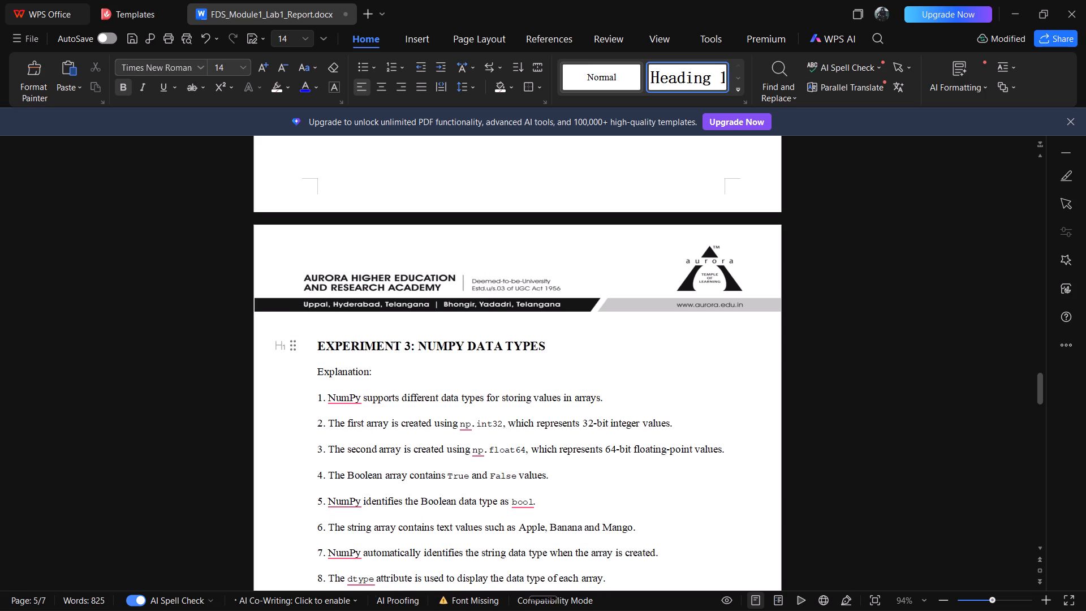
drag(312, 346, 637, 312)
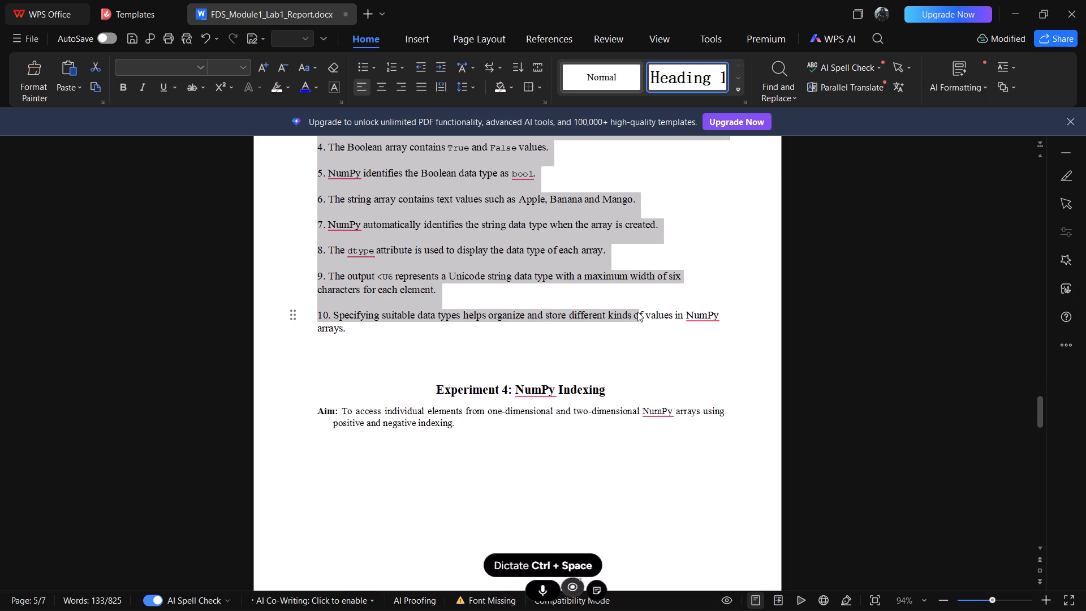
drag(637, 312, 643, 342)
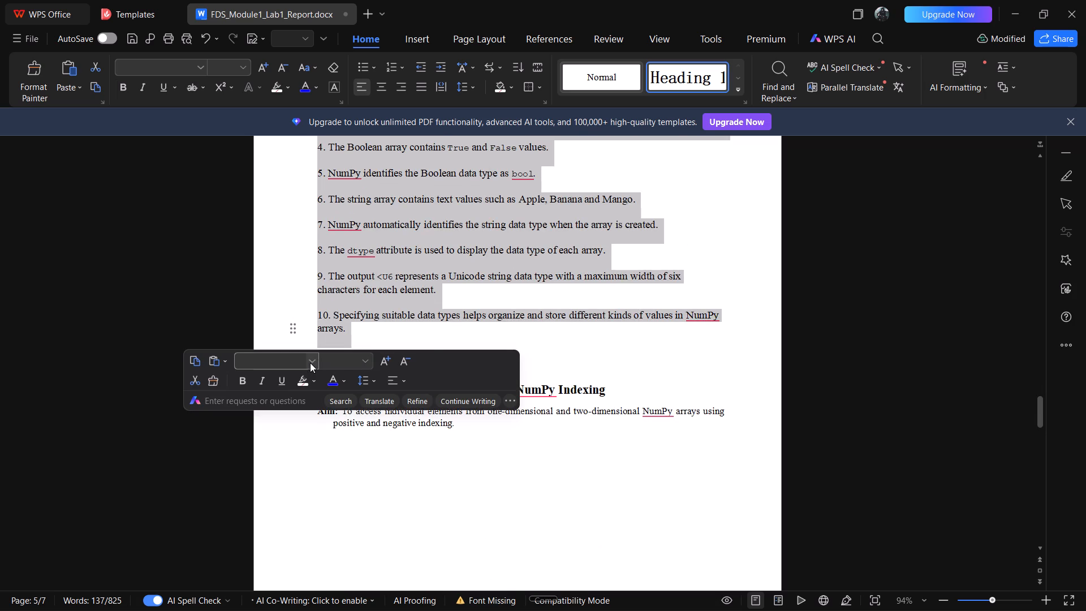
click(310, 363)
click(298, 88)
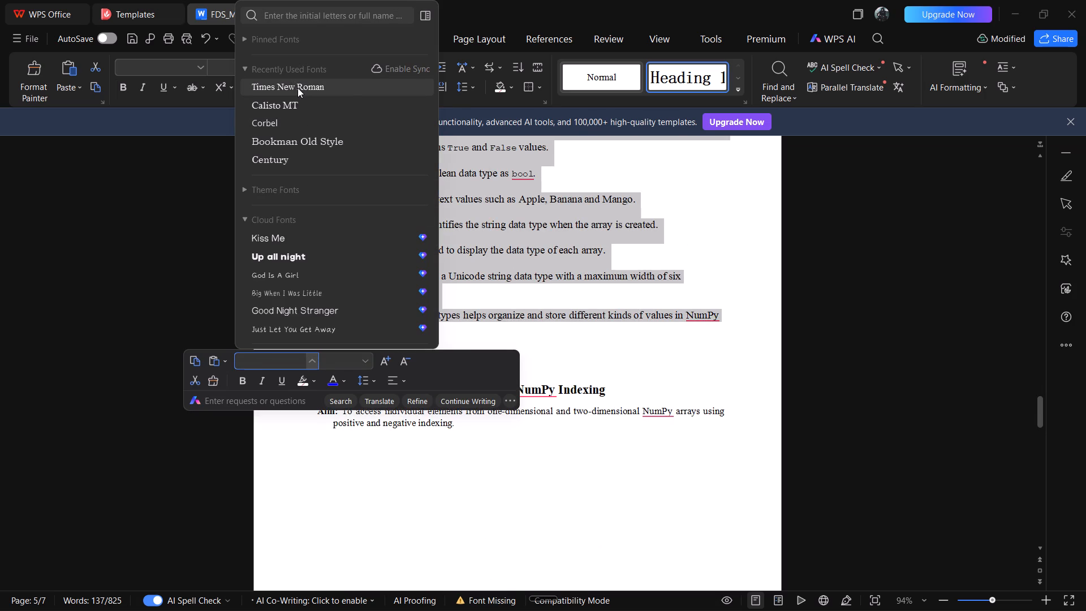
click(369, 362)
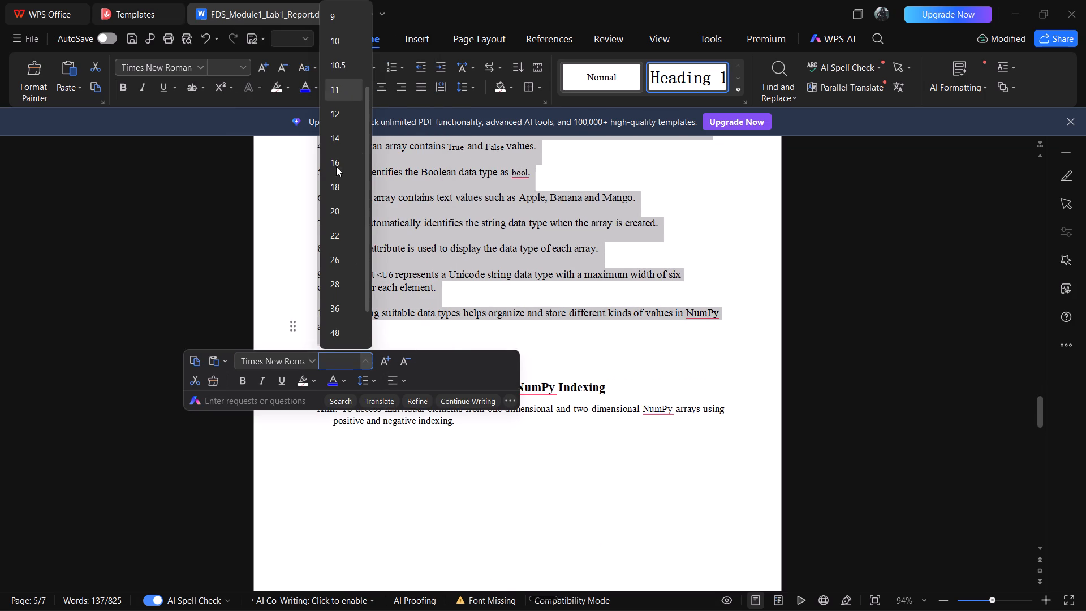
click(341, 137)
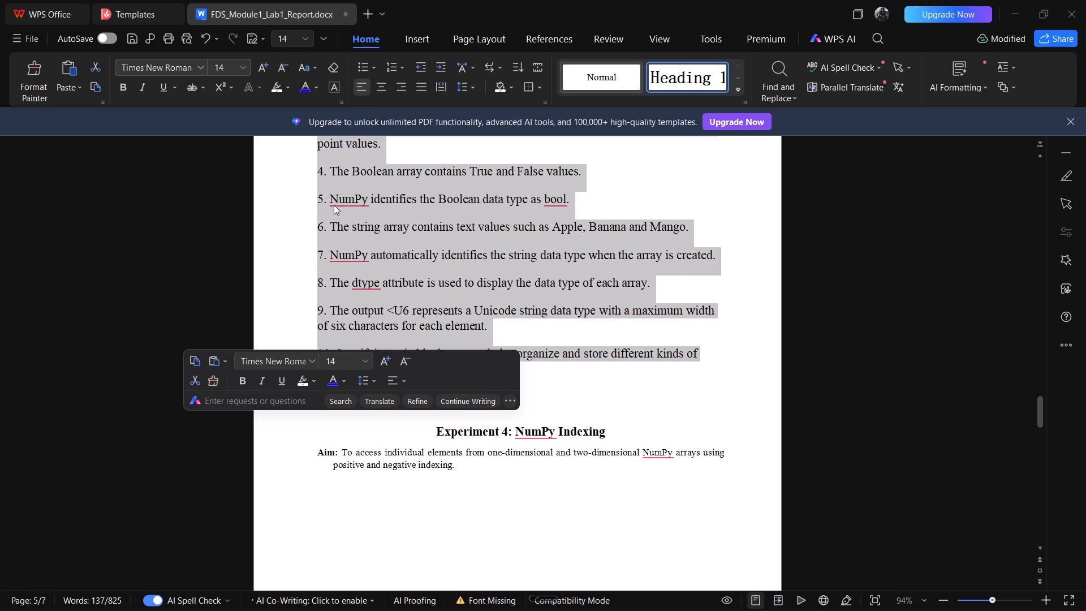
click(365, 362)
click(343, 120)
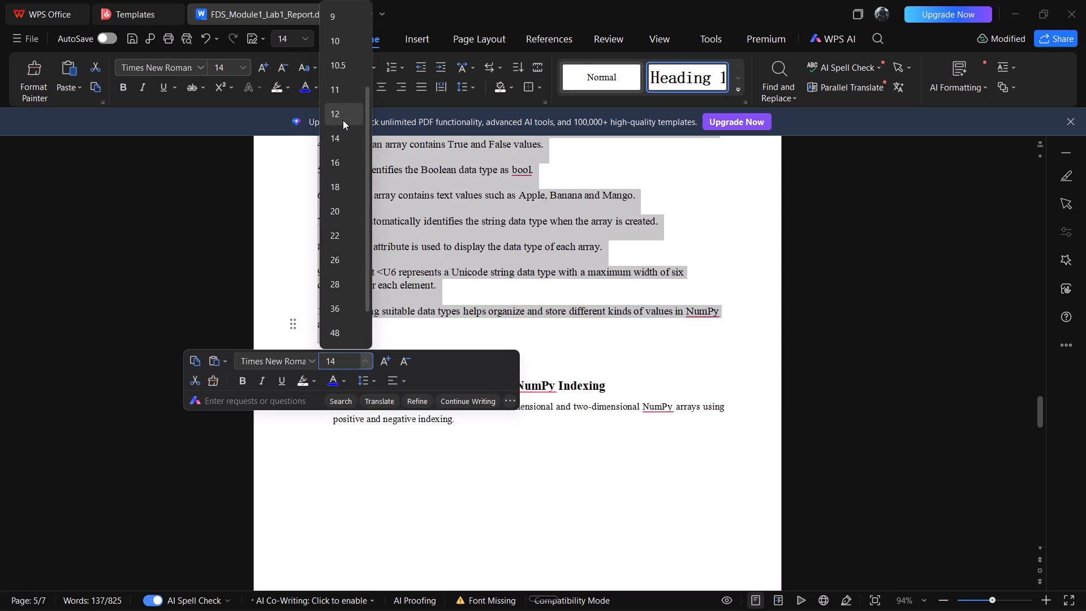
click(497, 326)
Delete the empty heading-style line beneath the Experiment 3 code screenshot.
scroll(497, 326, up, 5)
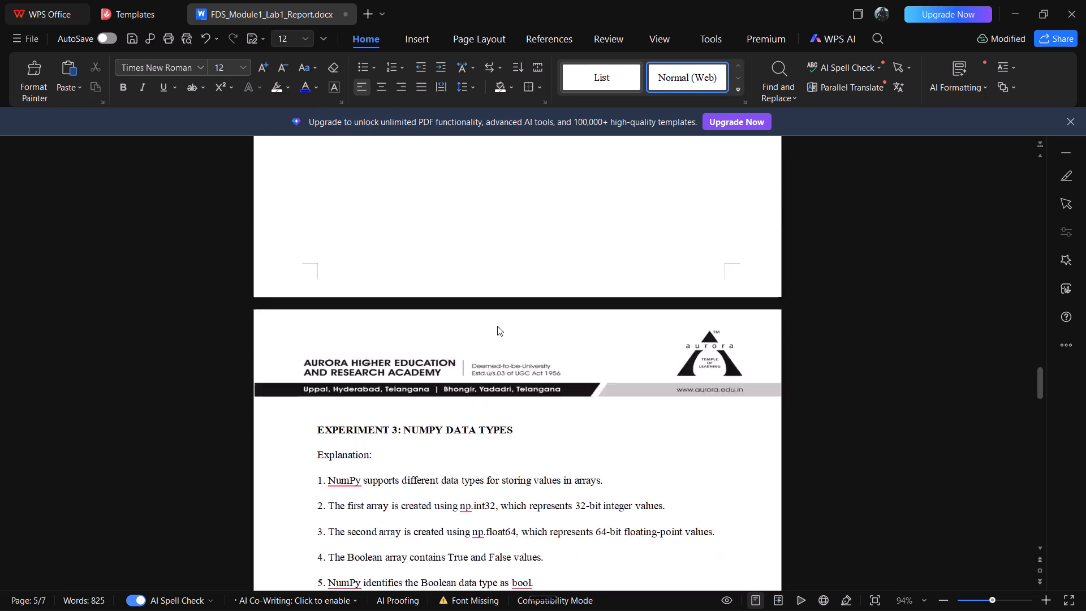
scroll(497, 326, up, 4)
scroll(497, 326, right, 1)
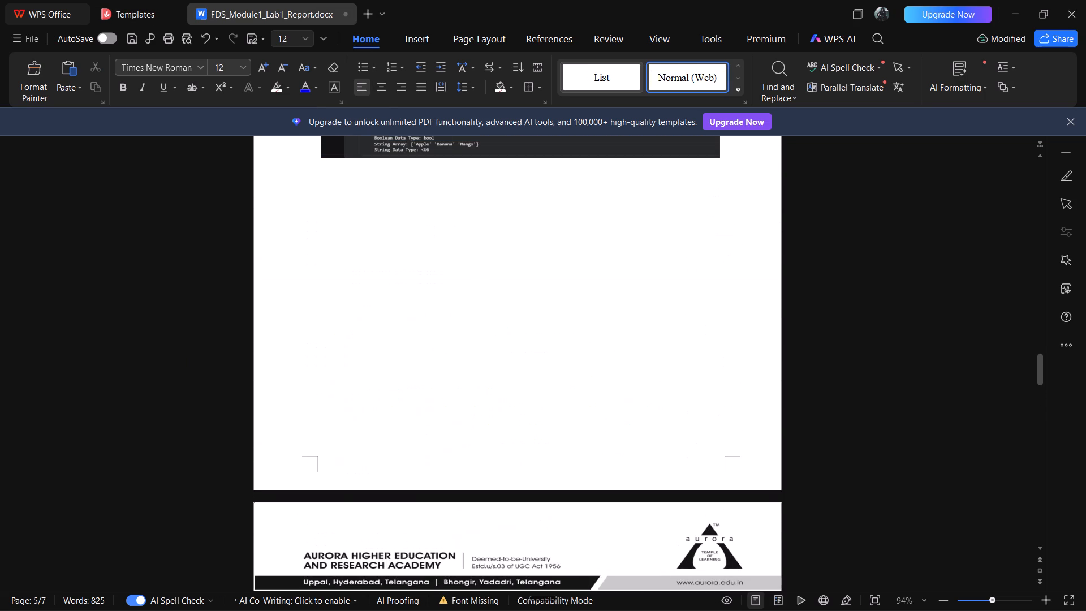
click(417, 419)
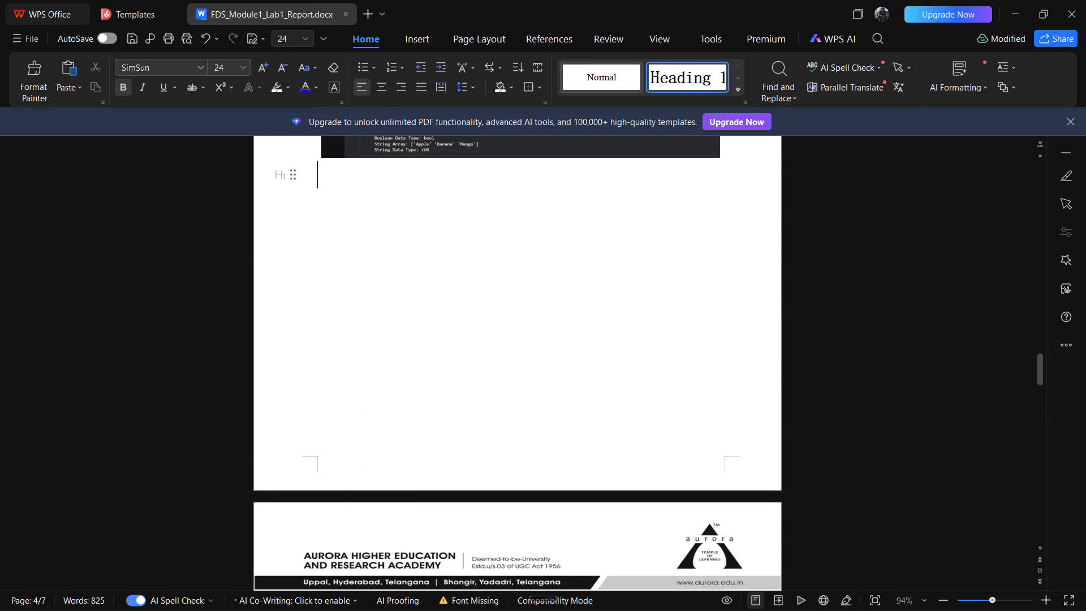
key(BackSpace)
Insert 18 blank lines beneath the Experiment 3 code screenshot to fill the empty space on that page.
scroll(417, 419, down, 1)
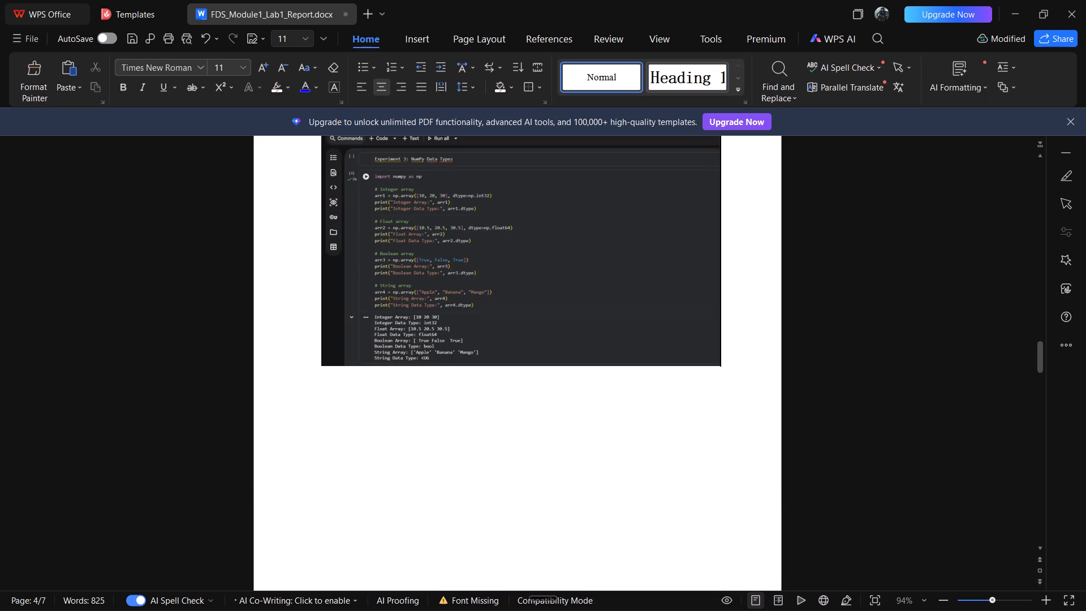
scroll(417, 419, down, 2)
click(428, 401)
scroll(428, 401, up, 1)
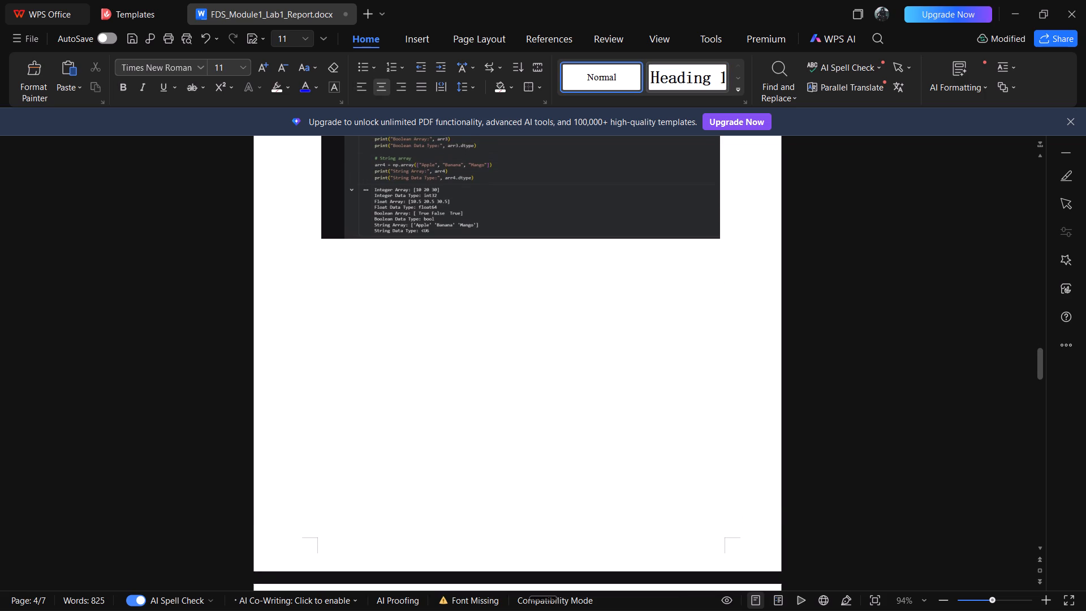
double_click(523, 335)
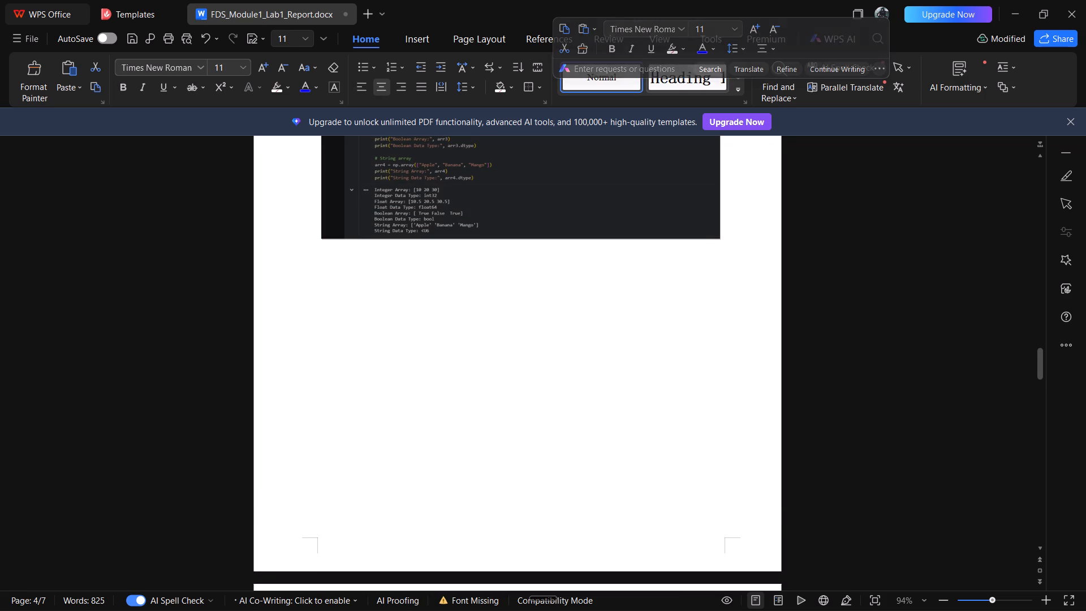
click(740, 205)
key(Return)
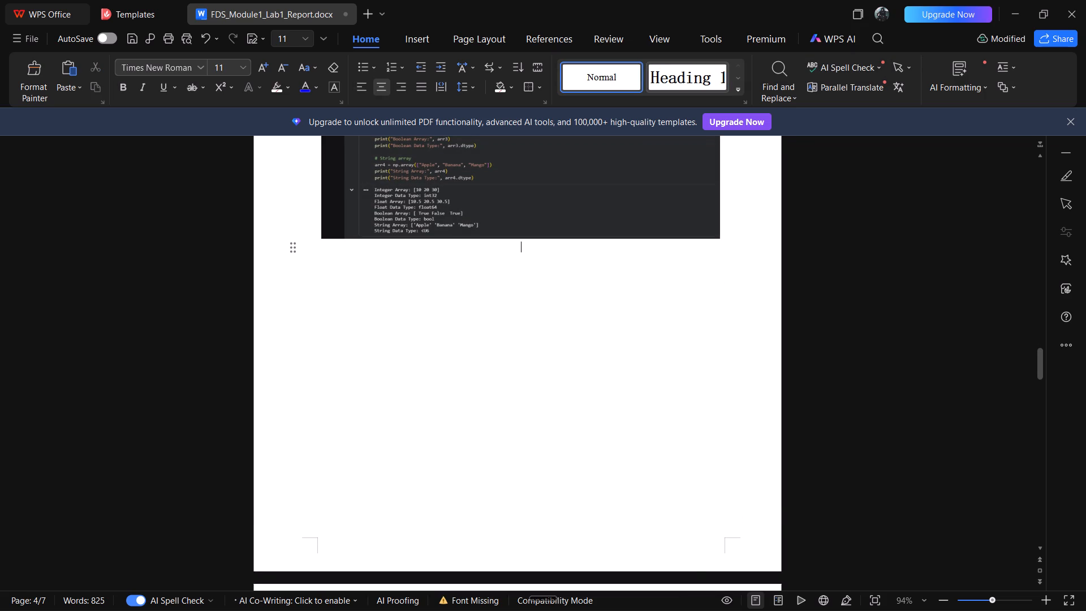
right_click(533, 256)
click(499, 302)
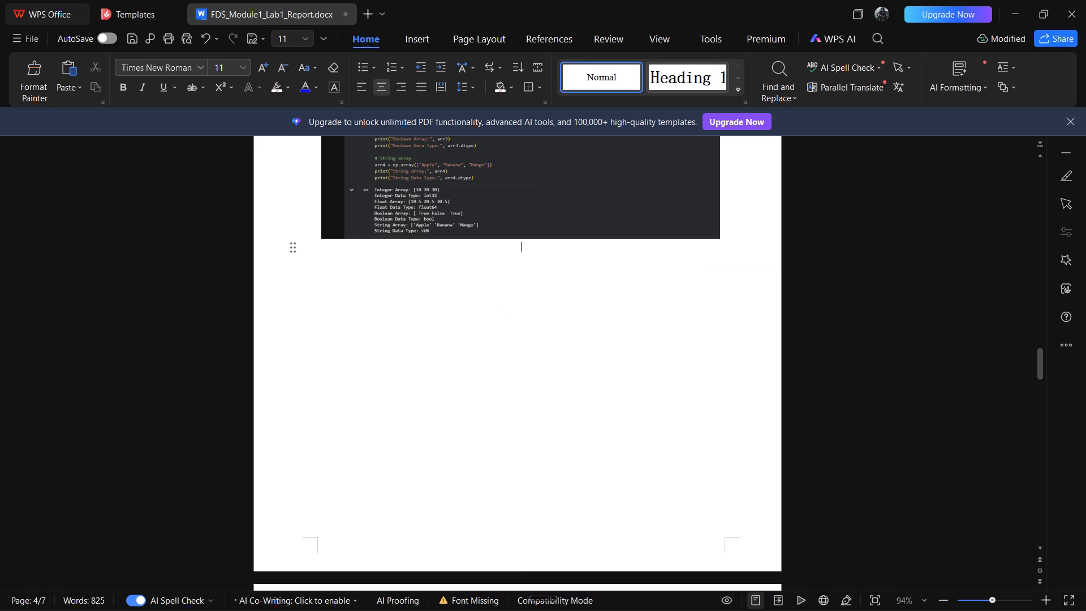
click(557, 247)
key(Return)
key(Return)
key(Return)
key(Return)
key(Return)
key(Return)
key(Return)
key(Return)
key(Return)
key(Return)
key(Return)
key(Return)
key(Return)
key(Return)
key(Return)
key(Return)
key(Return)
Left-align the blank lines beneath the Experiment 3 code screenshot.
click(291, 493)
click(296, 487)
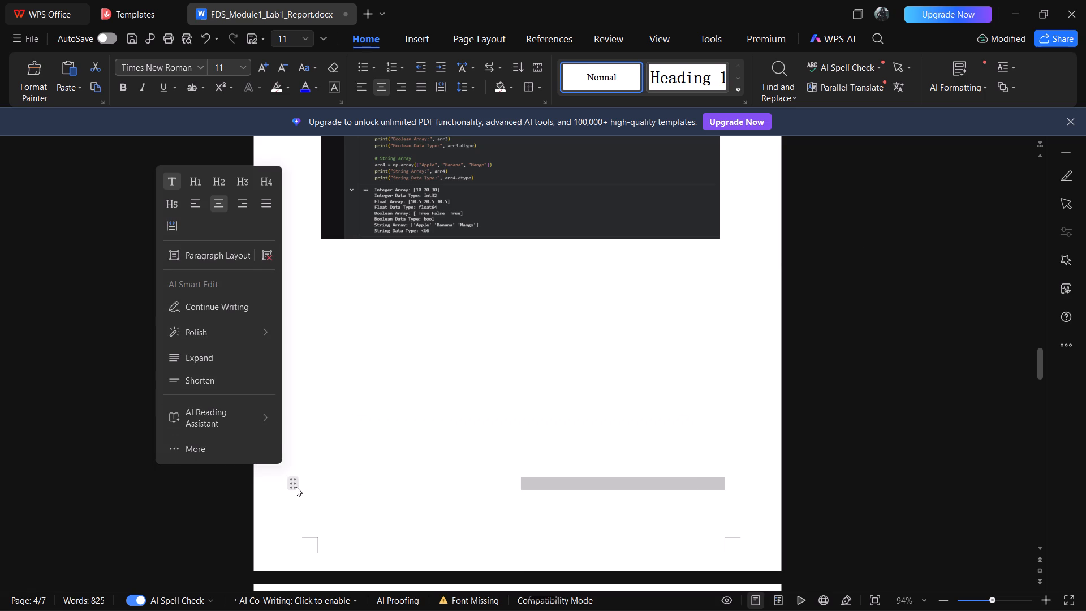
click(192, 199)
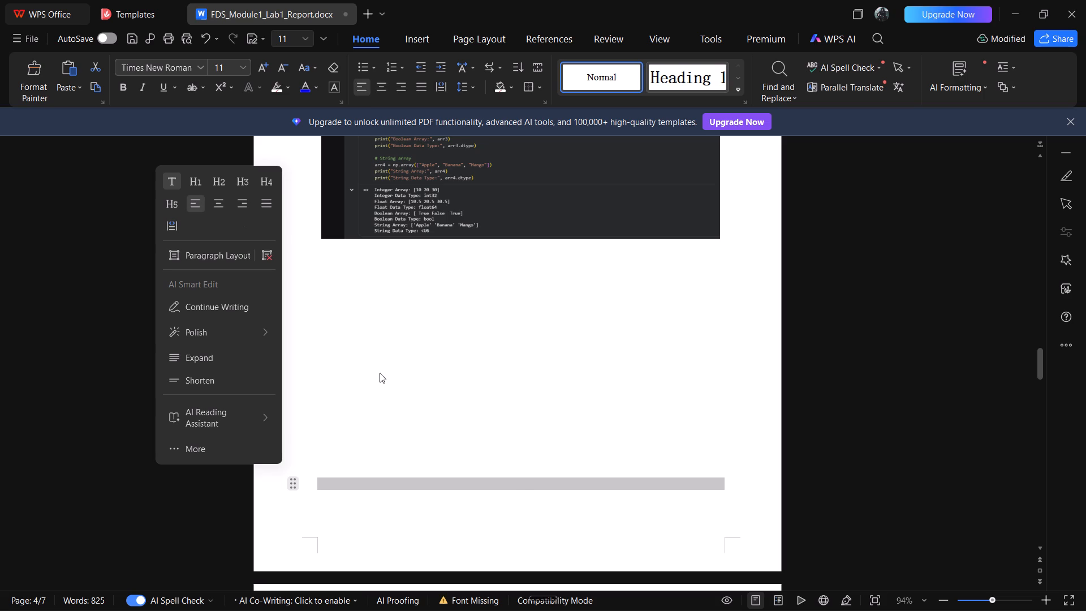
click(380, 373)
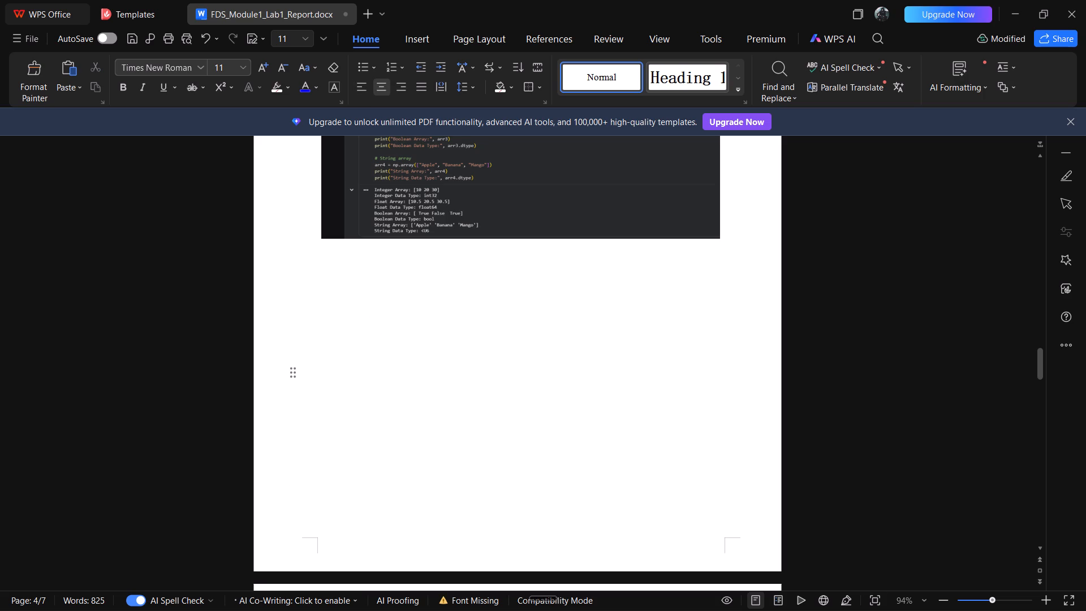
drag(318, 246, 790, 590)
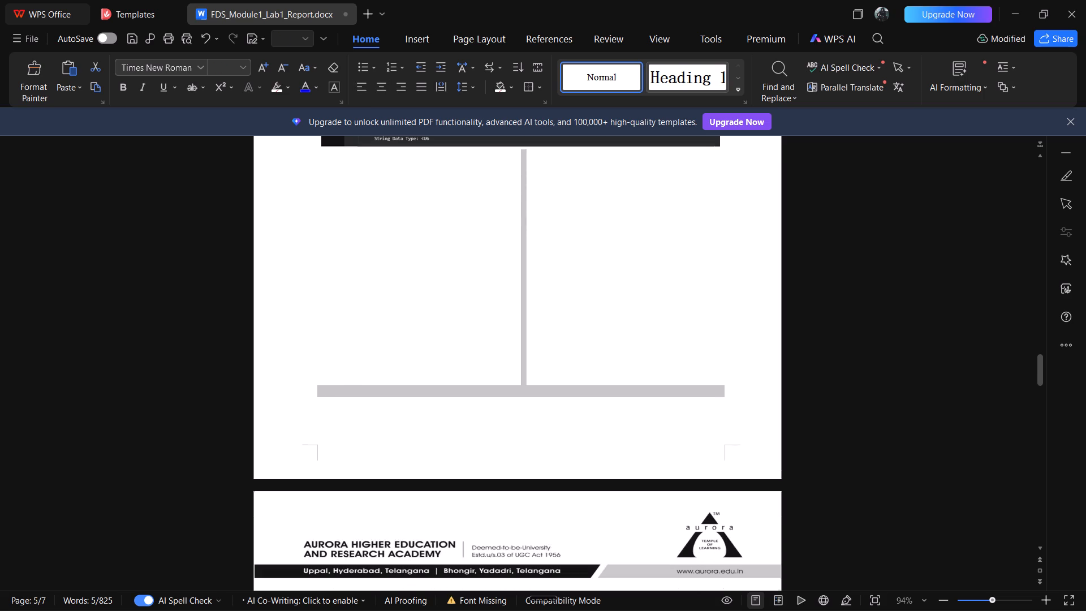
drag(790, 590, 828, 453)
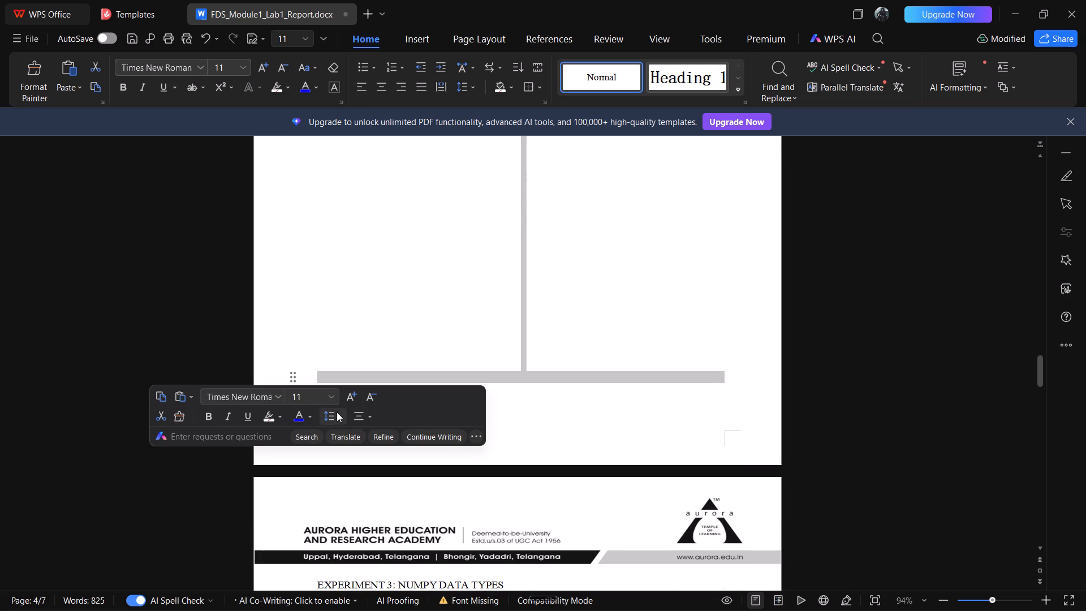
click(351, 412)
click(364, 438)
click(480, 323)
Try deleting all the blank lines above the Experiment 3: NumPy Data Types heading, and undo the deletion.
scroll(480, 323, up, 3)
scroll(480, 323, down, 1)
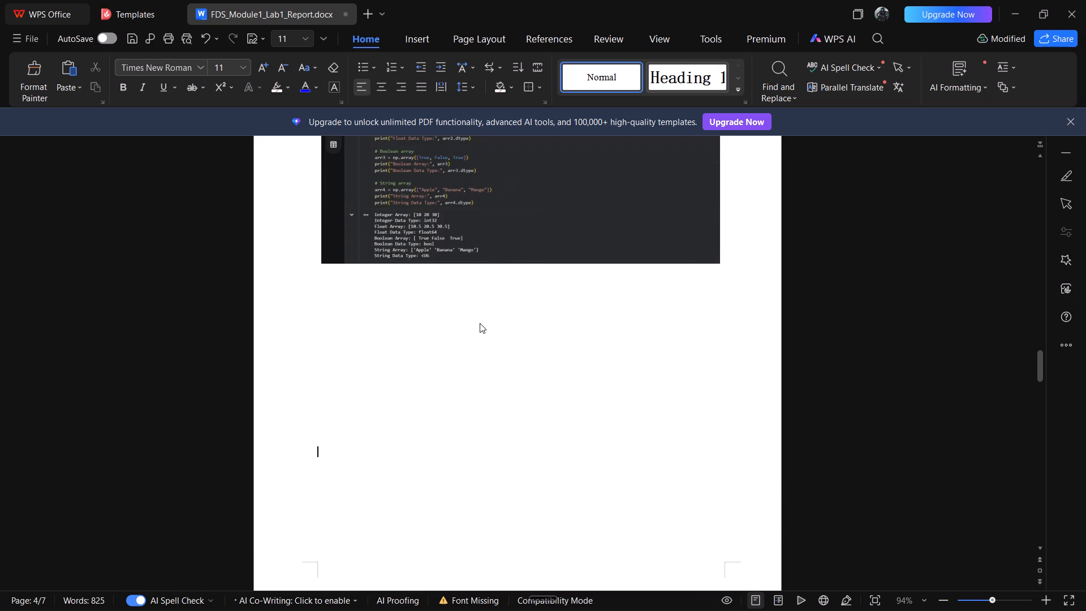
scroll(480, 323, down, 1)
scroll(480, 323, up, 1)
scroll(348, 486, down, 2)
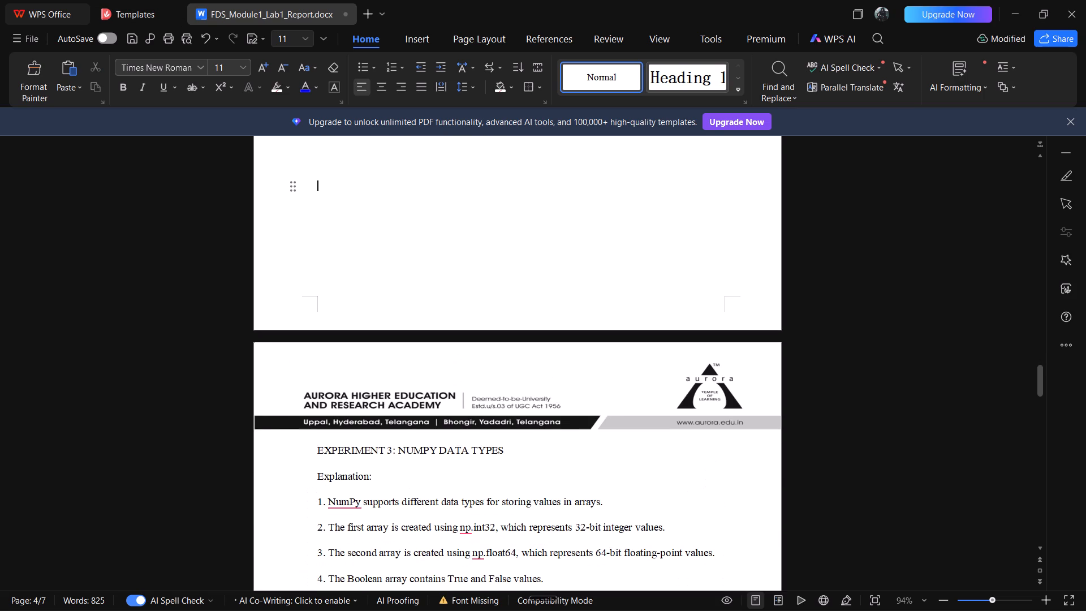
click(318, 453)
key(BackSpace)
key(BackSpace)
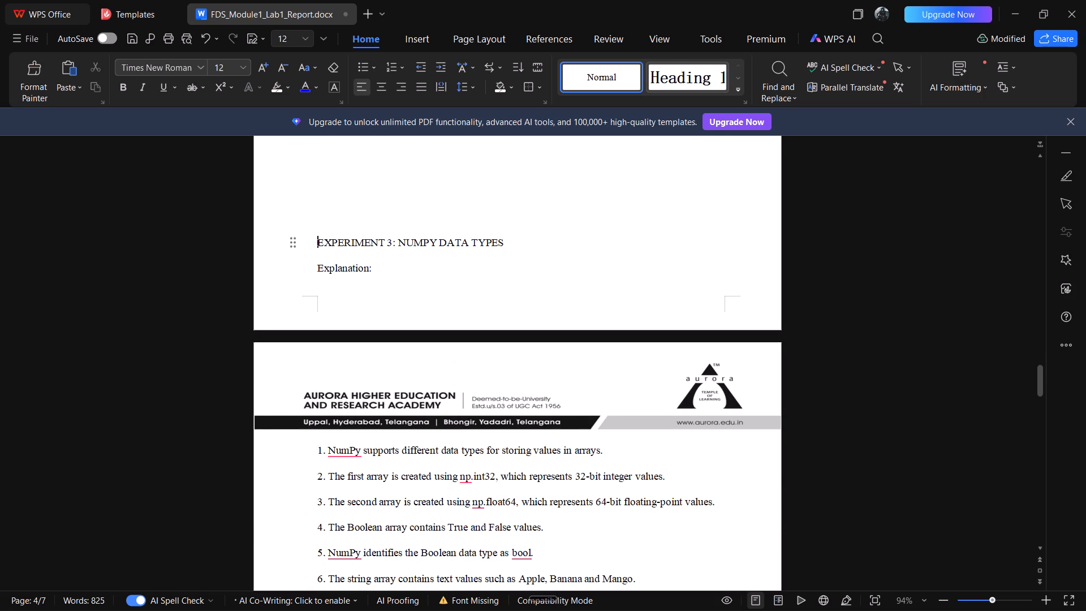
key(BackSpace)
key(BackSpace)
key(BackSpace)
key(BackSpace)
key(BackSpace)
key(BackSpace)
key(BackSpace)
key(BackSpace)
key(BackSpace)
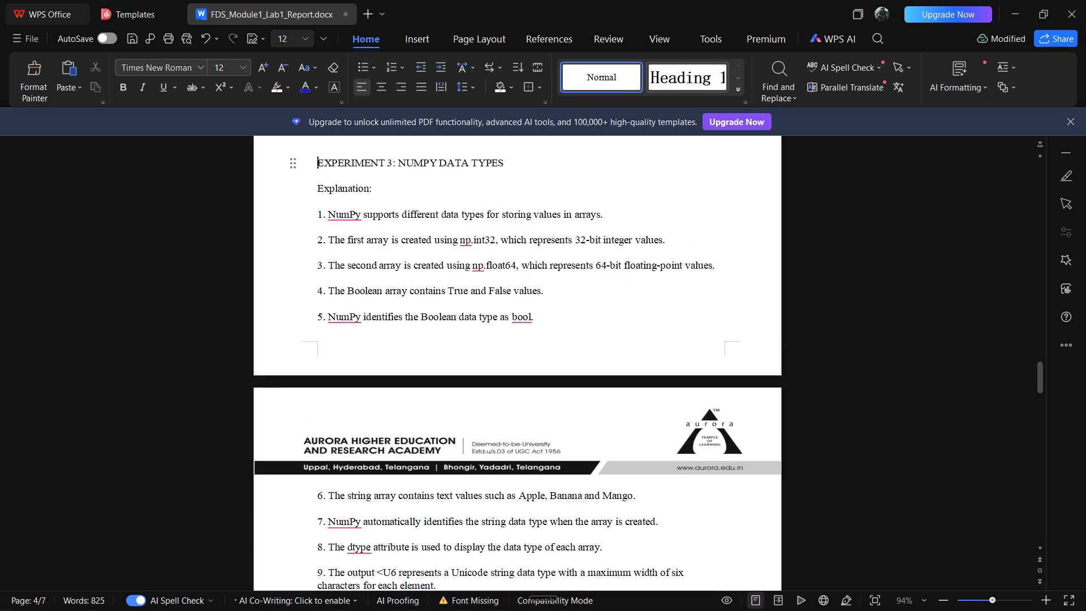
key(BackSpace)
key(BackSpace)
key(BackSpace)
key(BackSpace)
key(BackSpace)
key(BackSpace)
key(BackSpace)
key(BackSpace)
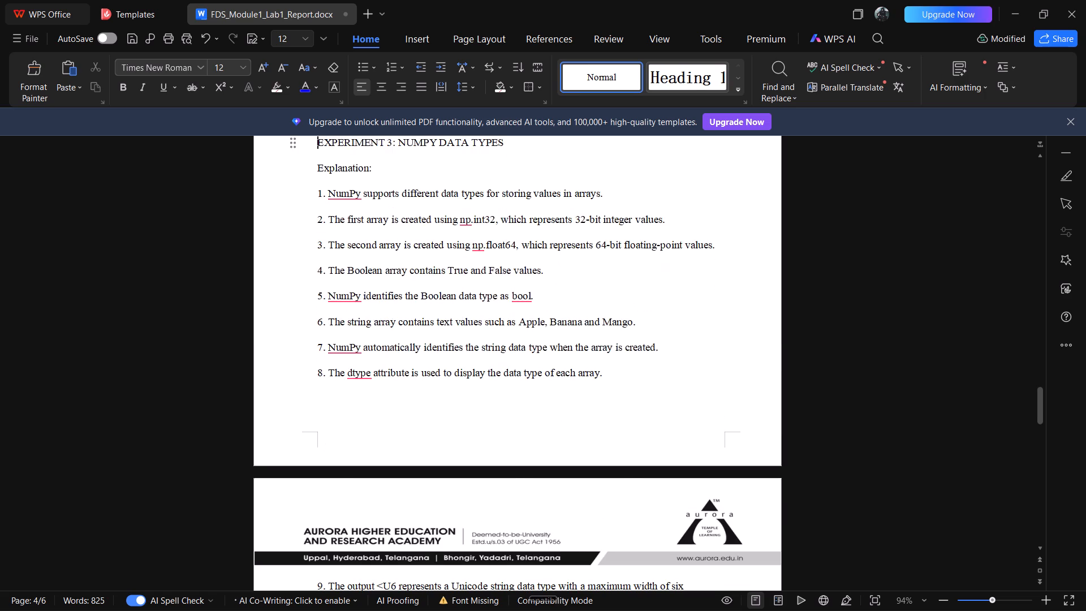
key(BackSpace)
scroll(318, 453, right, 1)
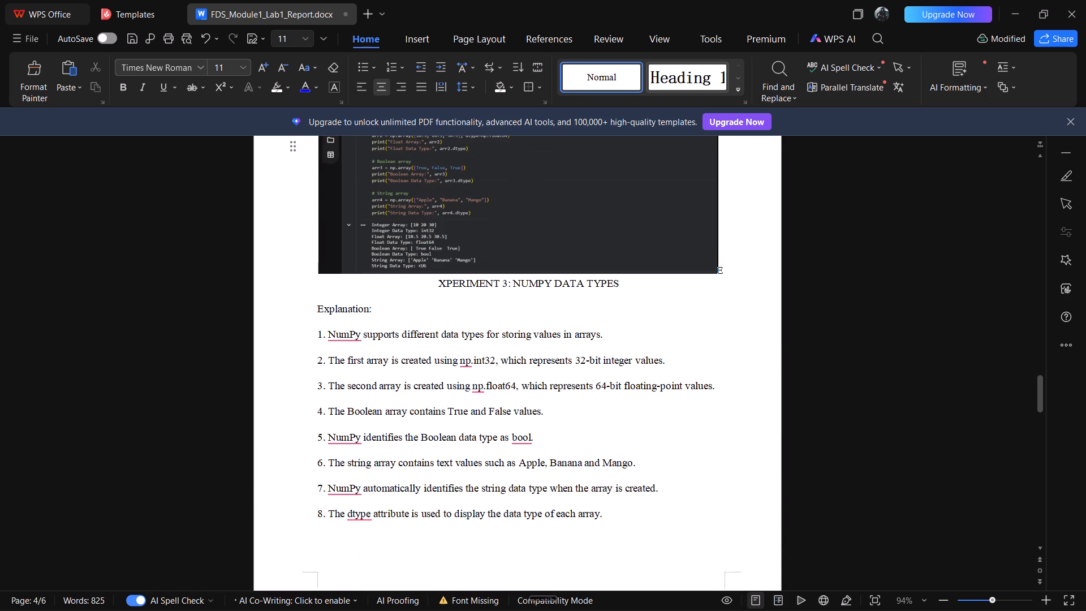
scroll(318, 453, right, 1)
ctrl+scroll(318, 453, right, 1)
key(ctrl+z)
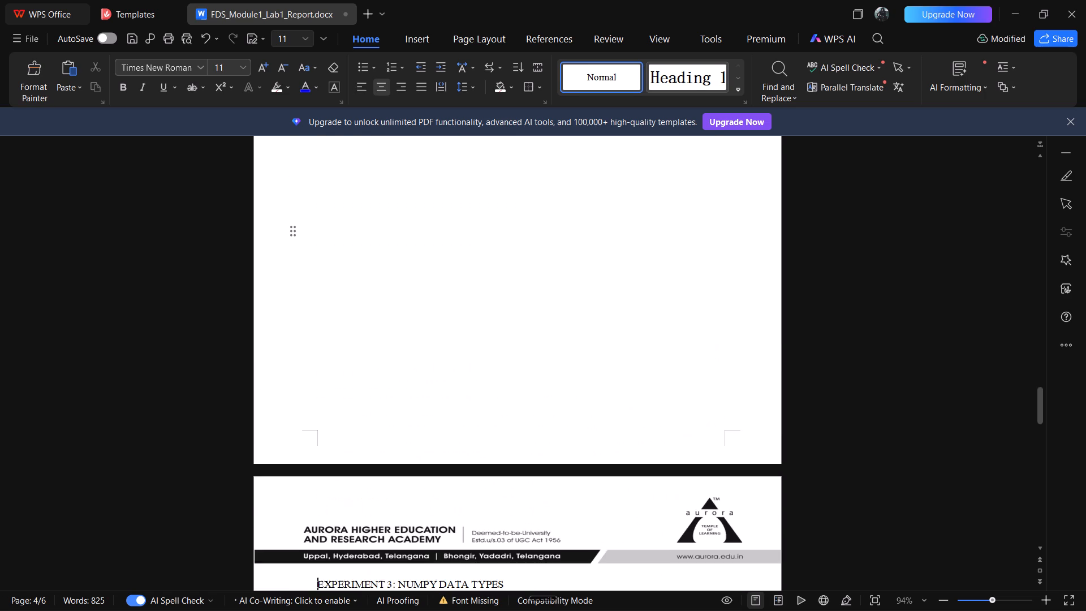
Delete the blank lines above the Experiment 3: NumPy Data Types heading so it sits directly below the code screenshot on its own line.
scroll(318, 453, right, 1)
scroll(318, 453, up, 1)
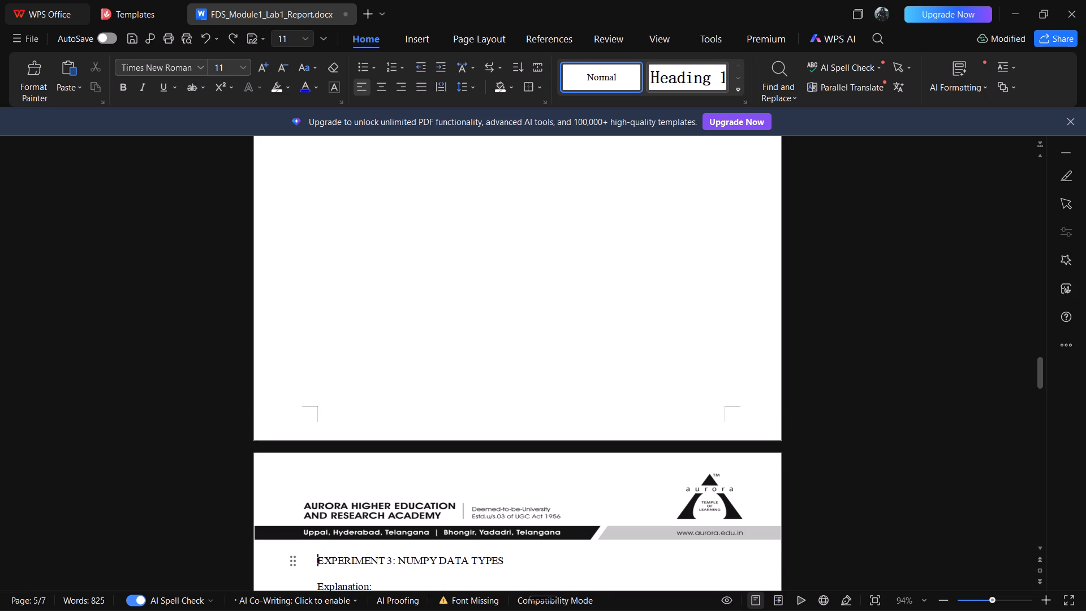
key(BackSpace)
key(BackSpace)
key(BackSpace)
key(BackSpace)
key(BackSpace)
key(BackSpace)
key(BackSpace)
key(BackSpace)
key(BackSpace)
key(BackSpace)
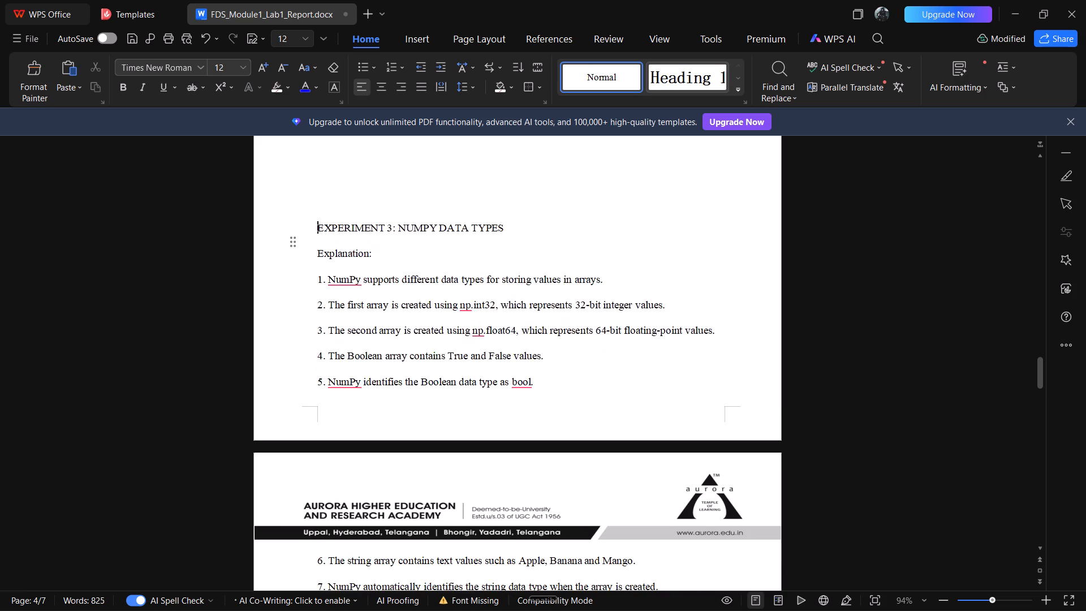
key(BackSpace)
key(BackSpace)
key(BackSpace)
scroll(318, 453, up, 3)
key(BackSpace)
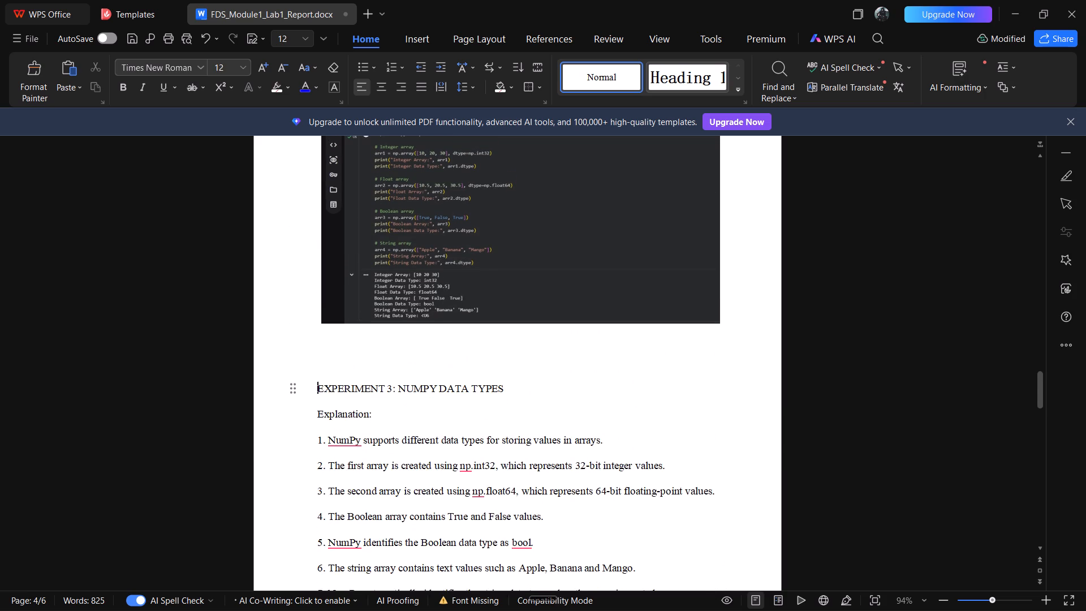
key(BackSpace)
key(BackSpace)
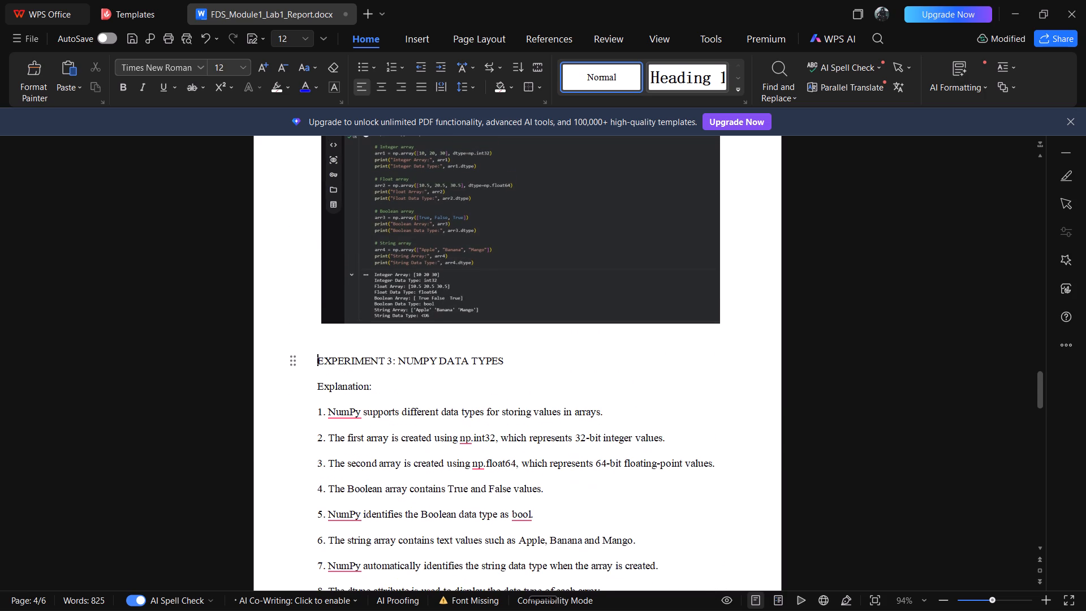
key(BackSpace)
Make the EXPERIMENT 3: NUMPY DATA TYPES heading and the Explanation label beneath the code screenshot bold.
scroll(318, 453, down, 1)
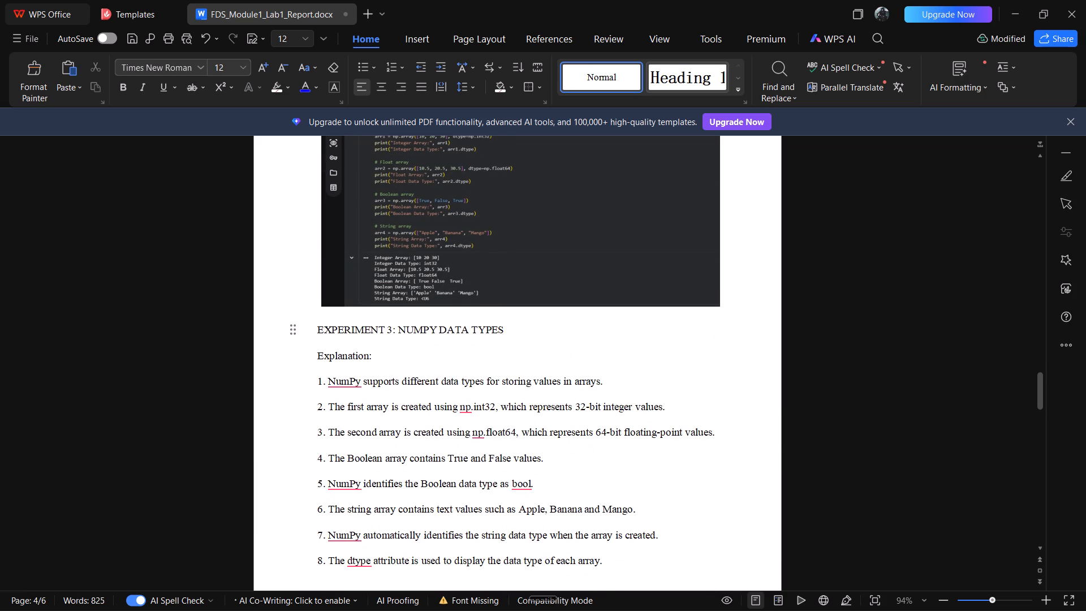
click(517, 336)
drag(466, 360, 292, 331)
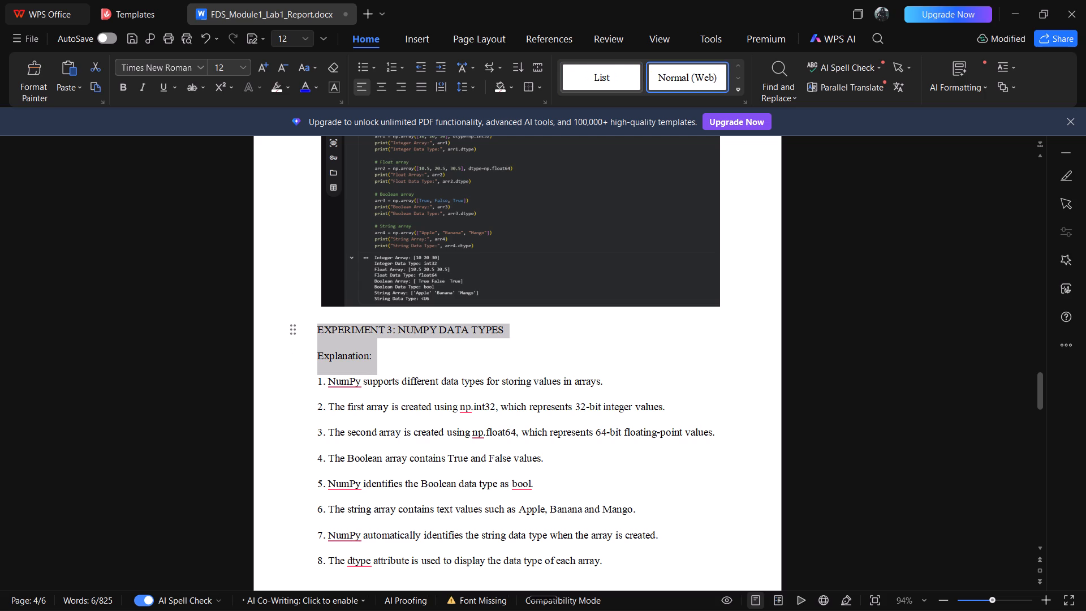
drag(292, 331, 294, 328)
click(212, 287)
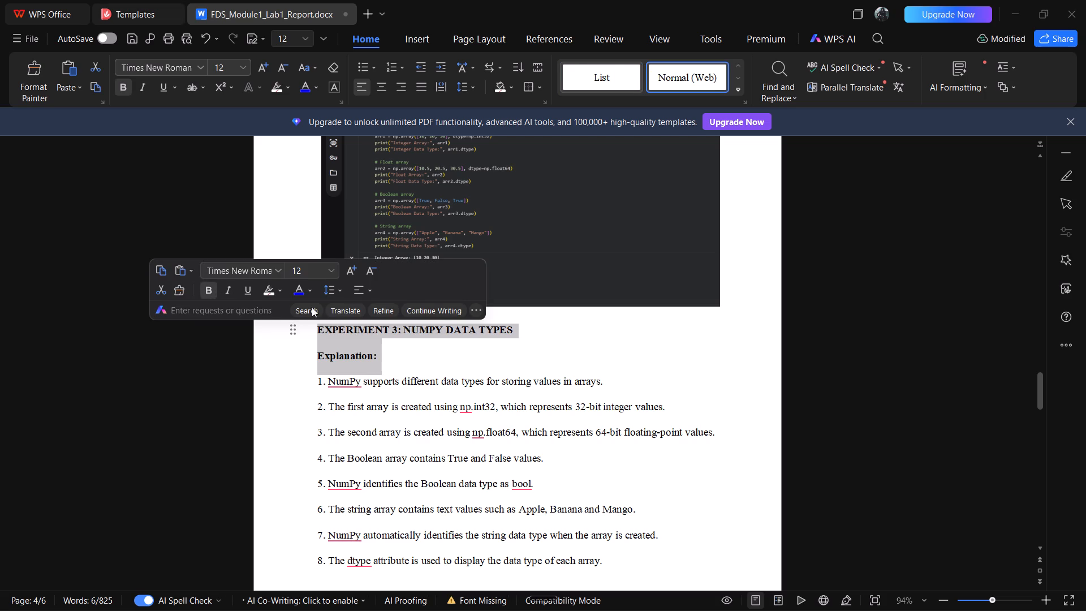
Set the EXPERIMENT 3: NUMPY DATA TYPES heading beneath the code screenshot to font size 14.
click(423, 334)
drag(533, 324, 278, 324)
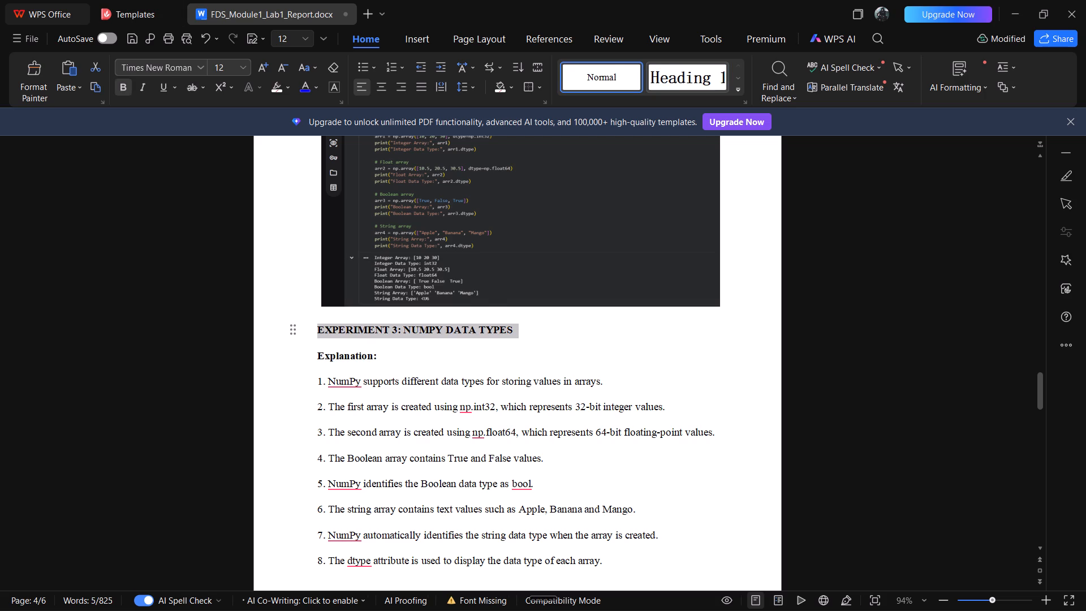
drag(278, 324, 277, 324)
click(329, 273)
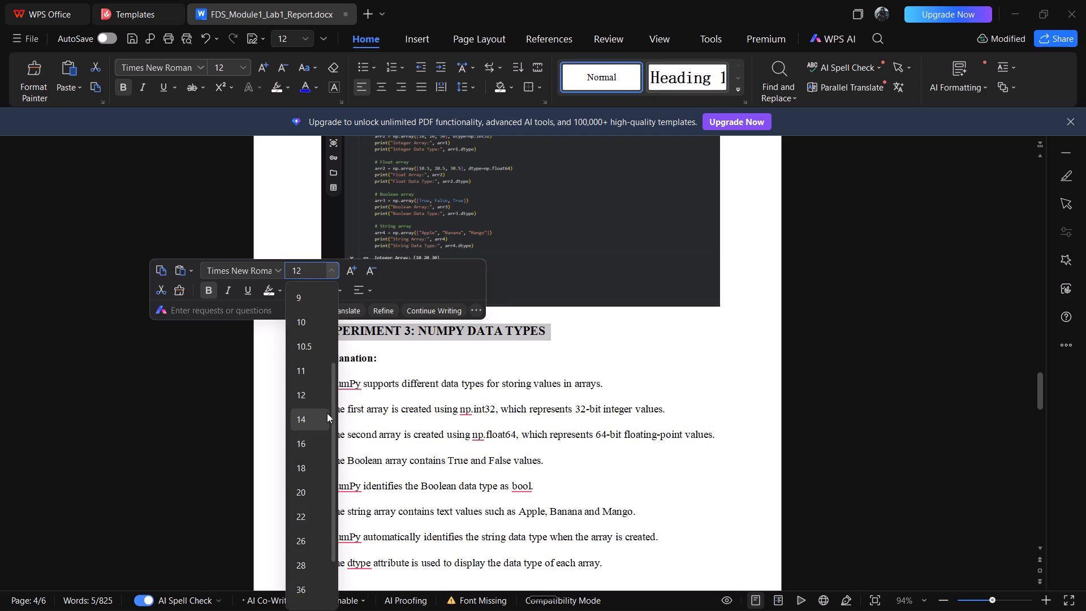
click(327, 413)
click(617, 334)
Delete a blank line between Experiment 3's explanation point 10 and the Experiment 4: NumPy Indexing heading.
scroll(617, 334, right, 1)
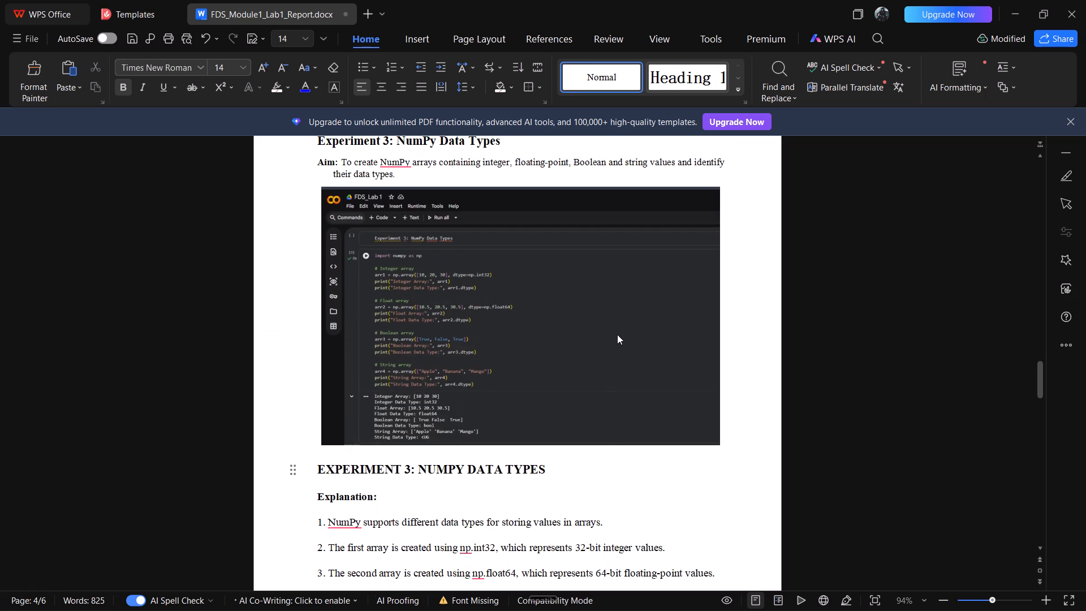
scroll(617, 334, down, 3)
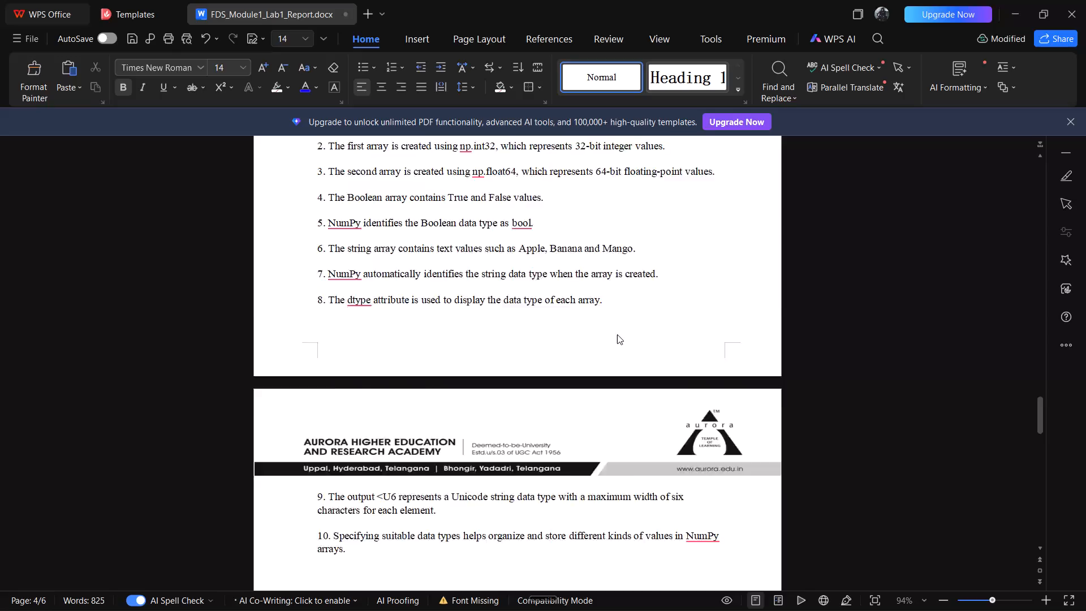
scroll(617, 334, down, 2)
click(511, 397)
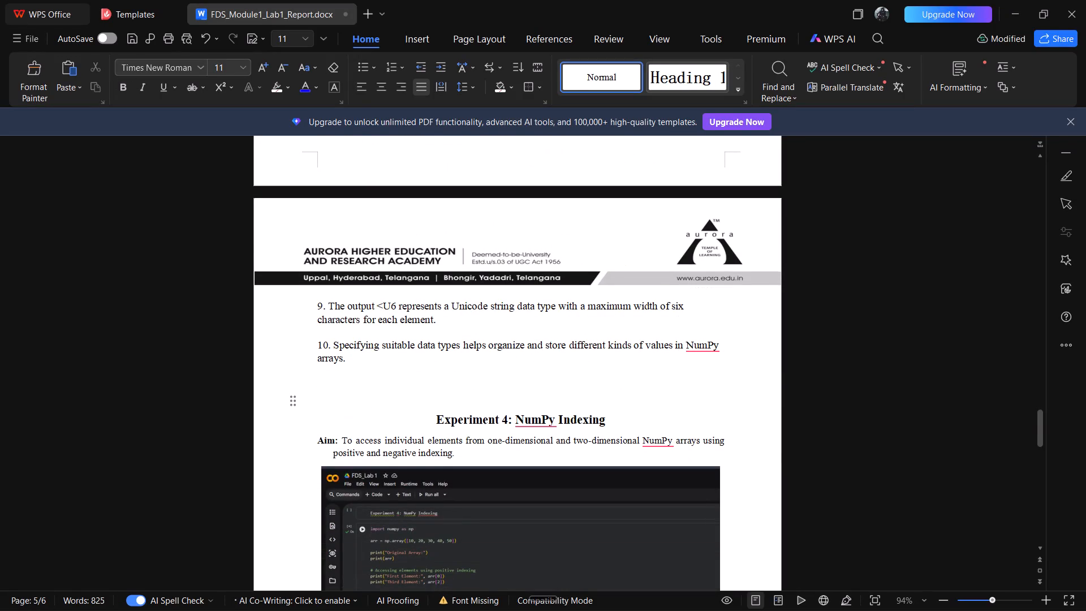
key(BackSpace)
Set the Aim paragraph of Experiment 4 to font size 12.
scroll(511, 397, down, 1)
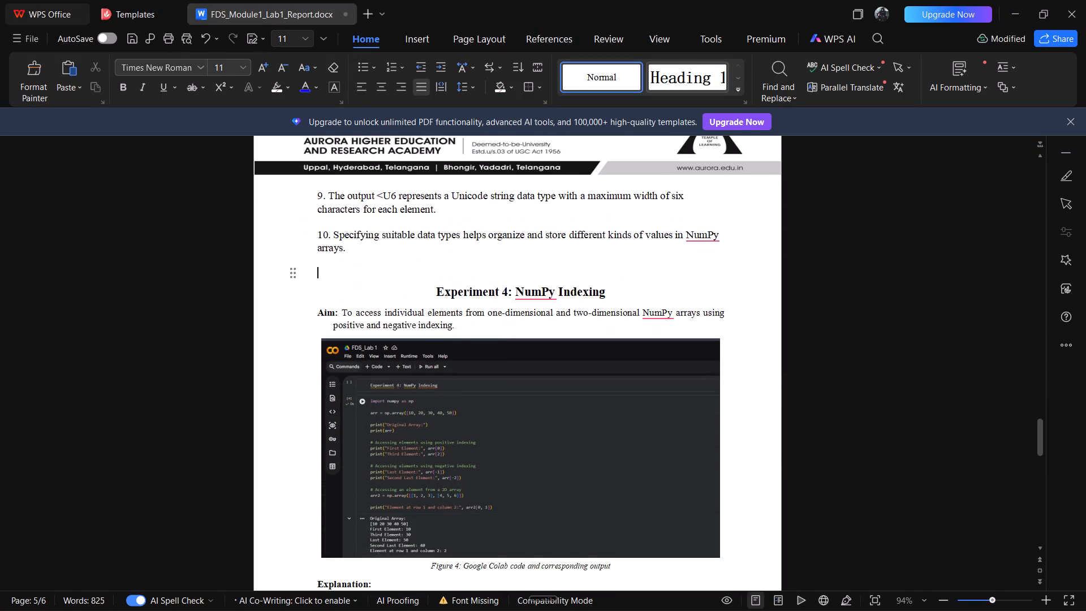
scroll(511, 397, down, 2)
drag(470, 266, 282, 255)
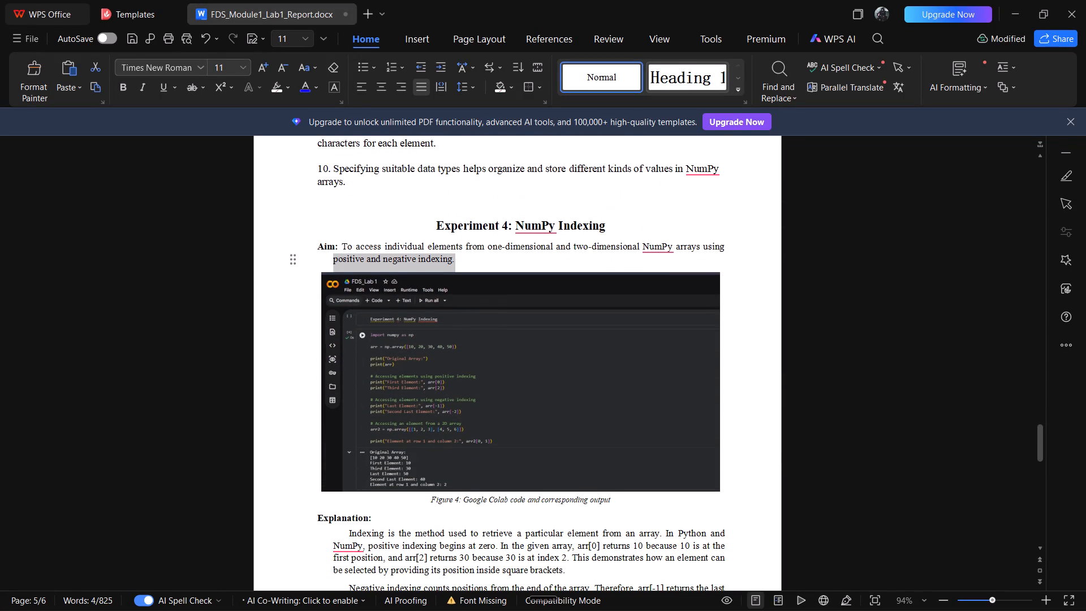
drag(282, 255, 278, 243)
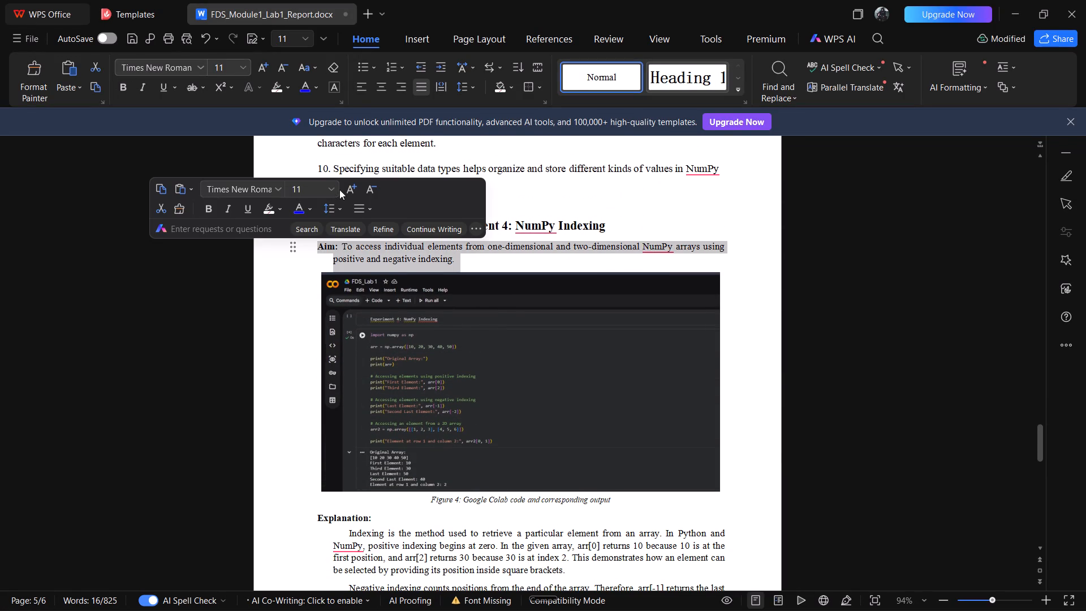
click(333, 188)
click(313, 319)
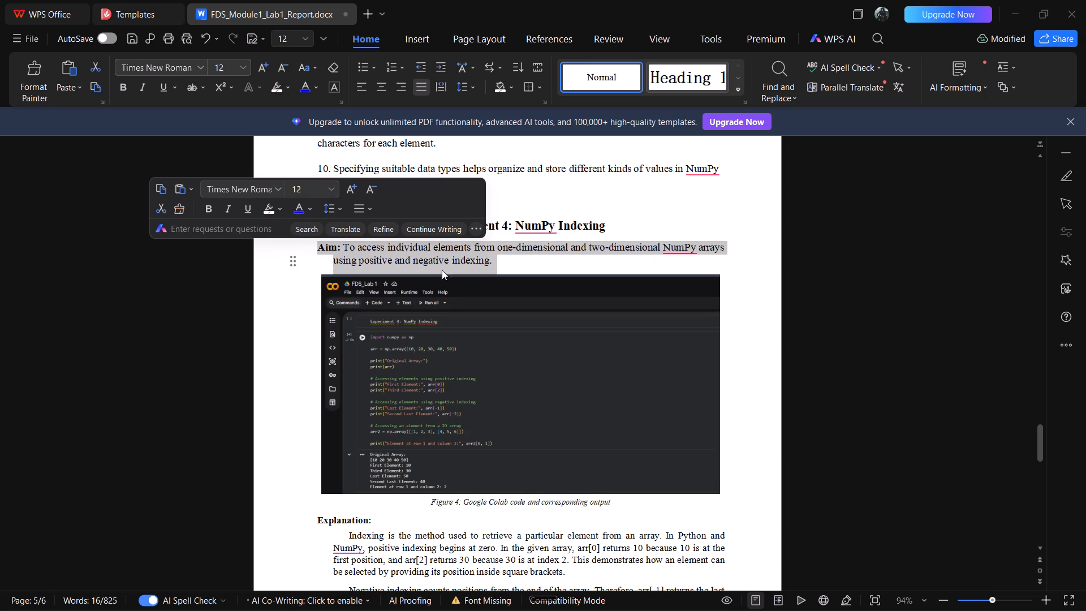
click(527, 259)
Delete the Figure 4 caption beneath the Experiment 4 code screenshot.
scroll(527, 259, down, 2)
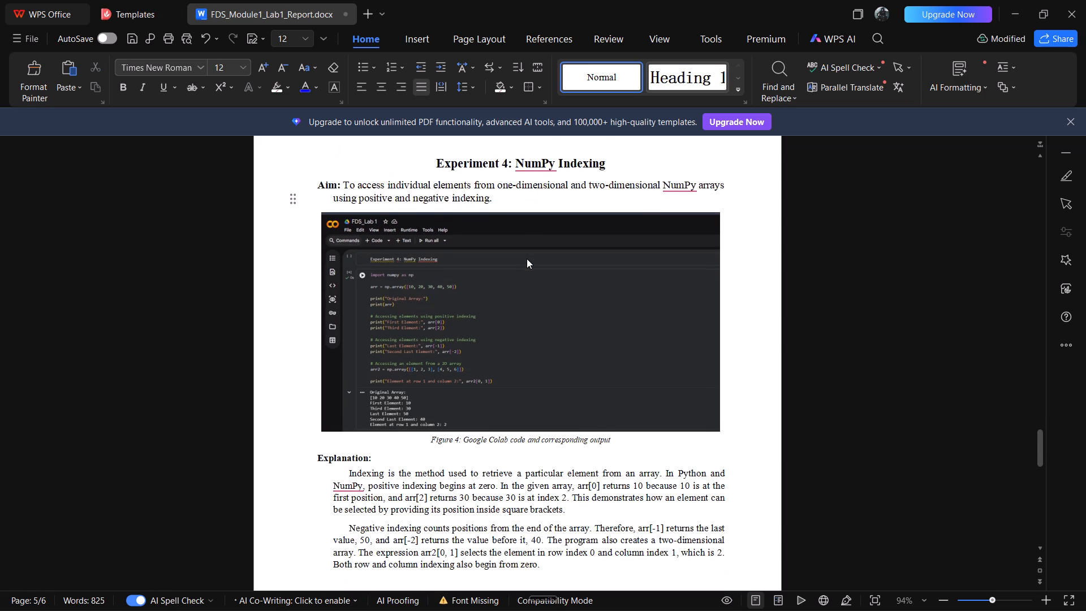
scroll(527, 259, down, 2)
drag(625, 330, 397, 332)
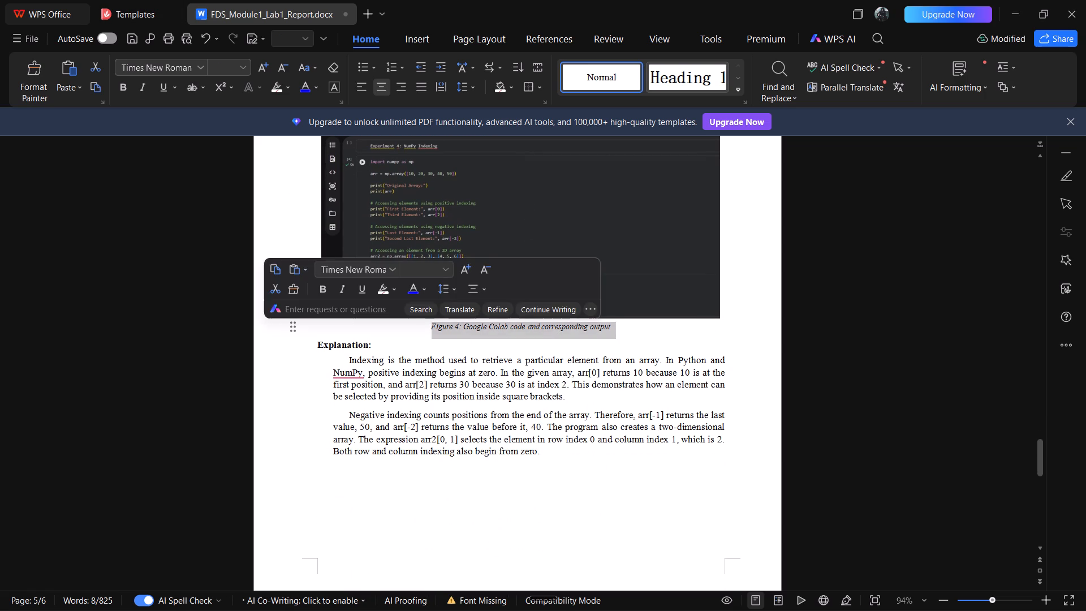
key(BackSpace)
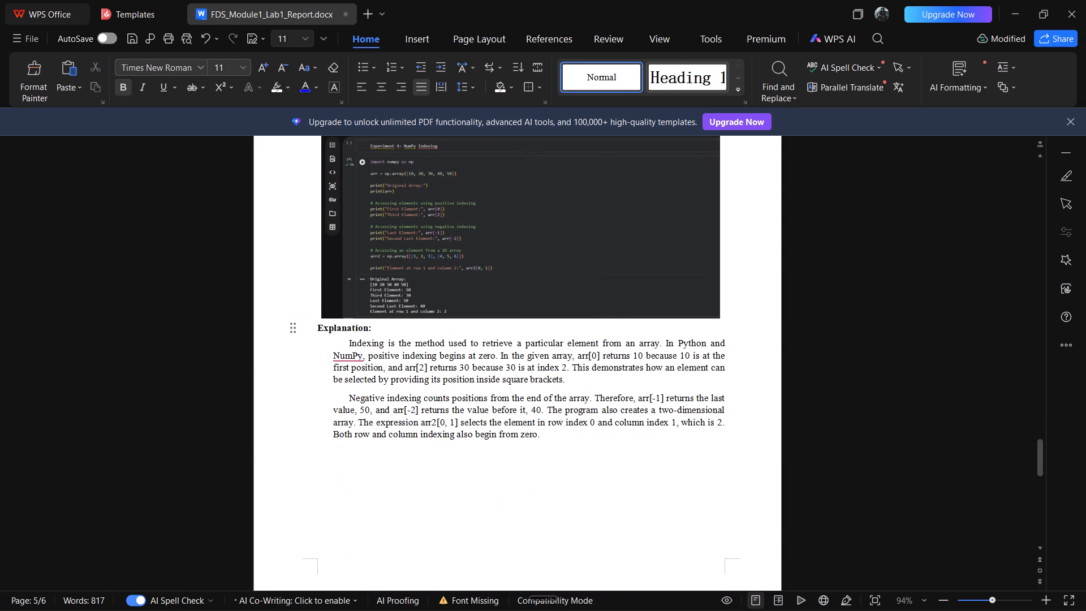
scroll(563, 504, up, 1)
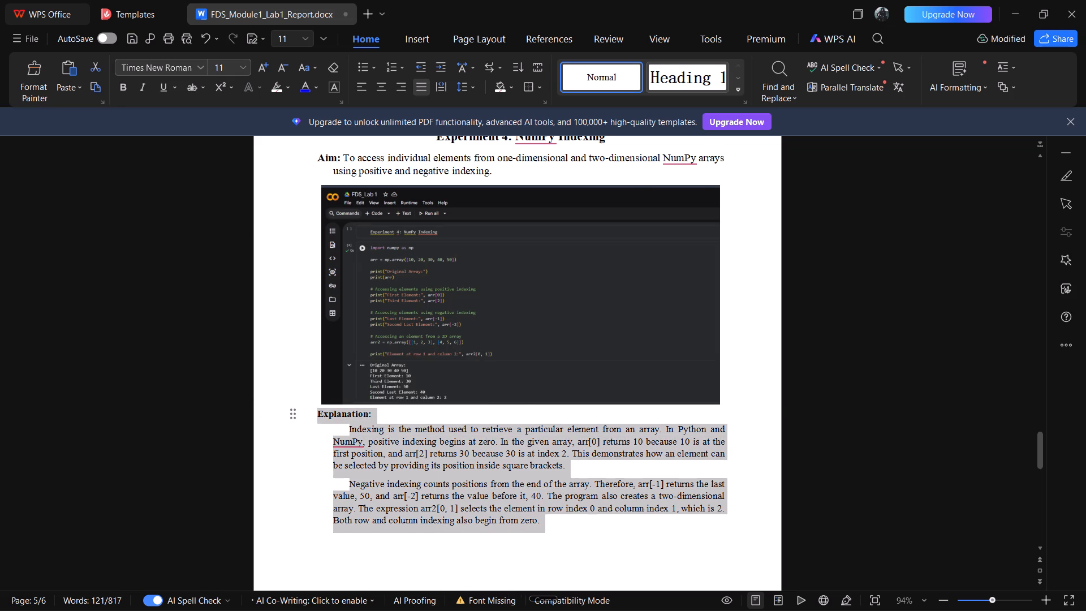
key(ctrl+v)
scroll(511, 455, up, 3)
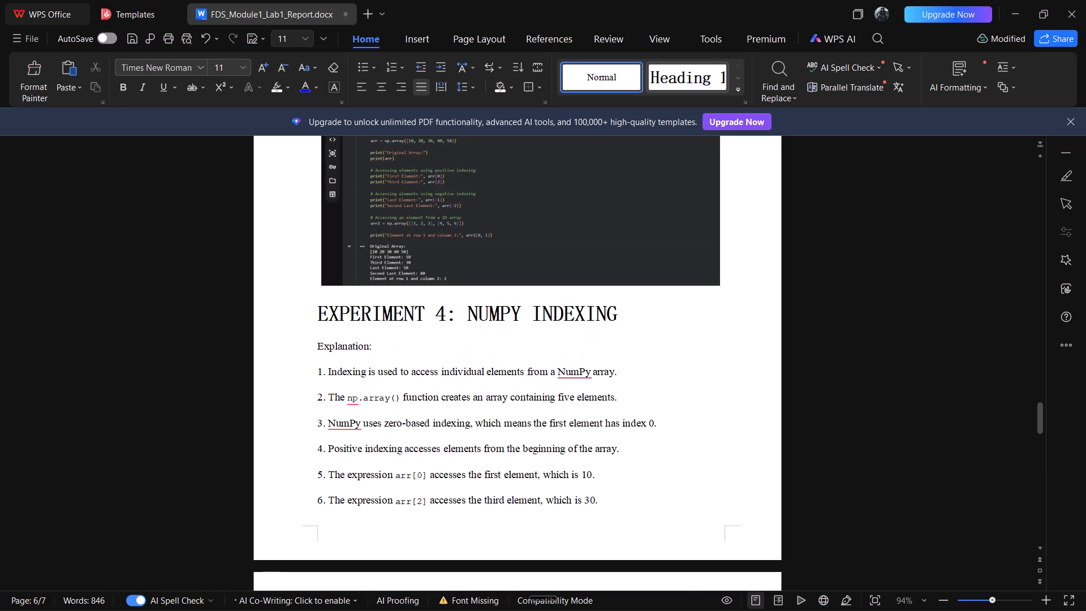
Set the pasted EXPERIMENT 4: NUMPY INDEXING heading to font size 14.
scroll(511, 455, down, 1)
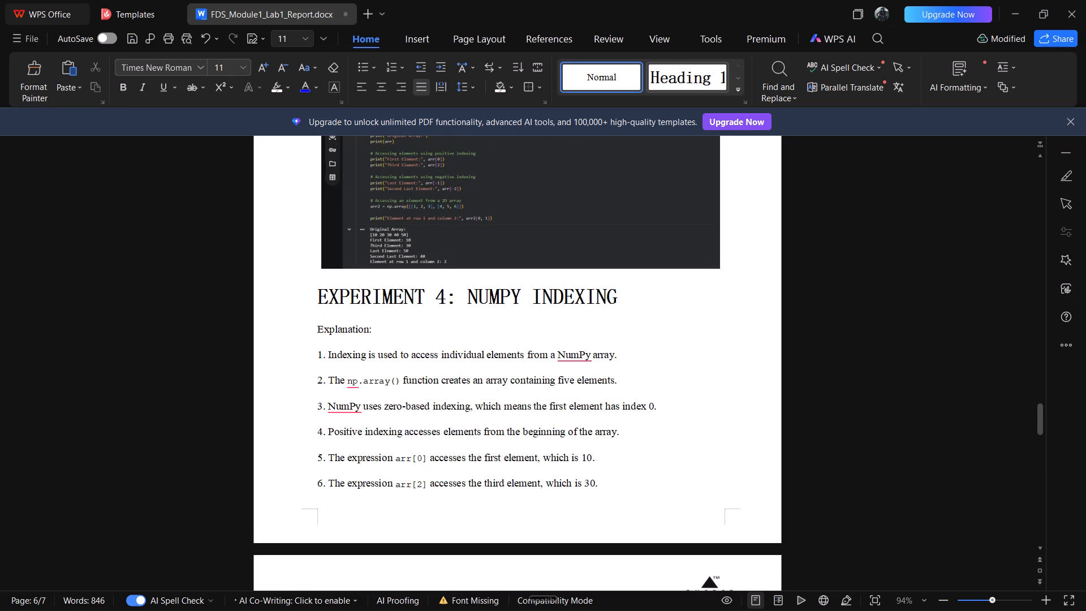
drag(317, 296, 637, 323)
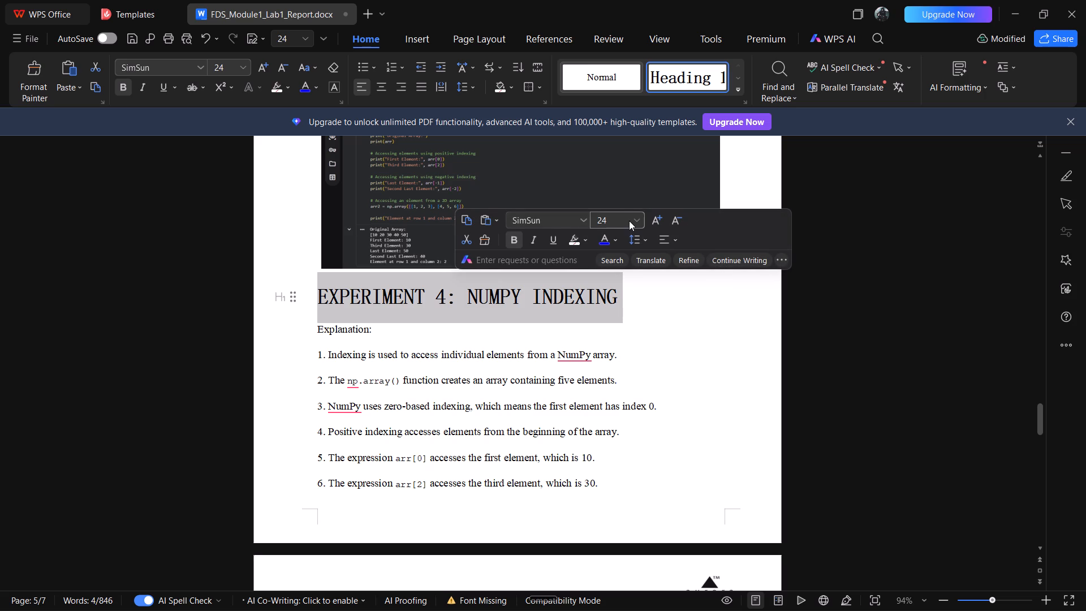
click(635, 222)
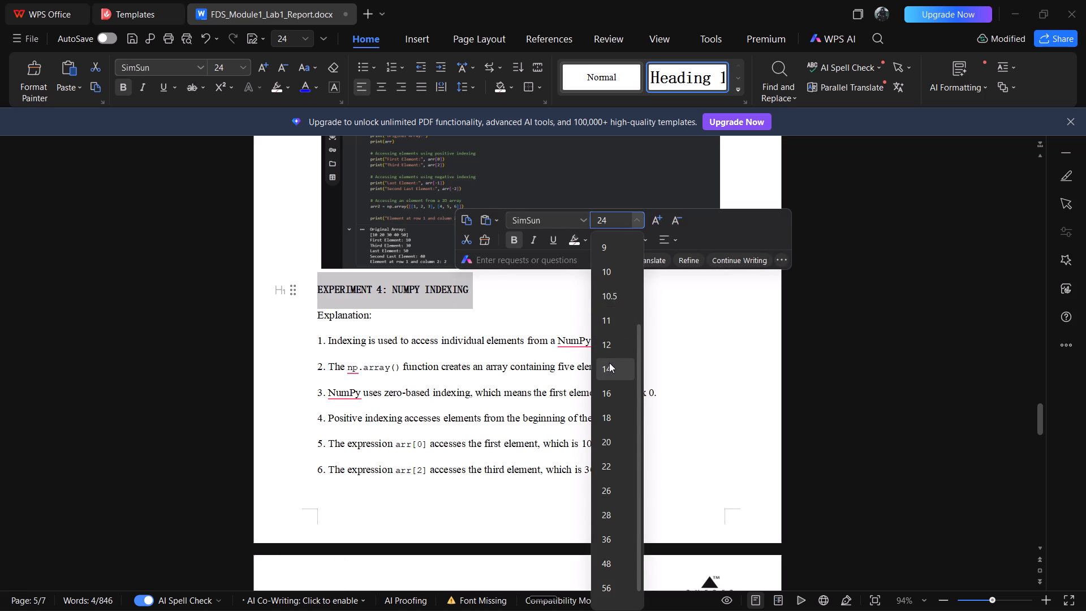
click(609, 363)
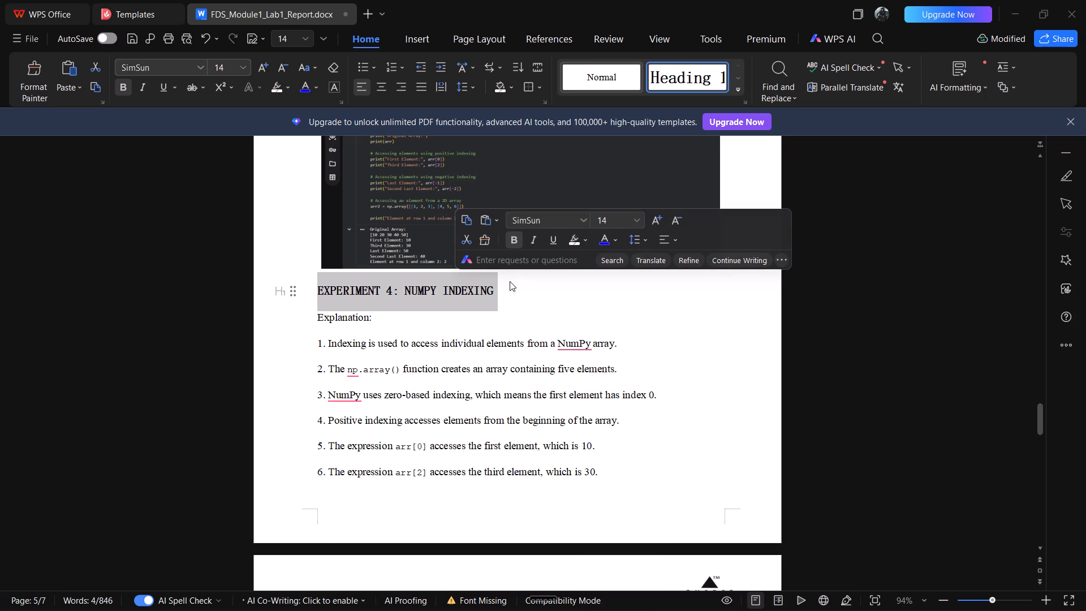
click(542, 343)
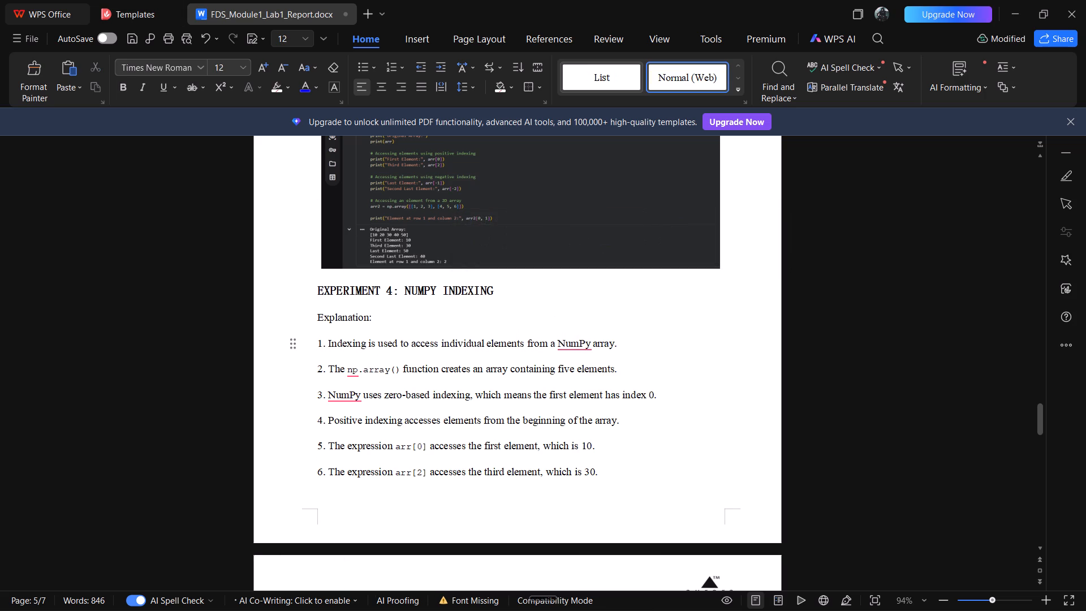
Set the pasted Experiment 4 heading and all its explanation points to Times New Roman, size 12.
drag(314, 287, 662, 480)
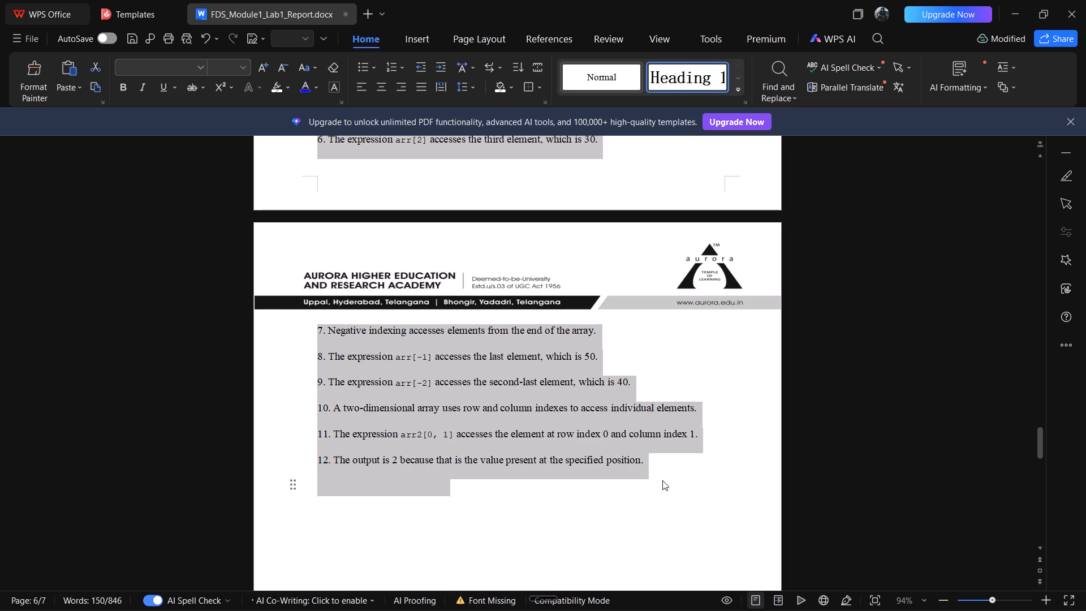
drag(662, 480, 670, 463)
click(611, 491)
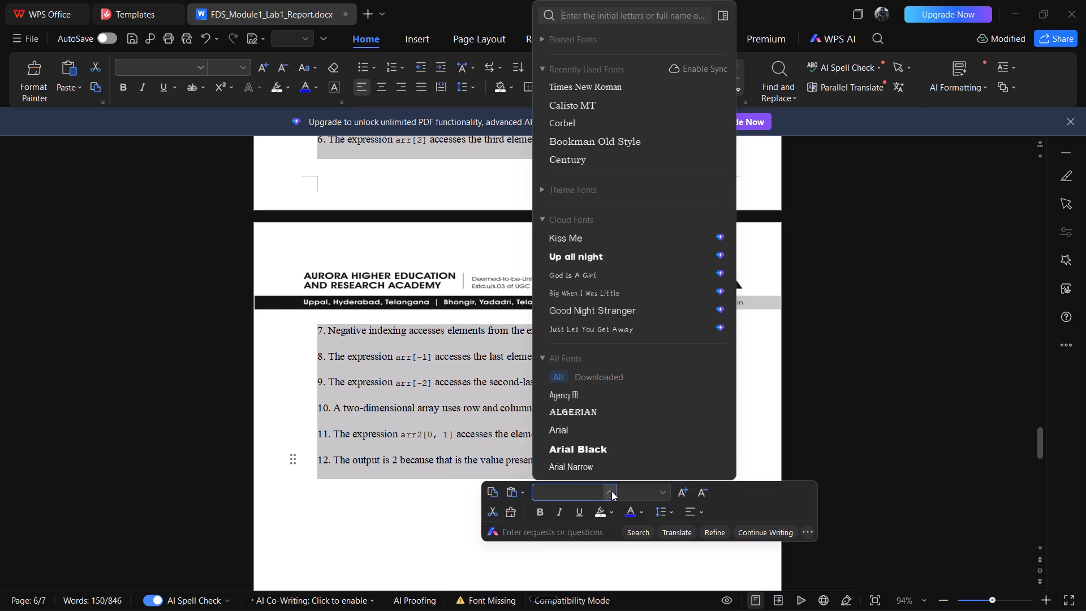
click(610, 88)
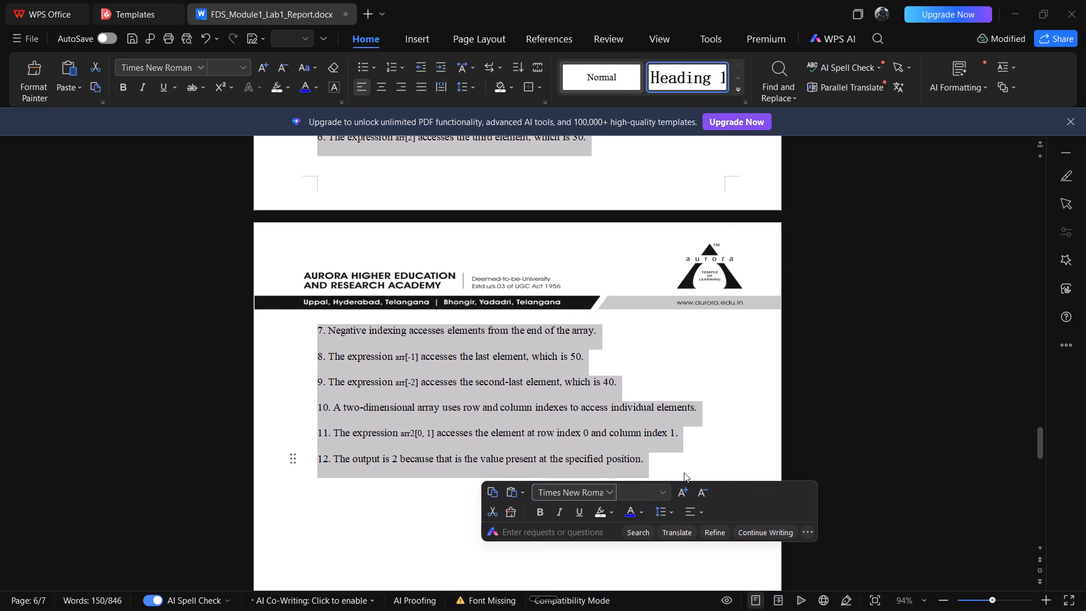
click(665, 496)
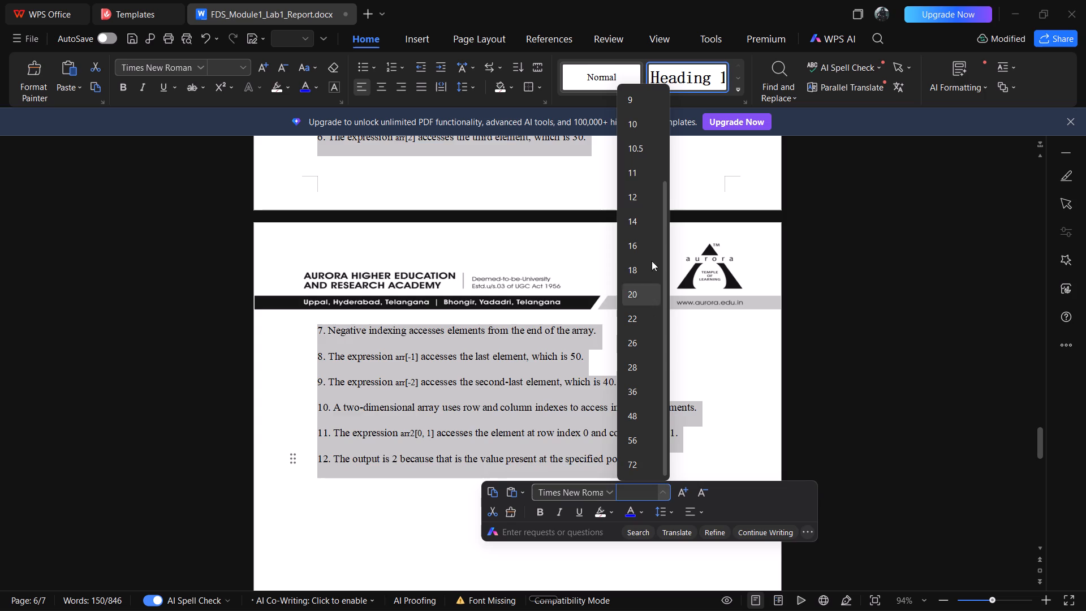
click(643, 193)
click(687, 358)
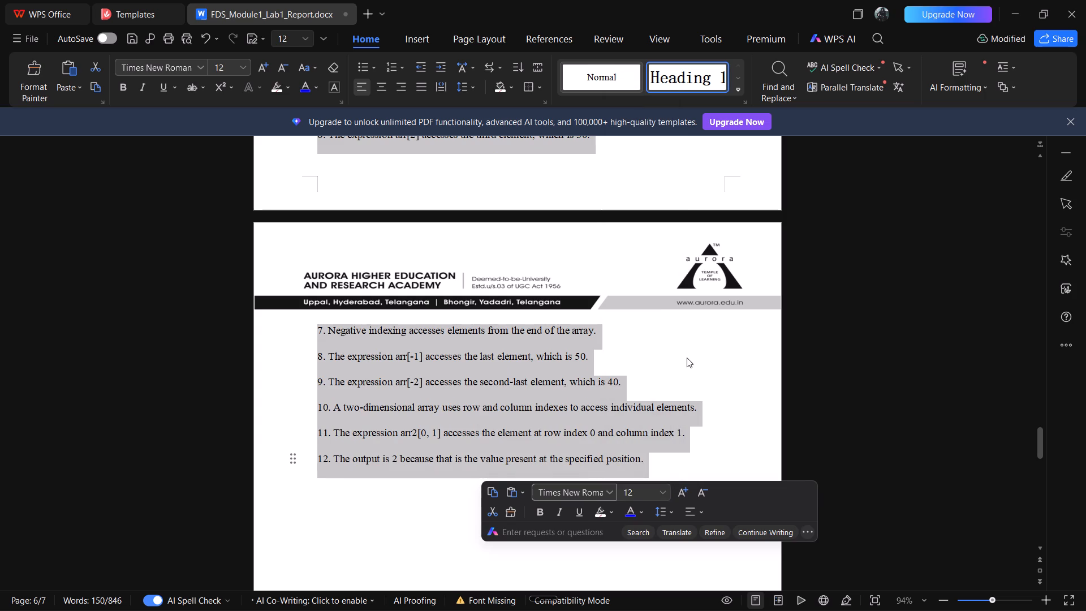
Set the EXPERIMENT 4: NUMPY INDEXING heading to font size 14.
scroll(687, 358, up, 5)
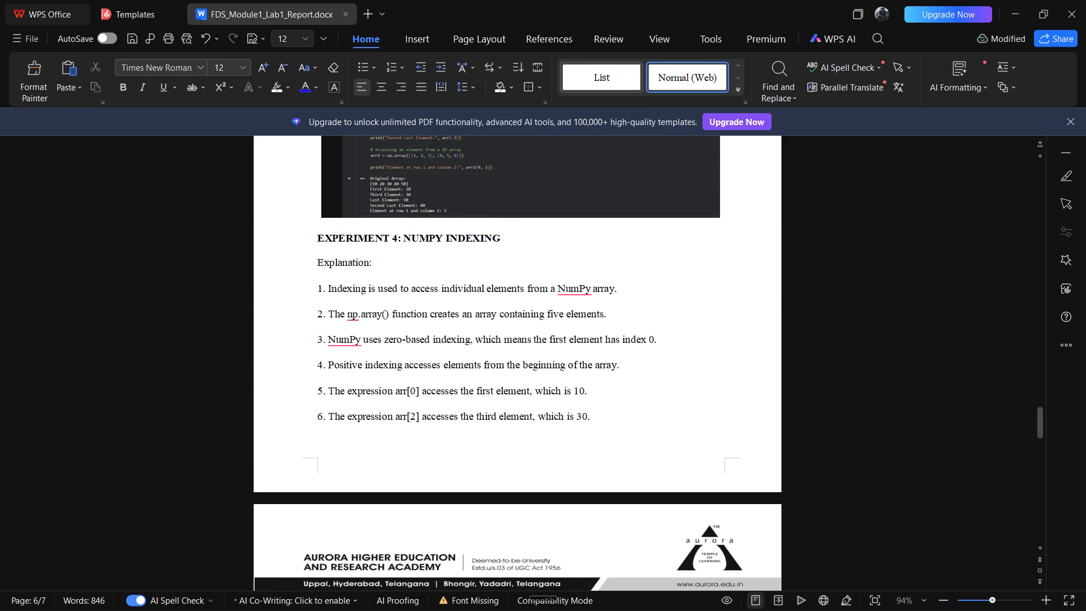
click(485, 256)
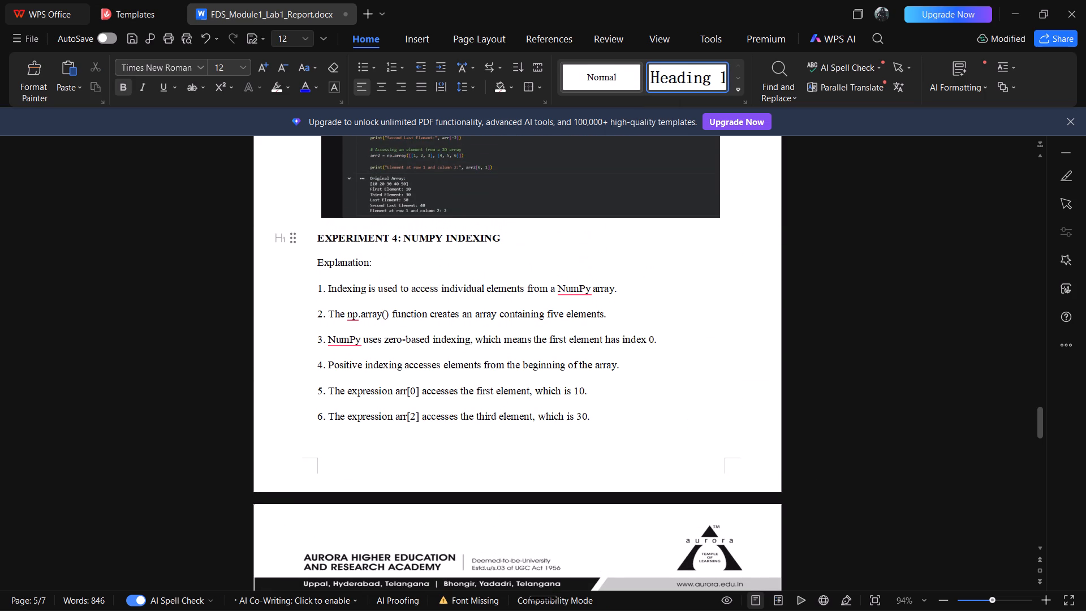
drag(510, 241, 302, 242)
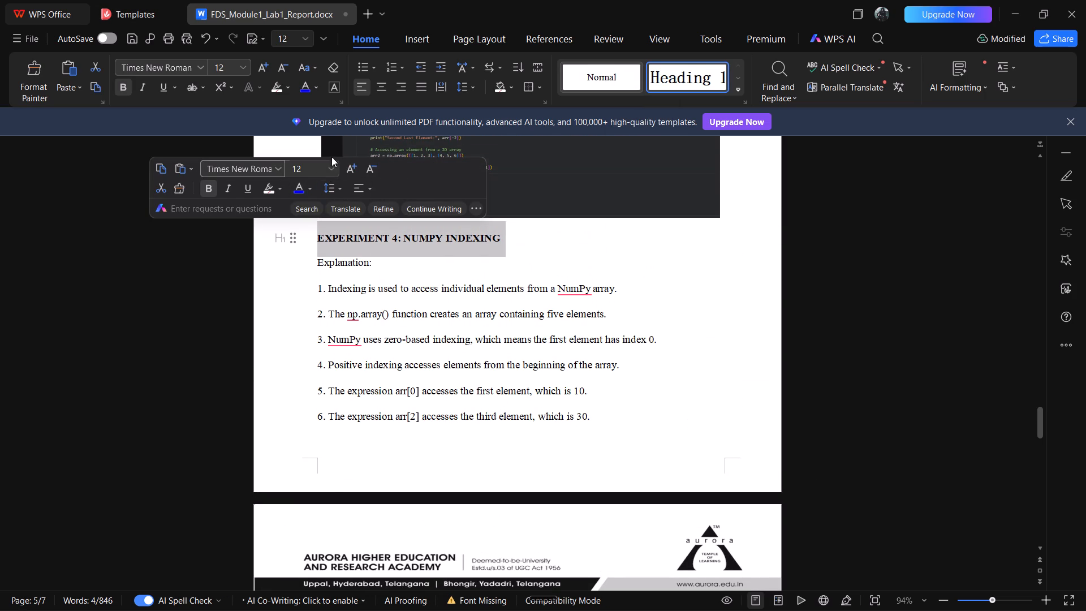
click(333, 167)
click(315, 326)
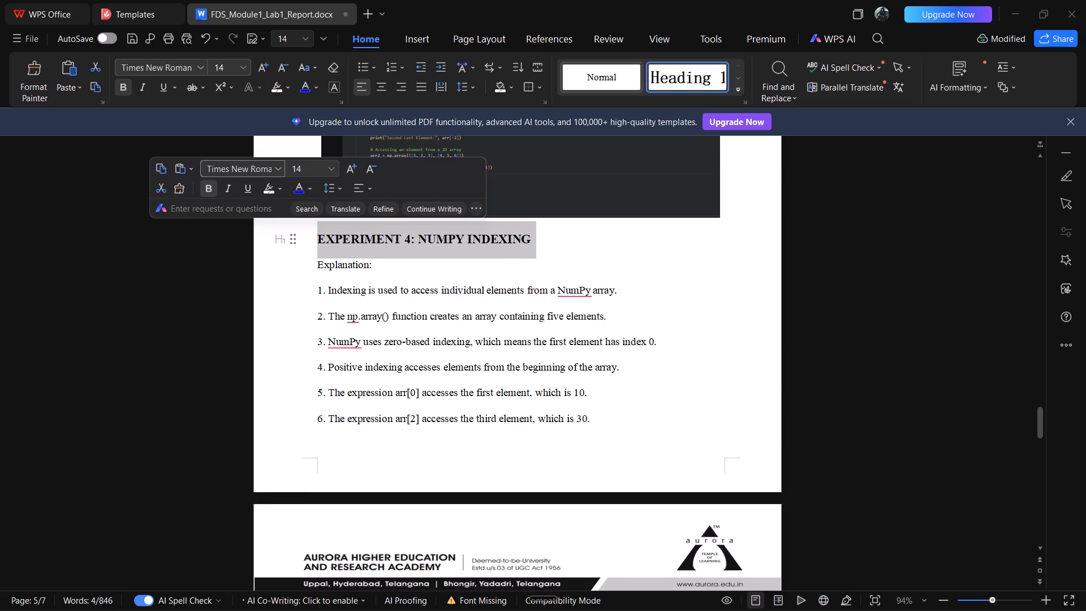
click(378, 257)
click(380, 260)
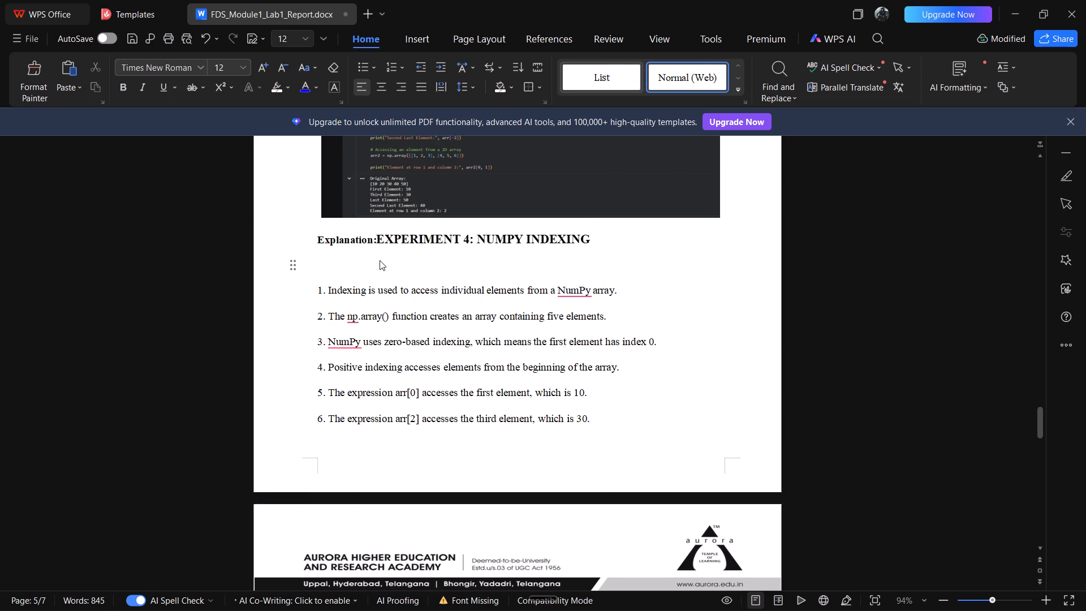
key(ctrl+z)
Make the Explanation: label under the EXPERIMENT 4: NUMPY INDEXING heading bold.
click(381, 266)
drag(381, 266, 368, 265)
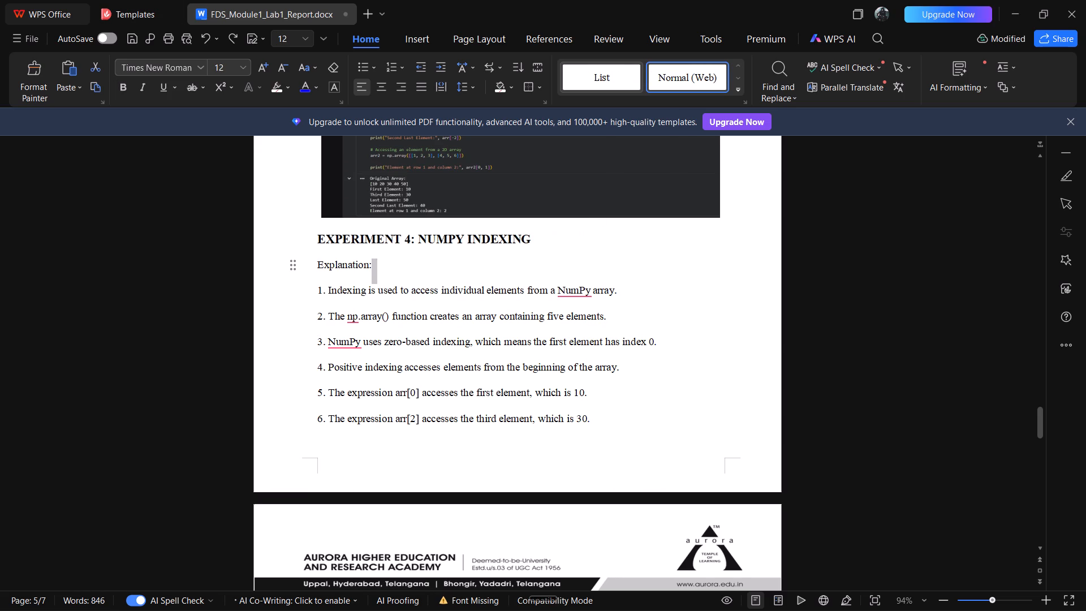
drag(368, 265, 310, 264)
click(204, 223)
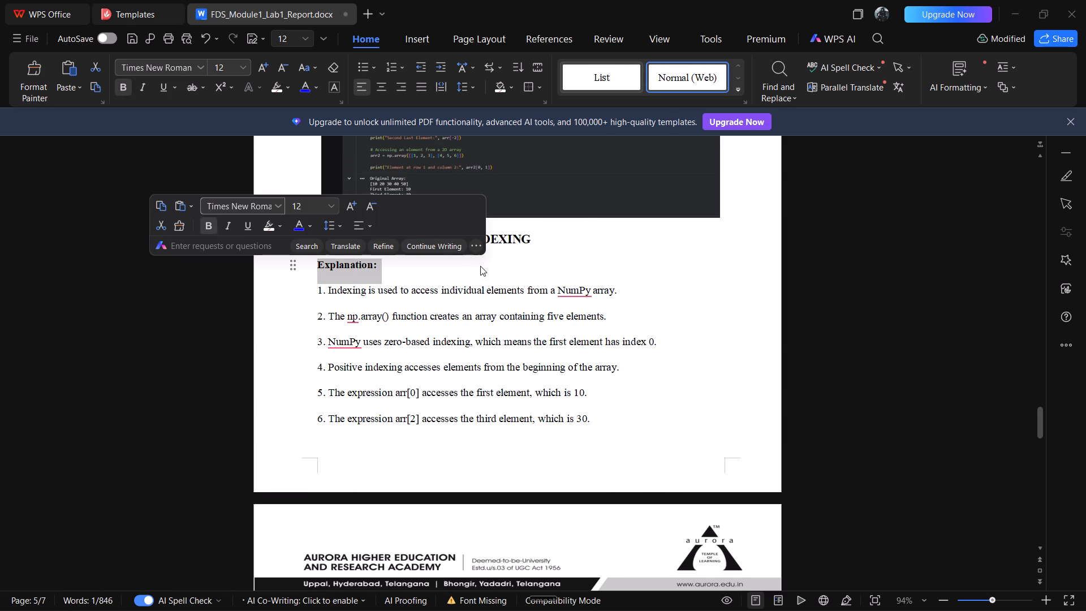
click(480, 266)
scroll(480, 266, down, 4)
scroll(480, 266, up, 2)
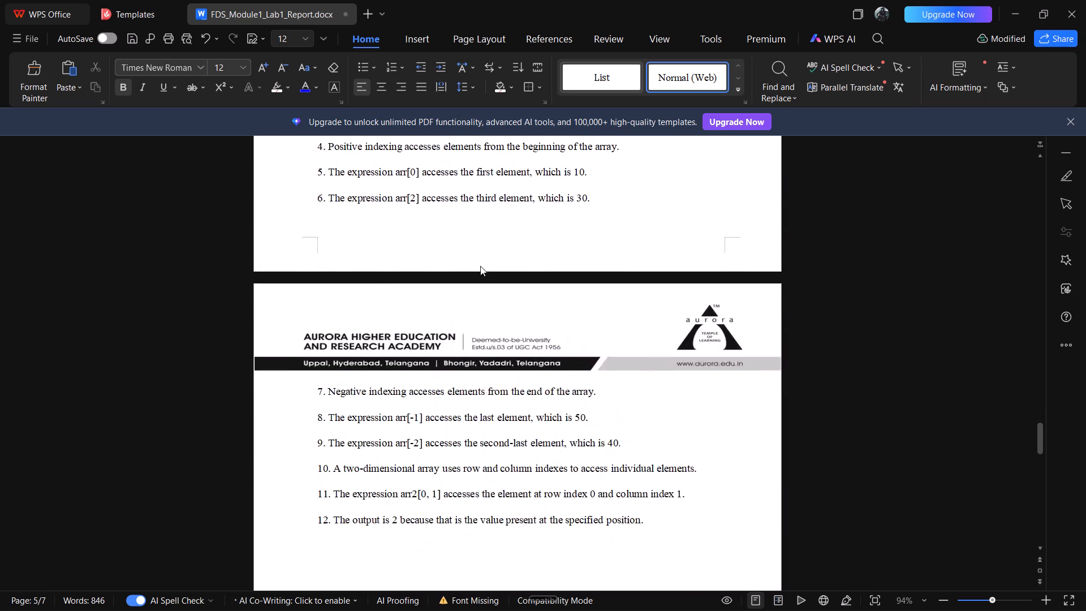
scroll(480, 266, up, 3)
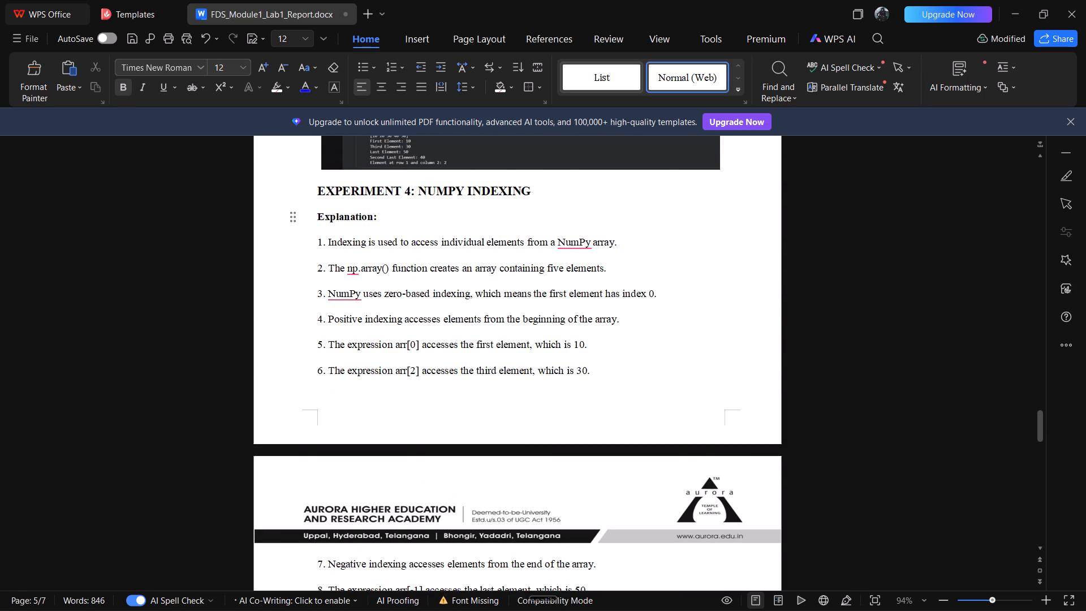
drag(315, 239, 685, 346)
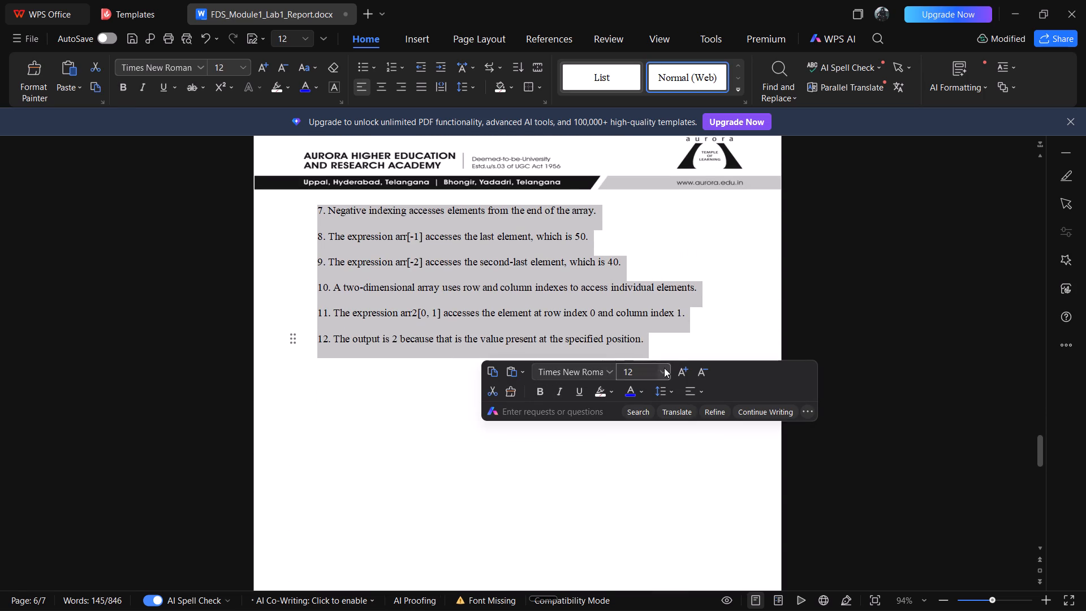
Remove the page break after Experiment 4's point 12 so that Experiment 5: NumPy Slicing follows on the same page.
click(615, 464)
scroll(615, 464, down, 2)
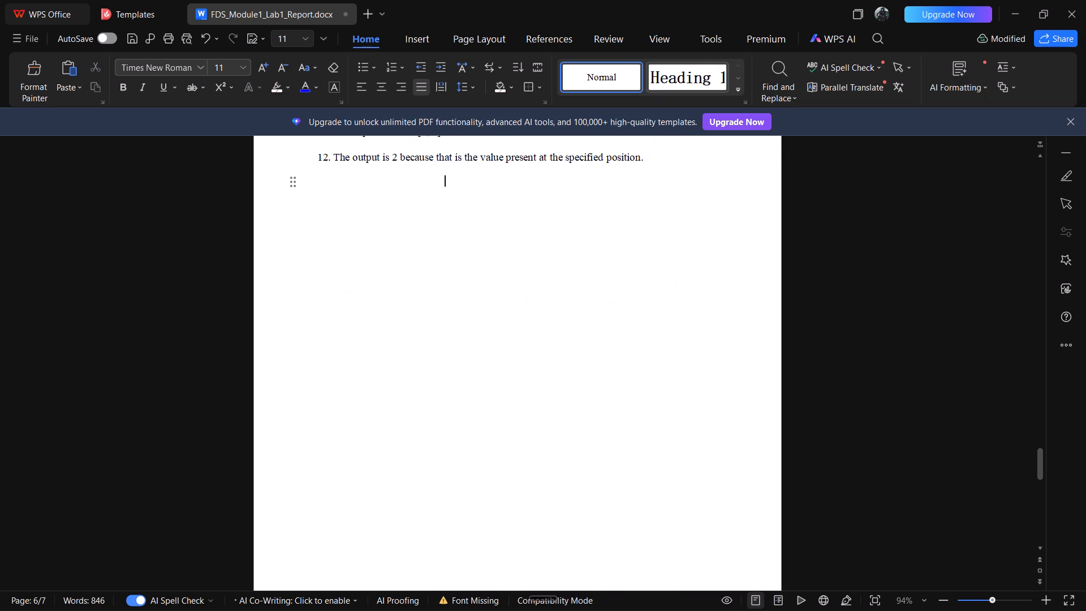
key(BackSpace)
key(BackSpace)
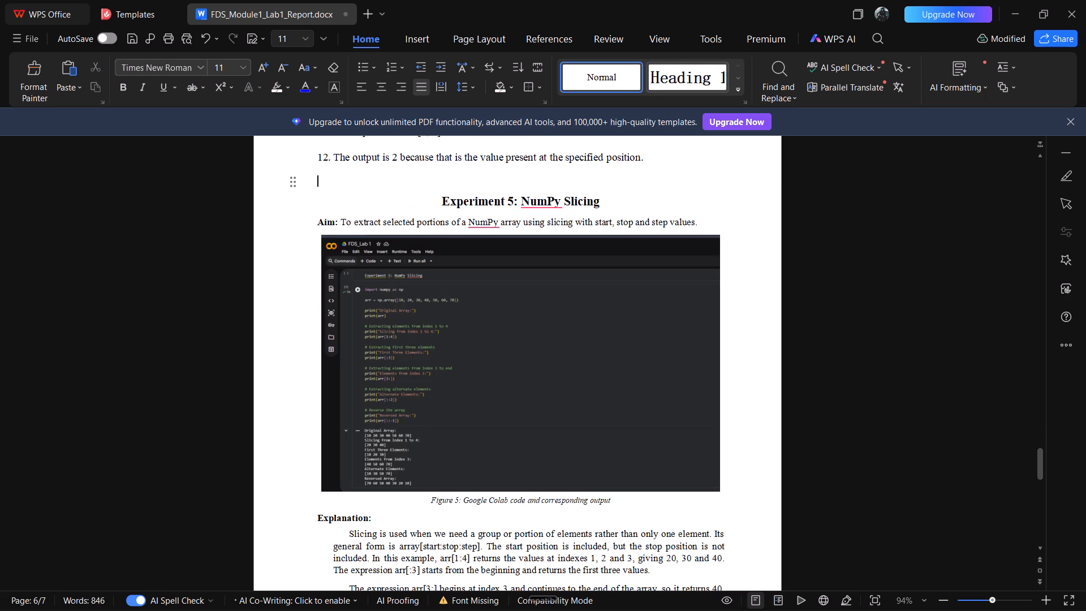
Set the Aim paragraph of Experiment 5: NumPy Slicing to font size 12.
scroll(615, 464, up, 1)
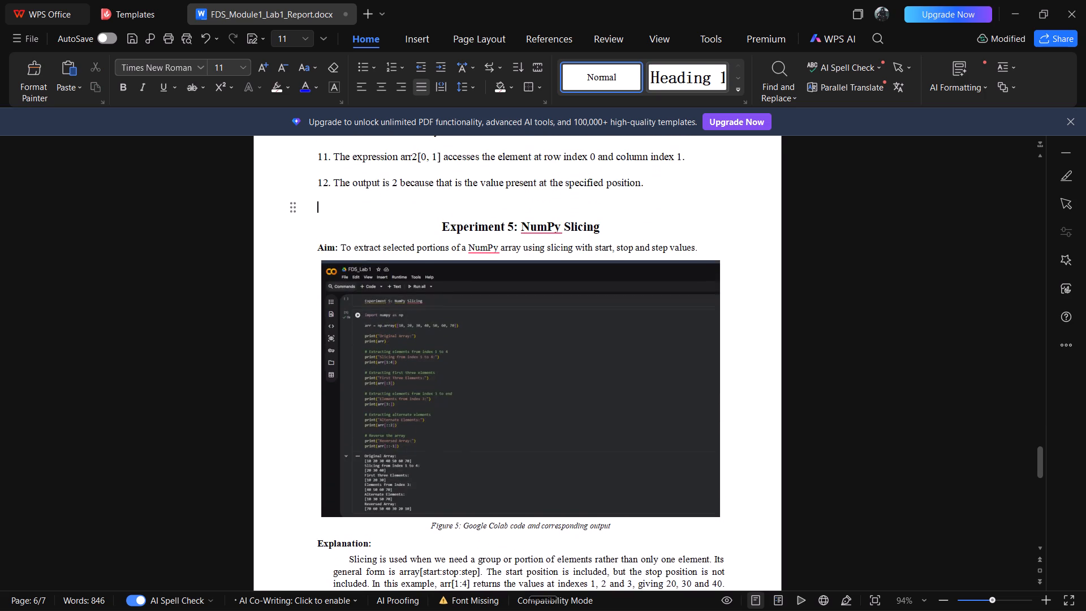
scroll(615, 464, up, 1)
scroll(615, 464, down, 2)
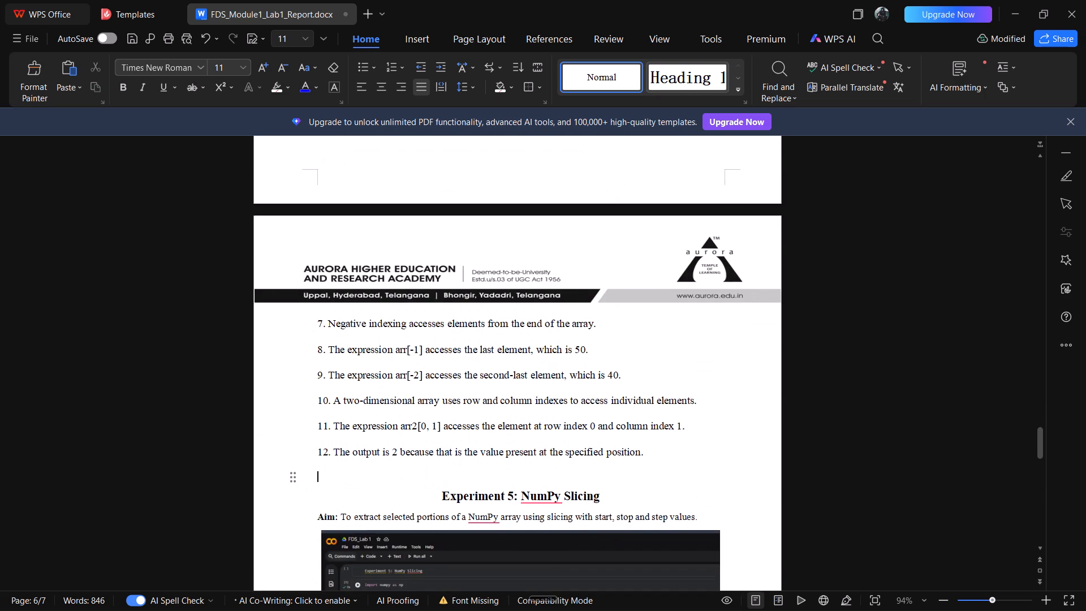
scroll(615, 464, down, 1)
scroll(616, 393, down, 2)
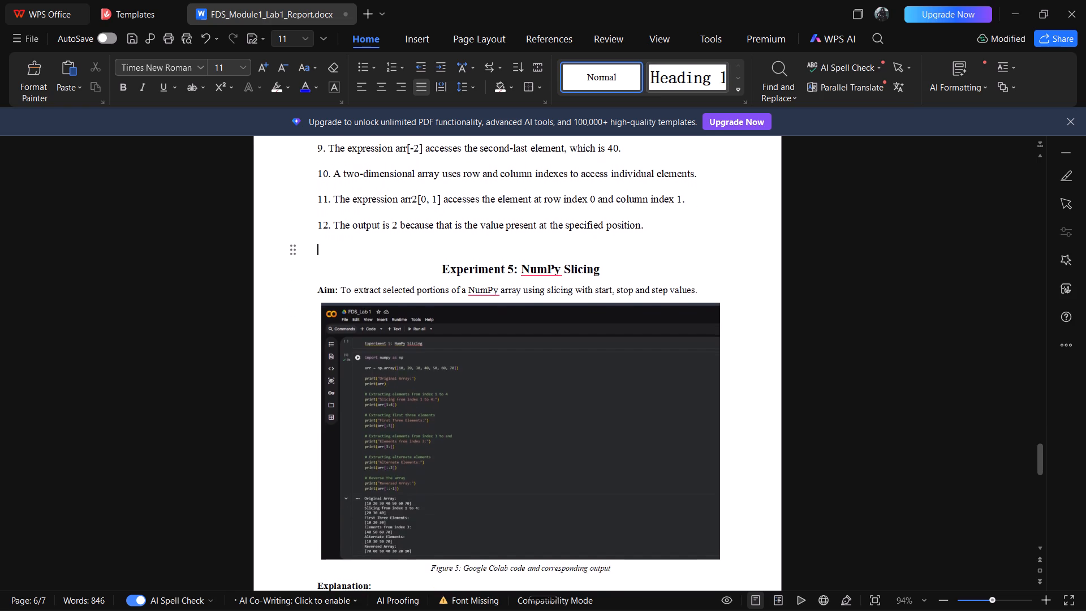
scroll(616, 393, down, 1)
drag(698, 228, 369, 246)
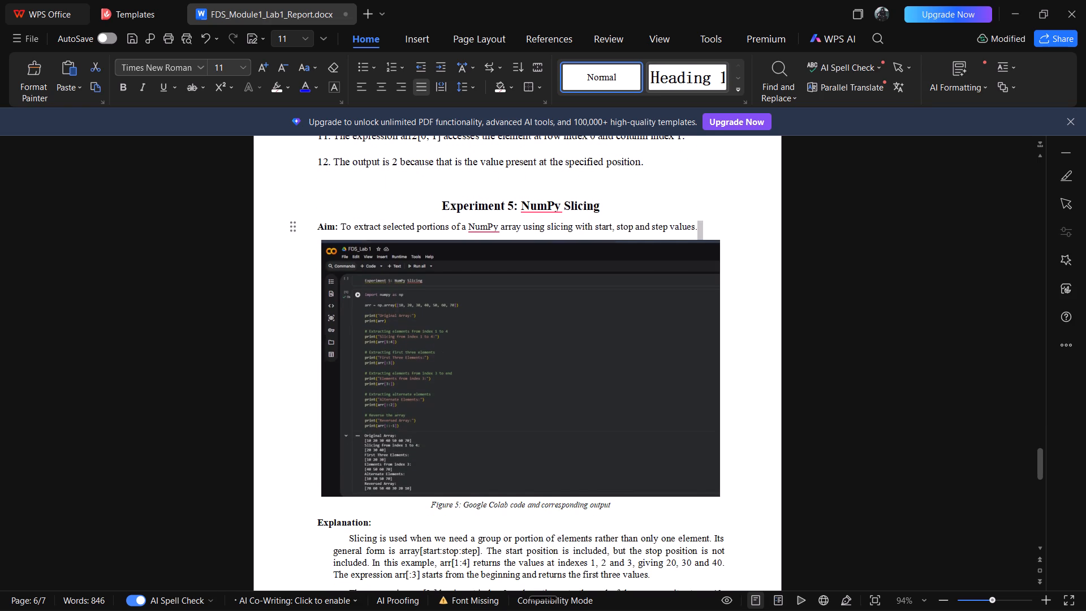
drag(369, 246, 308, 229)
click(327, 168)
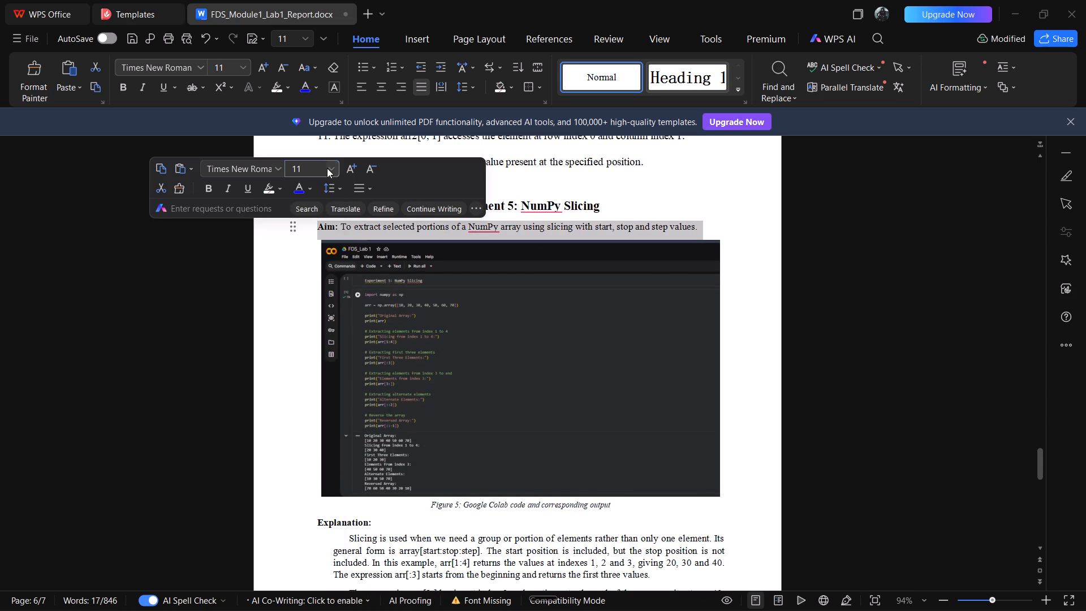
click(299, 289)
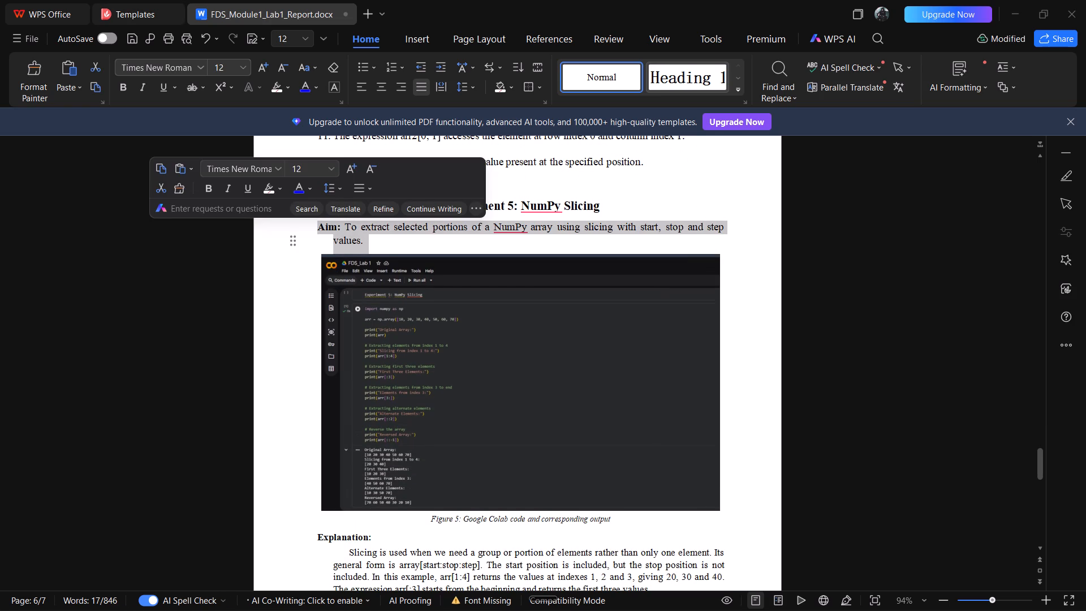
click(389, 235)
Delete the Figure 5 caption beneath the Experiment 5 code screenshot.
scroll(389, 235, down, 3)
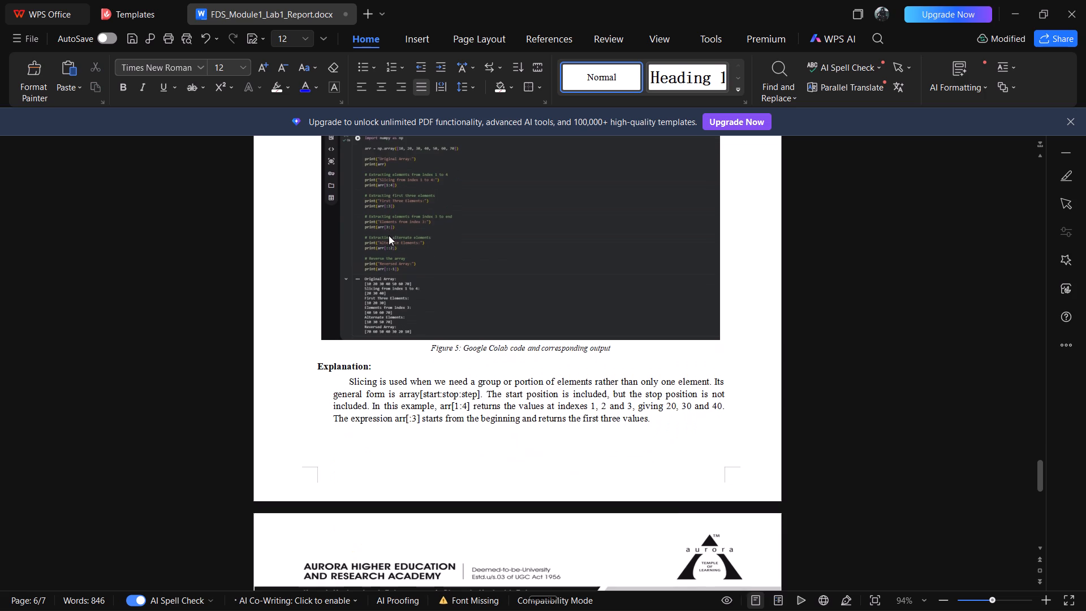
scroll(389, 235, down, 1)
drag(430, 277, 667, 273)
key(BackSpace)
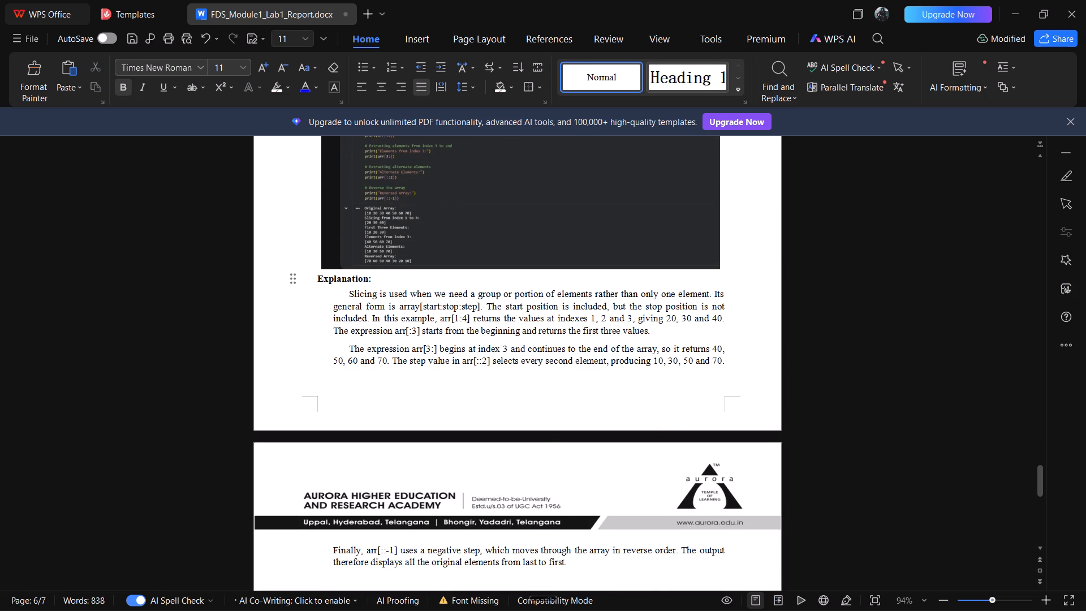
drag(316, 278, 688, 430)
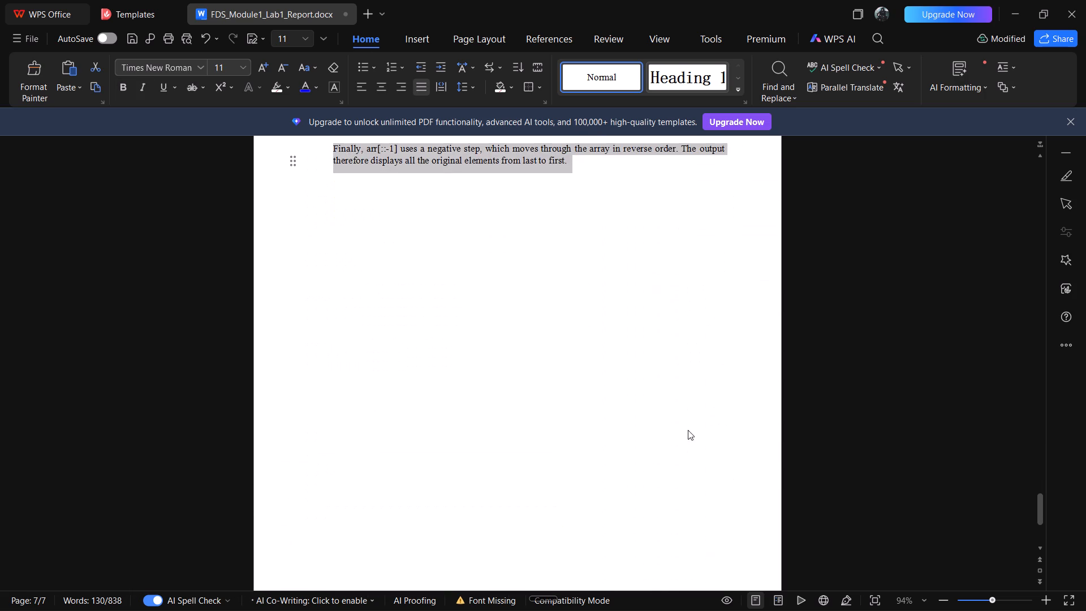
drag(688, 430, 751, 226)
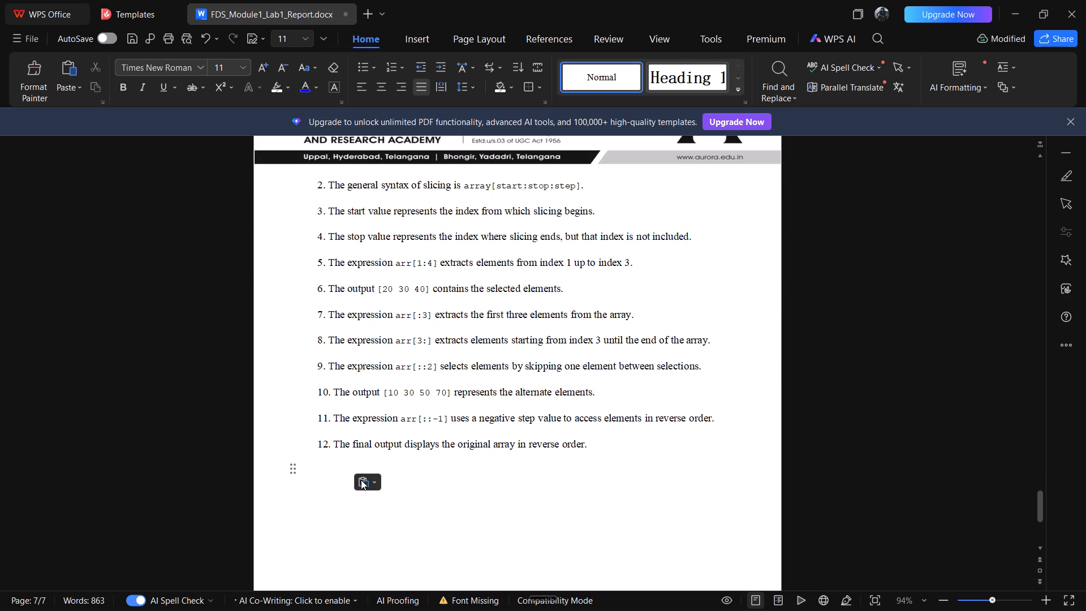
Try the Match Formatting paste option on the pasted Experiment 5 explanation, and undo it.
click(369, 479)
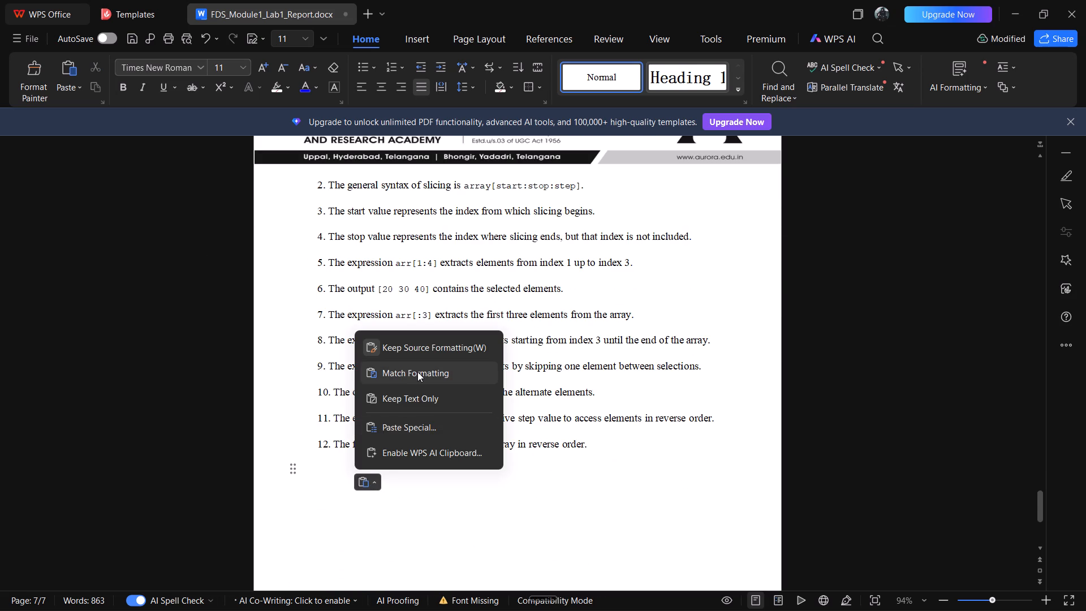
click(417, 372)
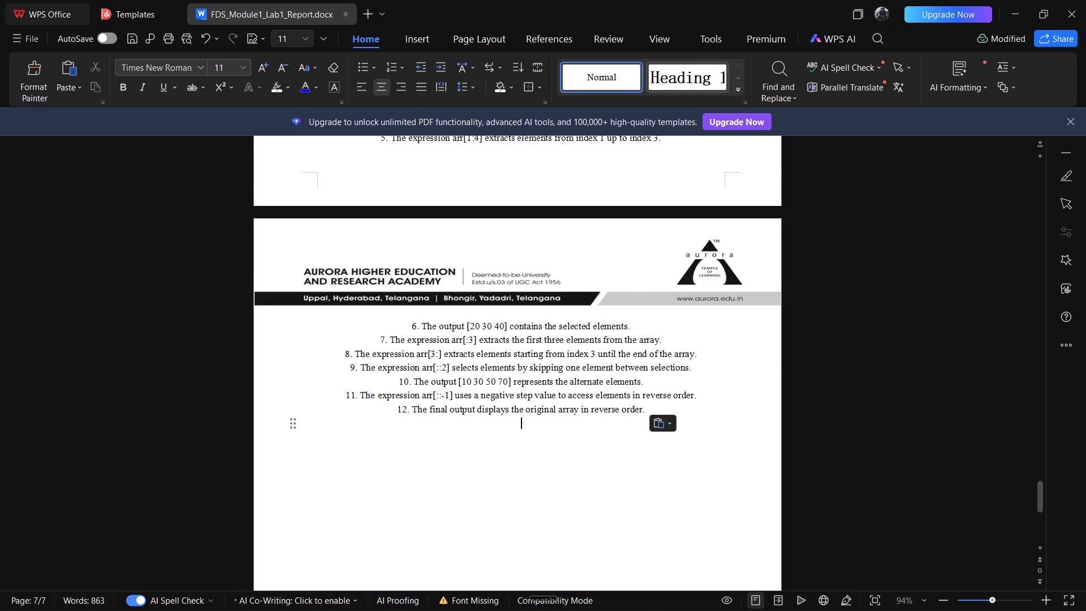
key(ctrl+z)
Set the pasted Experiment 5 heading and explanation points 1 to 12 to Times New Roman, size 12.
scroll(572, 543, up, 2)
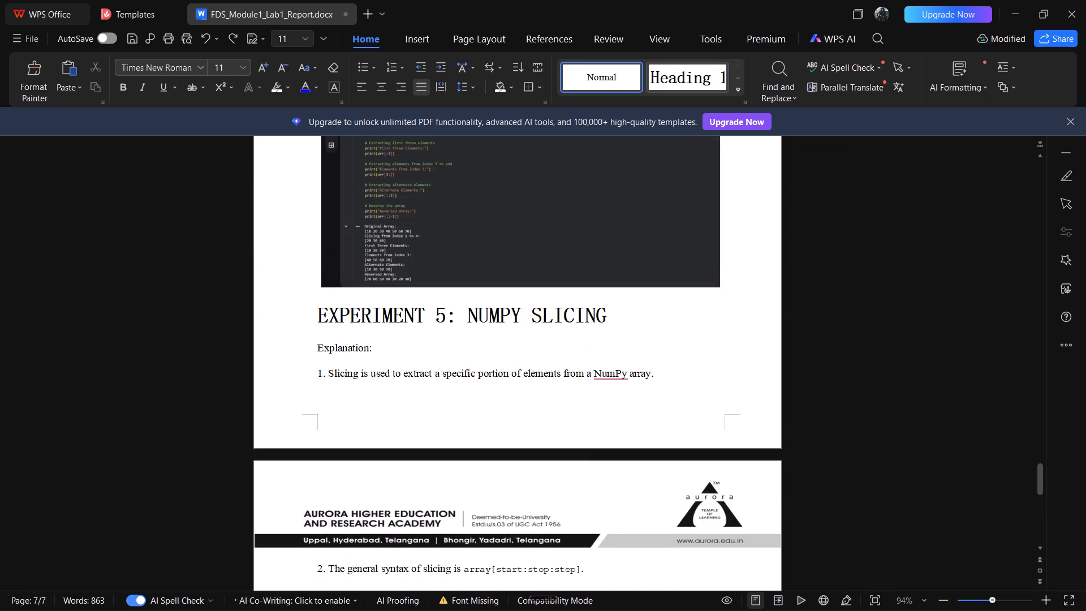
scroll(572, 543, up, 2)
drag(316, 365, 550, 610)
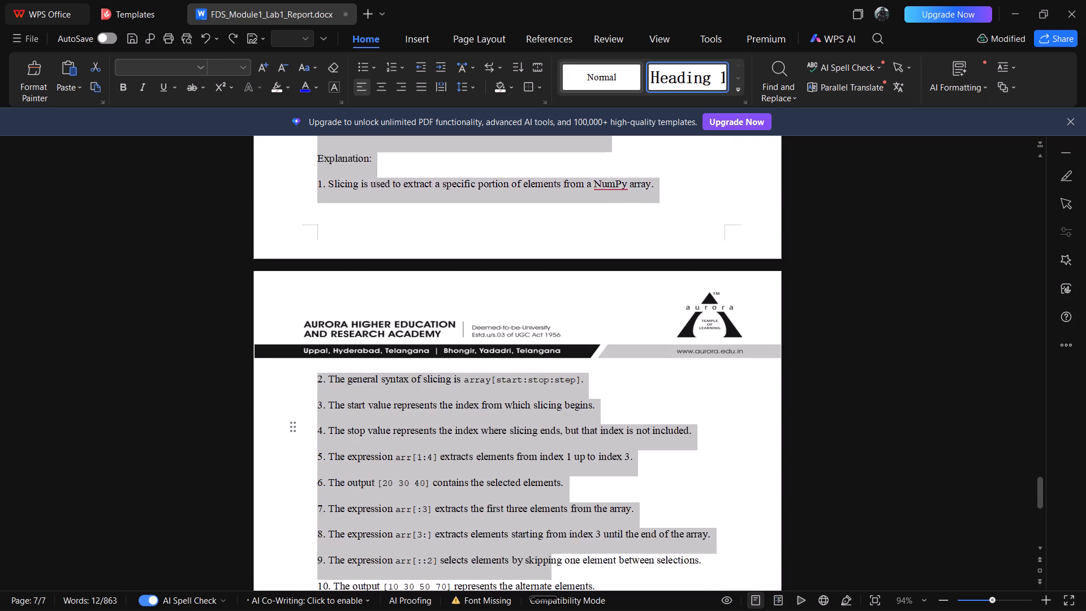
drag(550, 610, 656, 451)
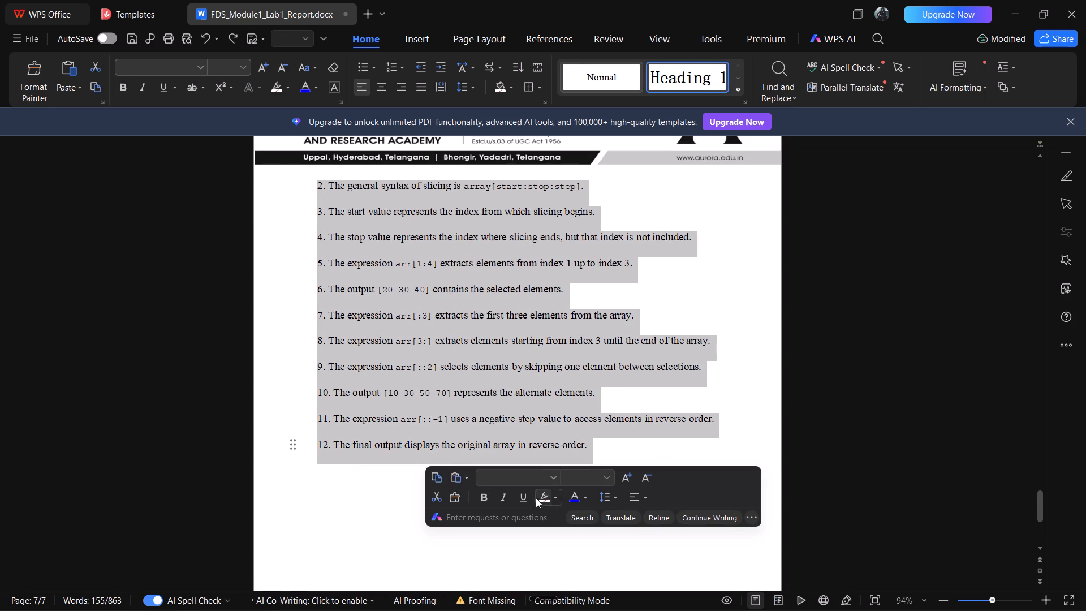
click(555, 482)
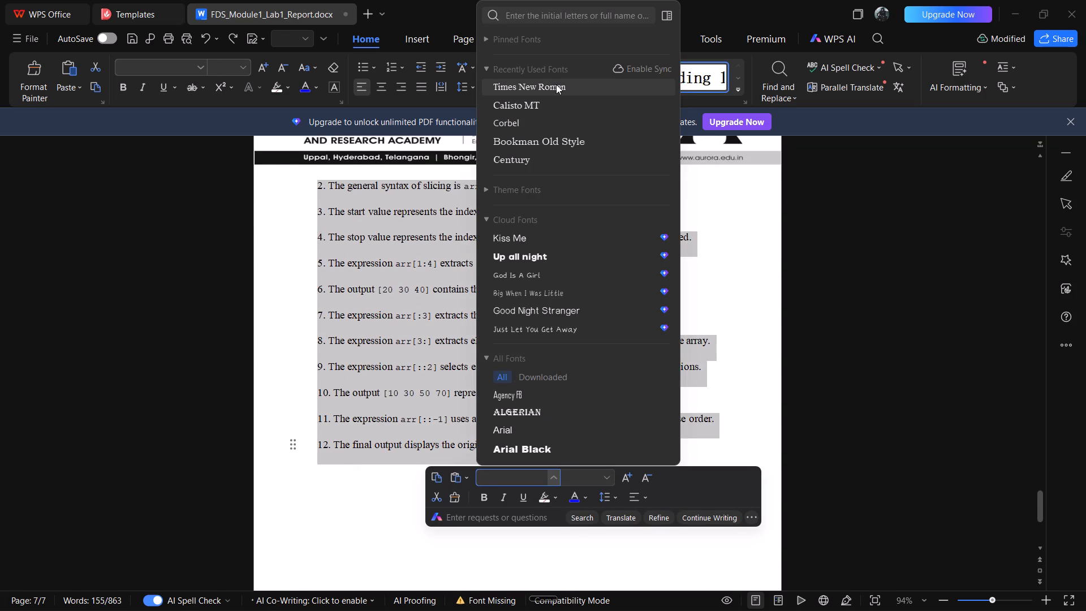
click(556, 84)
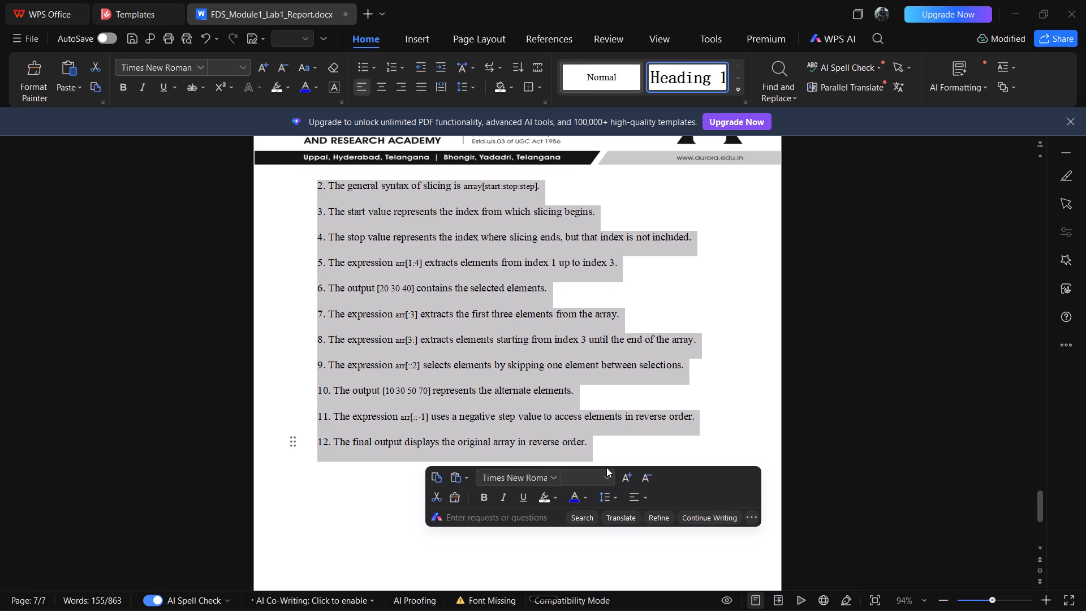
click(607, 472)
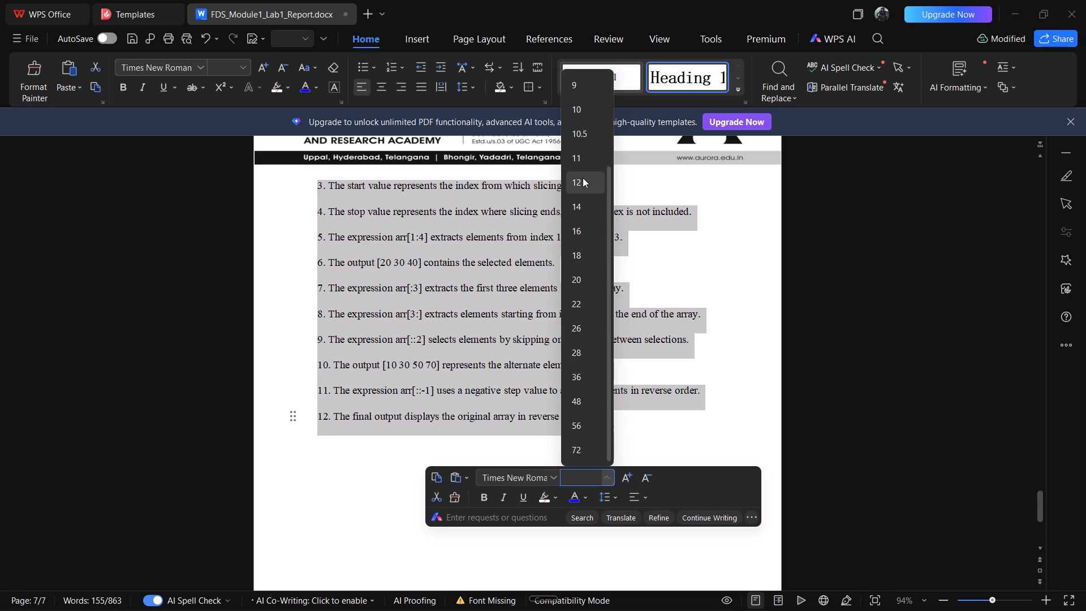
click(583, 178)
click(602, 276)
Set the pasted EXPERIMENT 5: NUMPY SLICING heading beneath the code screenshot to font size 14.
scroll(602, 276, up, 3)
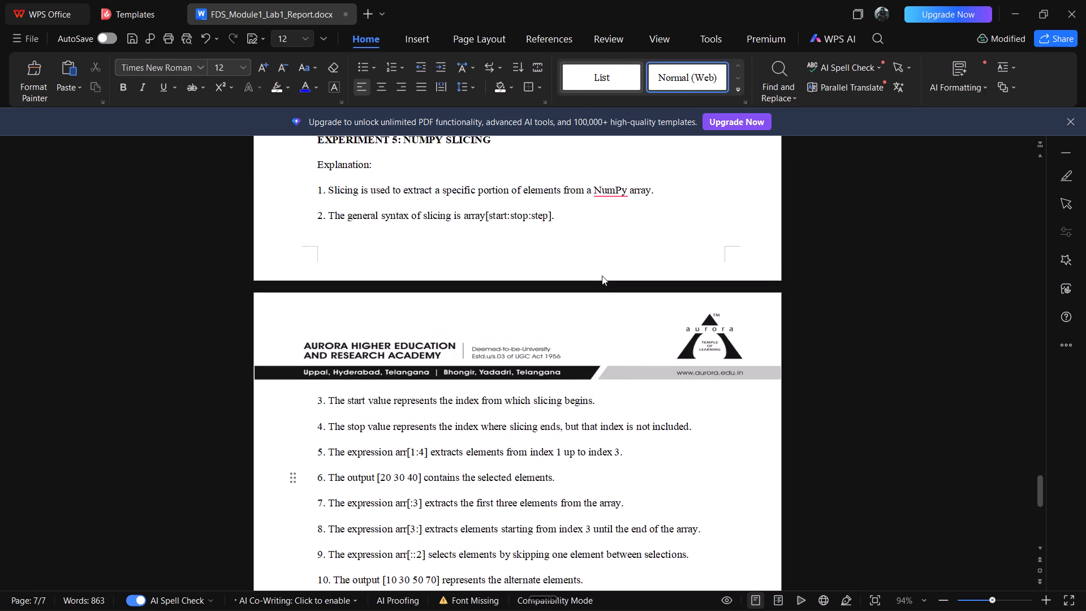
scroll(602, 276, up, 3)
scroll(602, 276, down, 1)
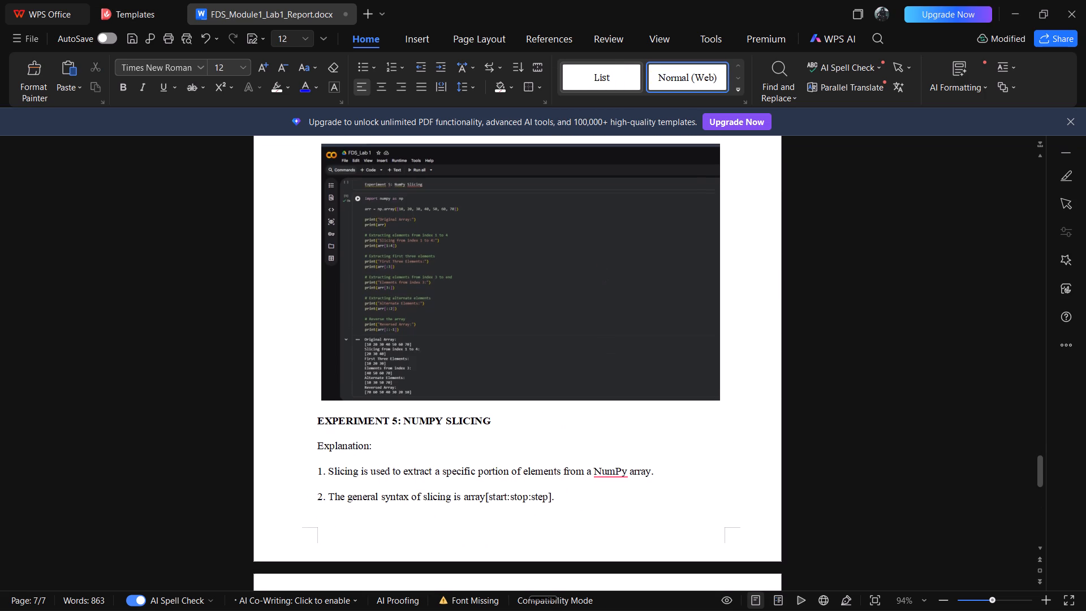
drag(514, 419, 293, 435)
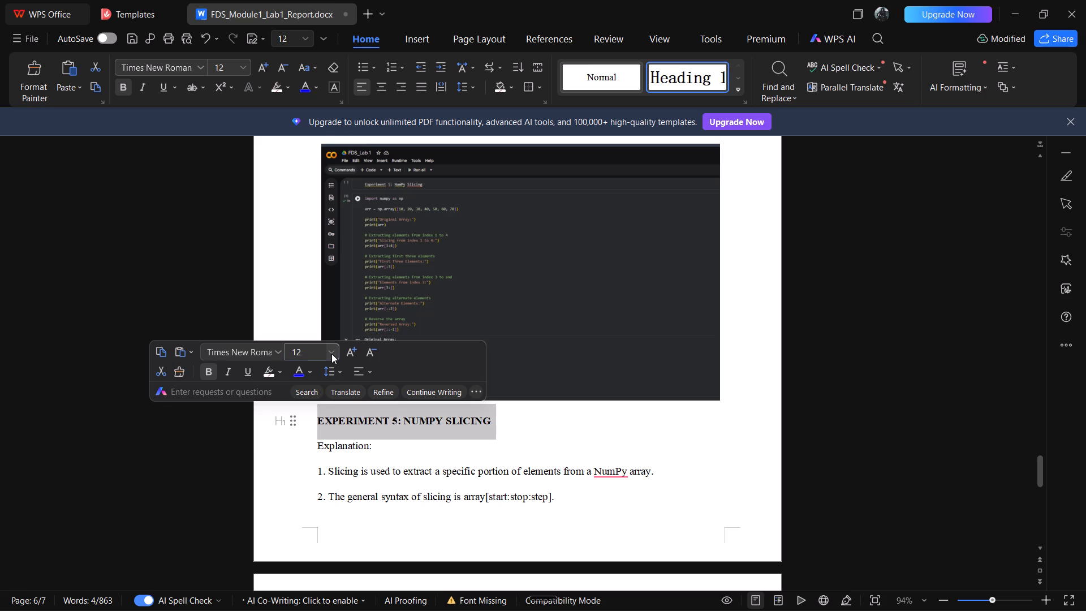
click(331, 354)
click(300, 144)
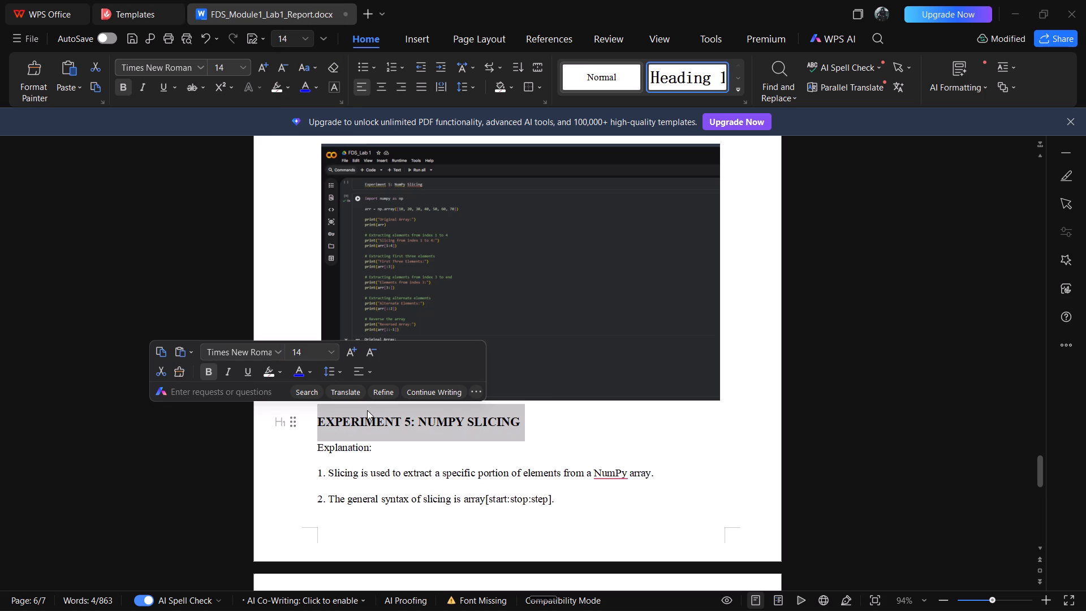
Make the "Explanation:" label under the pasted Experiment 5 heading bold.
drag(375, 454, 316, 452)
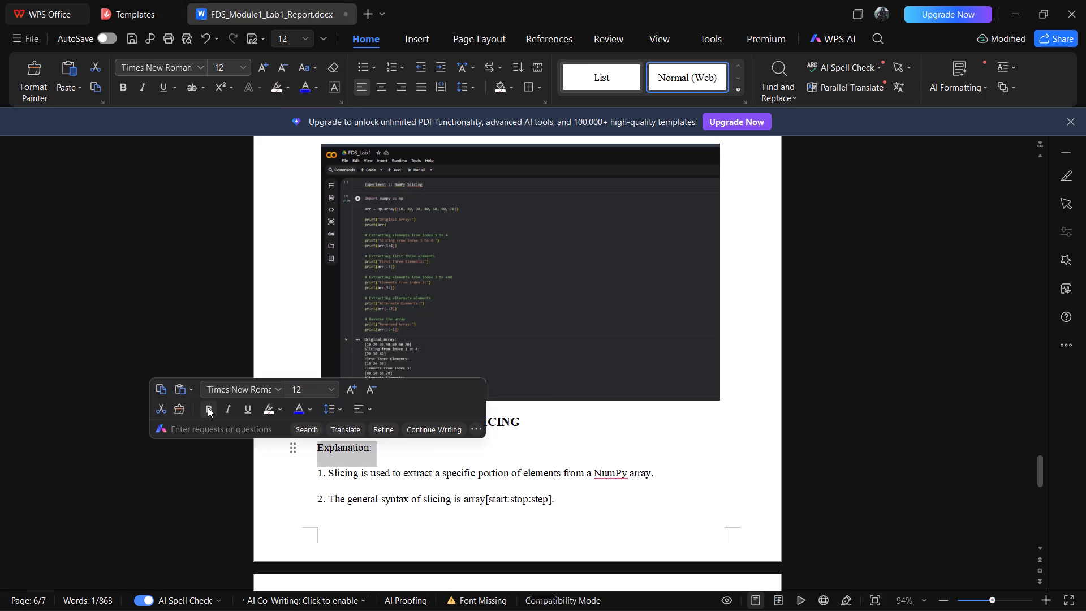
click(208, 407)
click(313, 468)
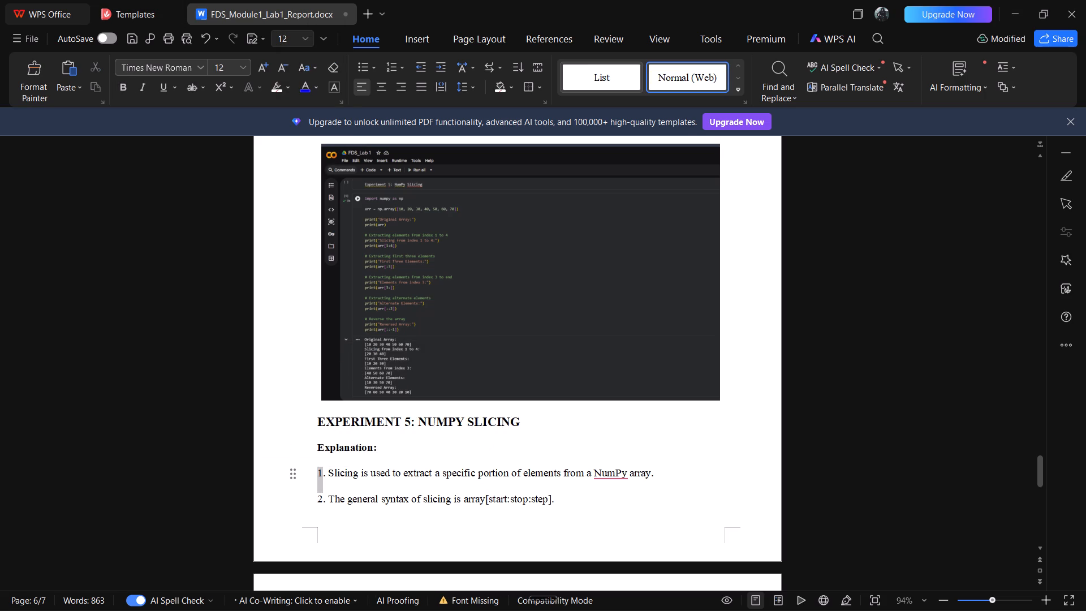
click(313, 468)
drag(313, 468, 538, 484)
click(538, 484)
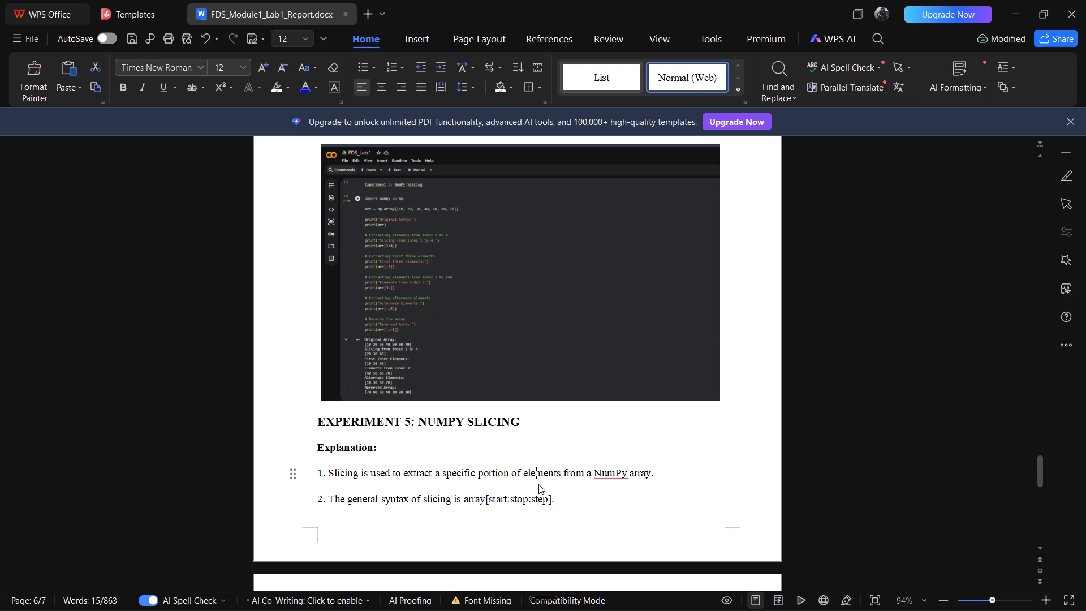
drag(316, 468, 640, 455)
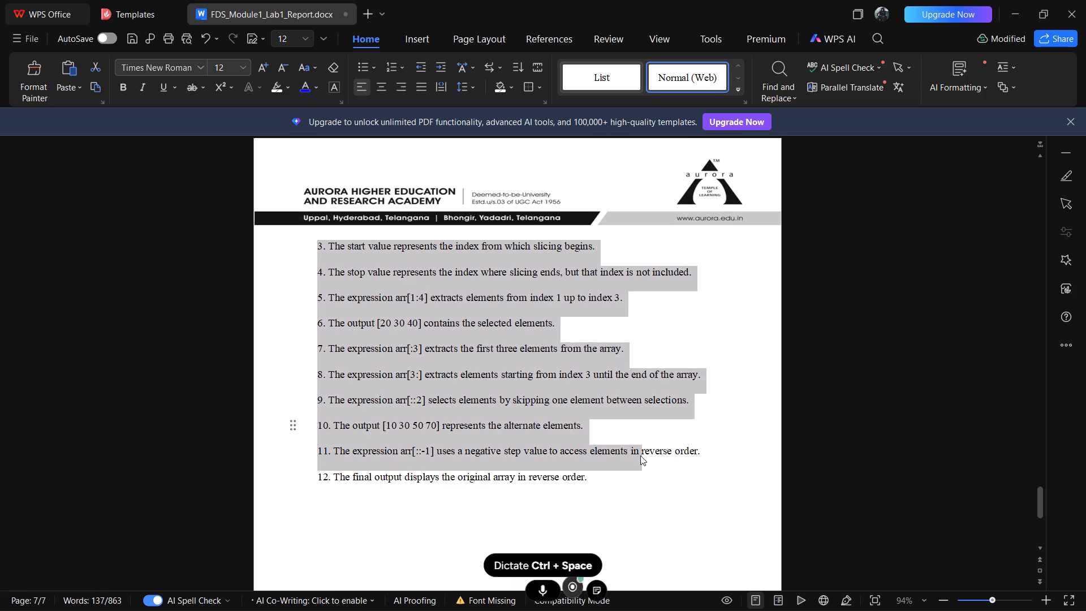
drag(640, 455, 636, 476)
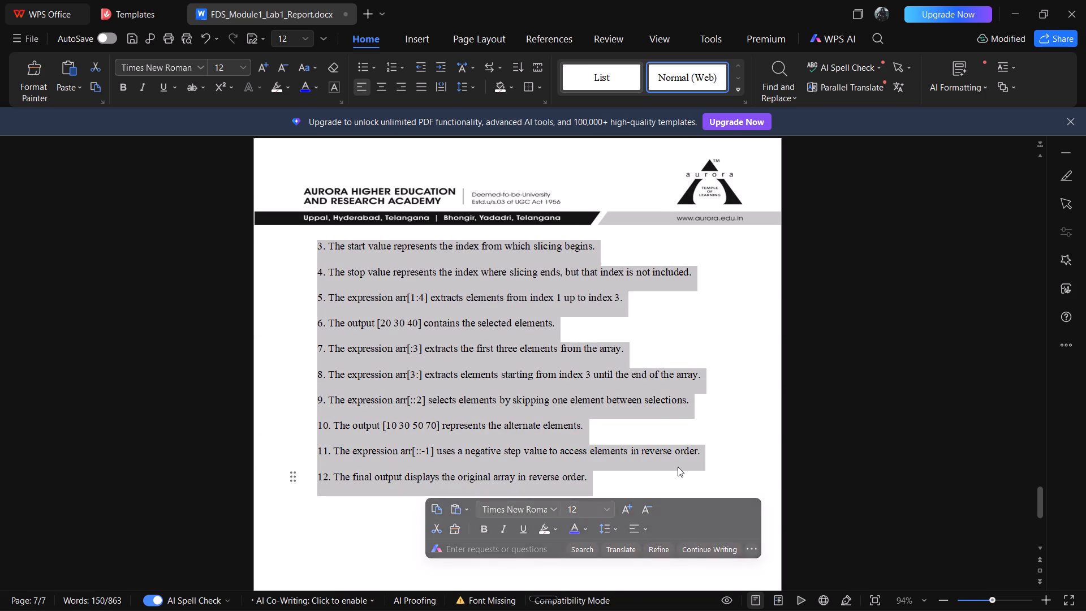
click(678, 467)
Delete the subtitle "NumPy Array Creation, Attributes, Data Types, Indexing and Slicing" beneath the MODULE 1 – LAB 1 title.
scroll(678, 467, up, 4)
scroll(678, 467, down, 4)
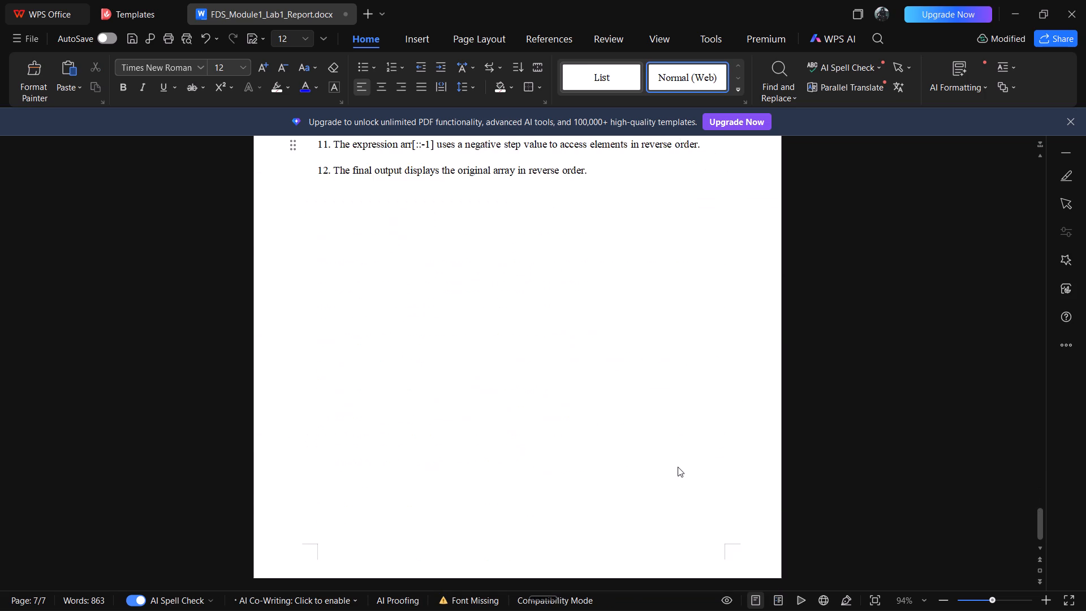
scroll(678, 467, up, 20)
scroll(678, 467, up, 14)
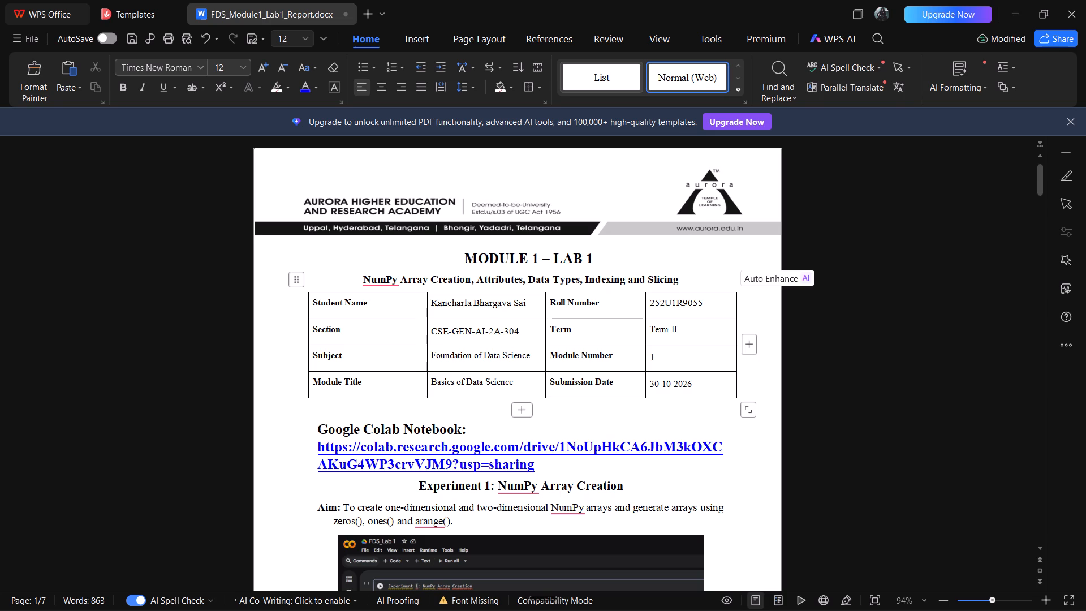
drag(687, 280, 339, 282)
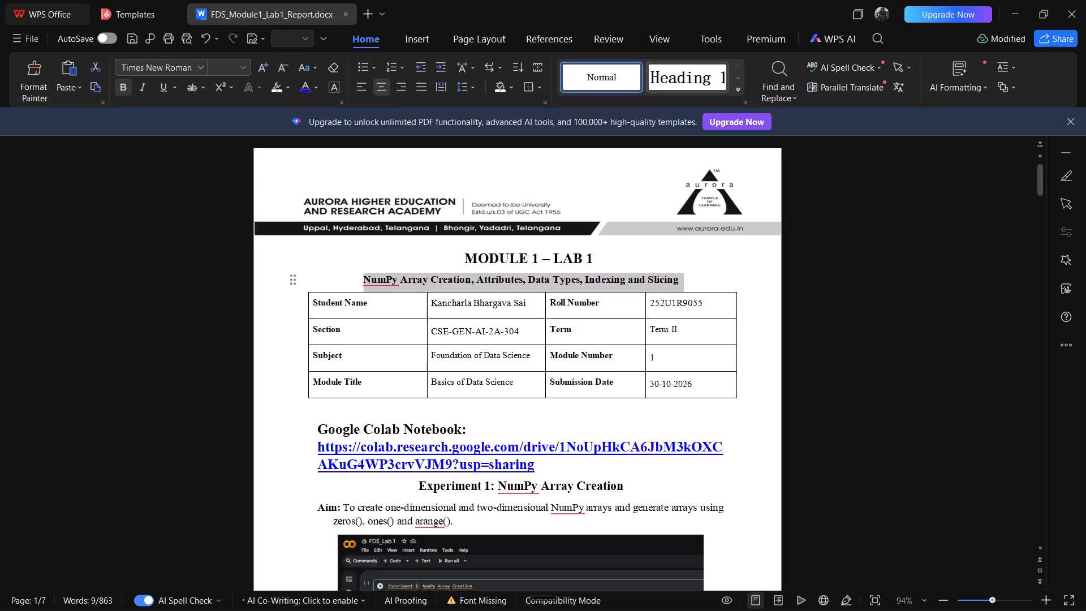
drag(339, 282, 342, 281)
key(BackSpace)
Insert a line break before the Experiment 3: NumPy Data Types heading to move it onto the same page as its Aim.
scroll(342, 281, down, 2)
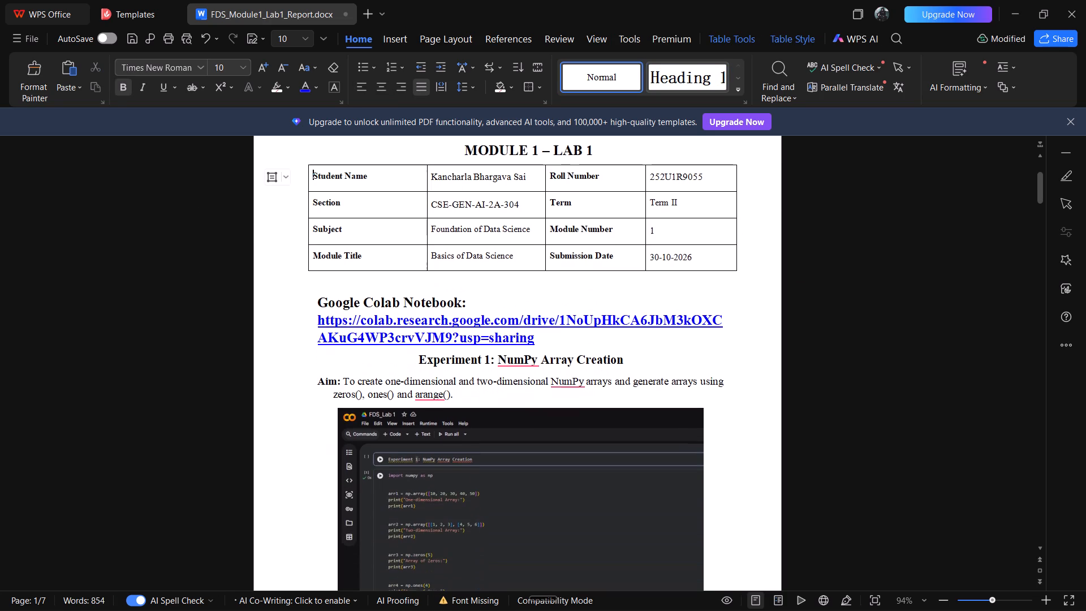
scroll(342, 281, up, 1)
scroll(342, 281, down, 5)
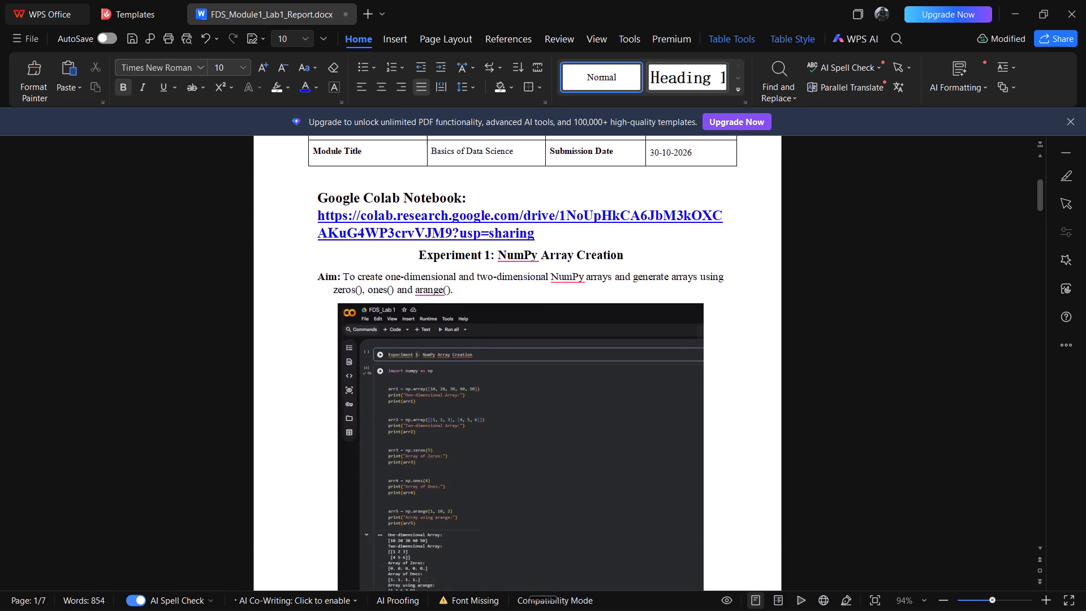
scroll(342, 281, down, 7)
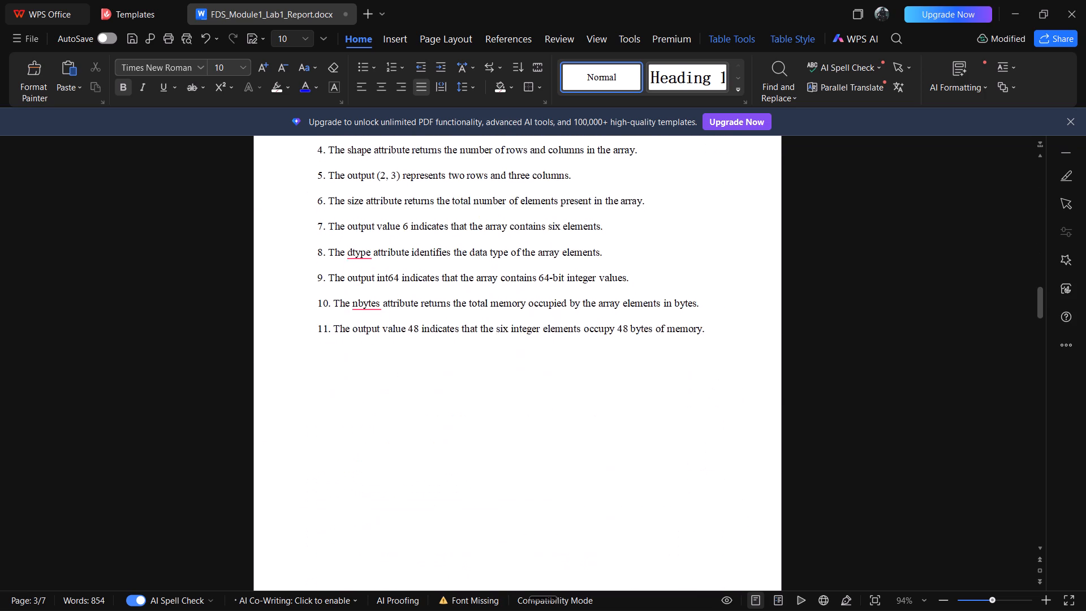
scroll(342, 281, down, 4)
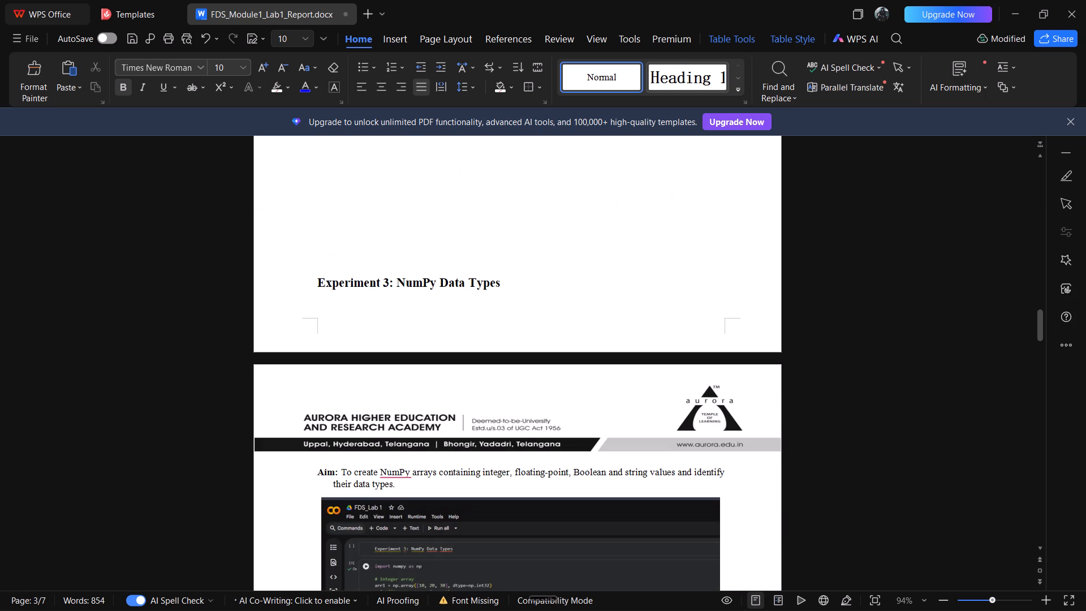
click(314, 278)
key(Return)
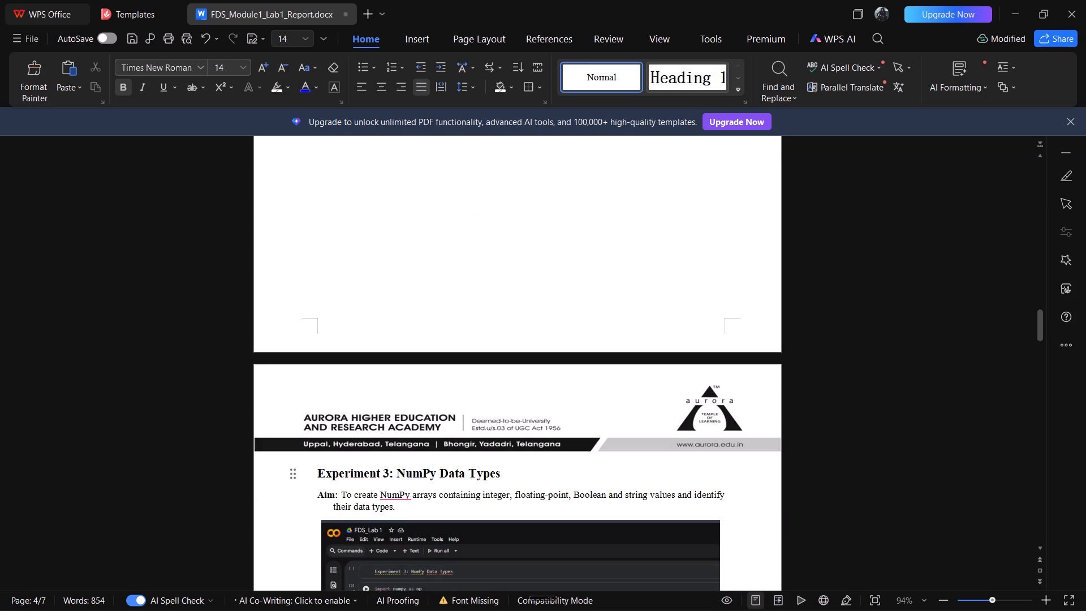
Save the changes to the lab report document.
scroll(314, 278, down, 10)
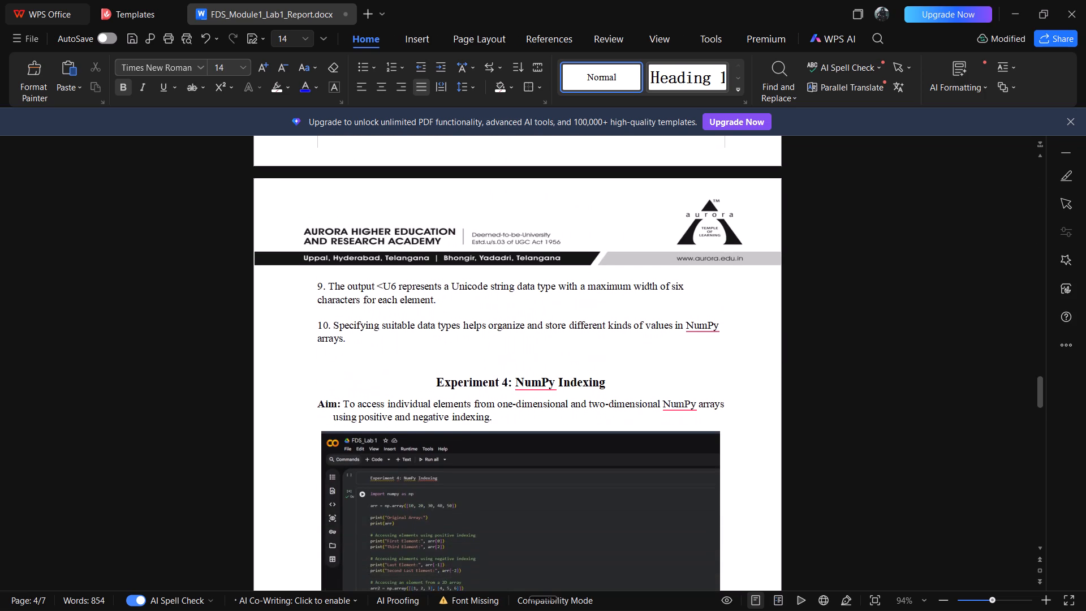
scroll(314, 278, down, 10)
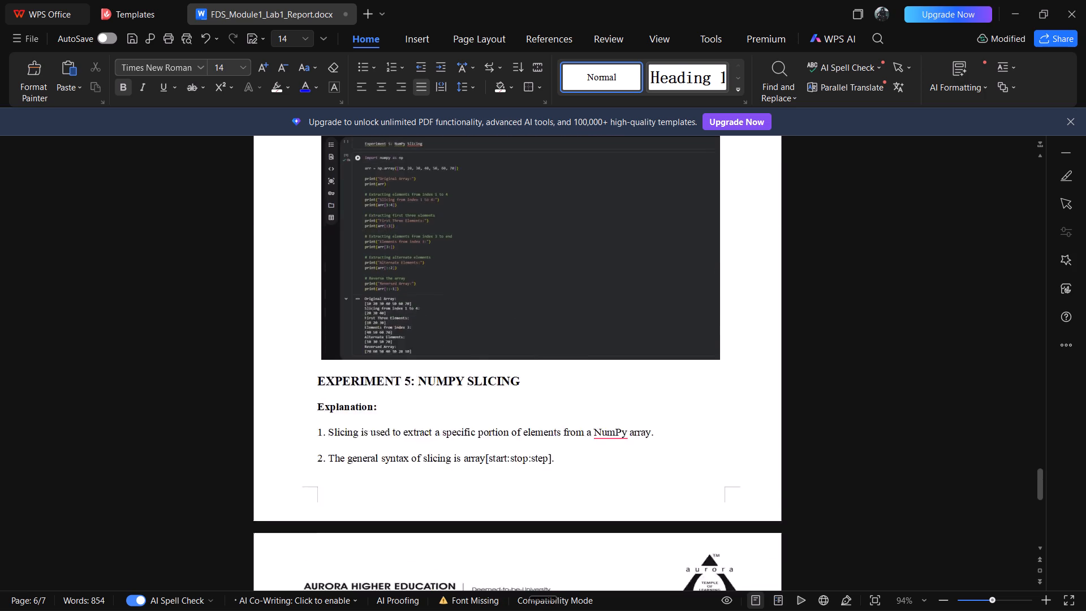
scroll(314, 278, down, 5)
scroll(314, 278, up, 14)
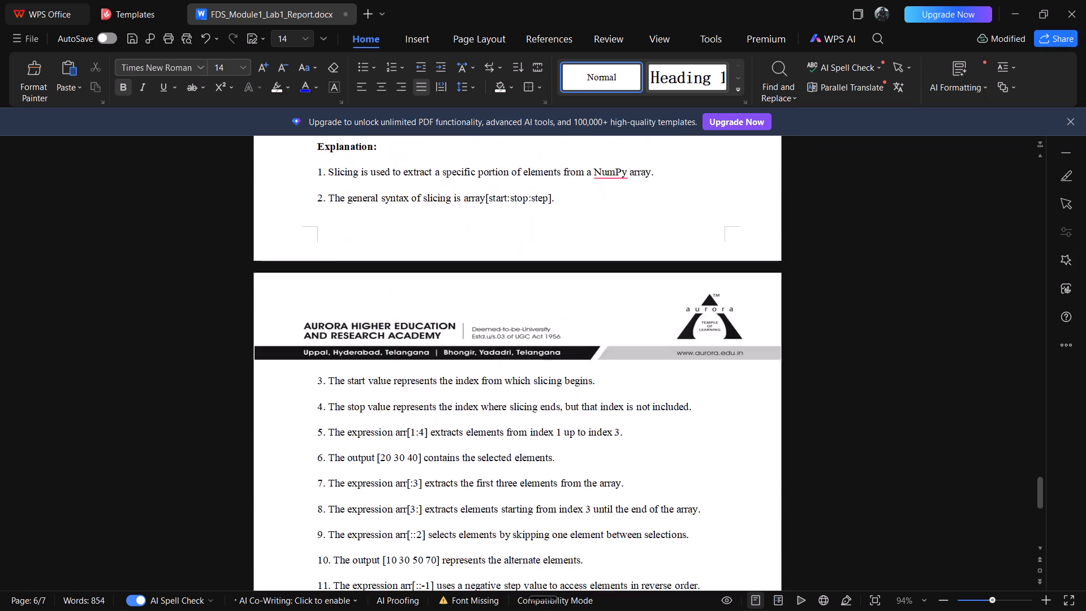
scroll(314, 278, up, 20)
scroll(314, 278, up, 2)
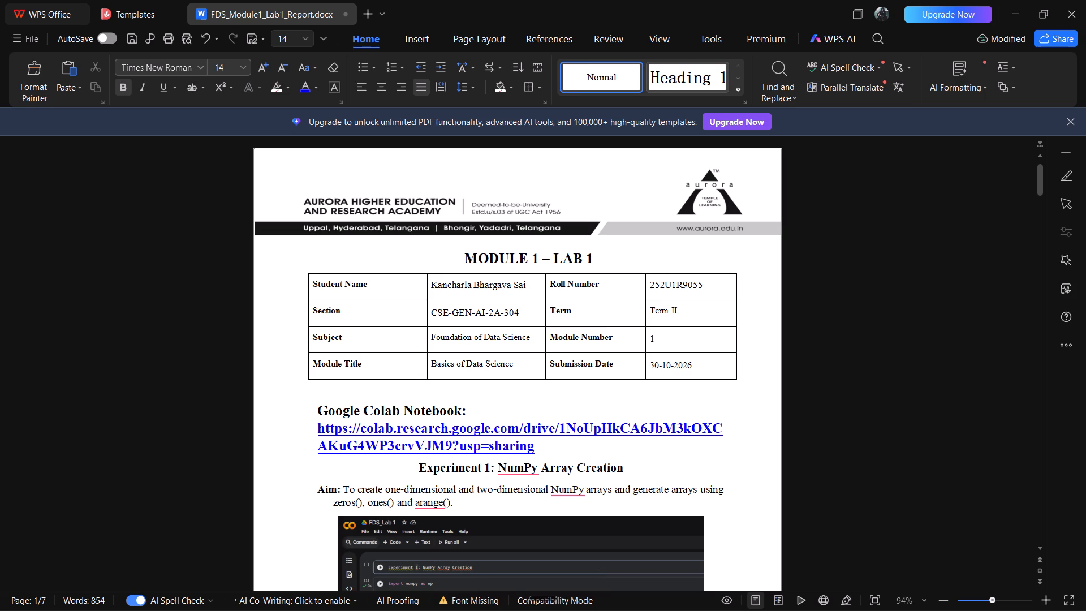
click(136, 40)
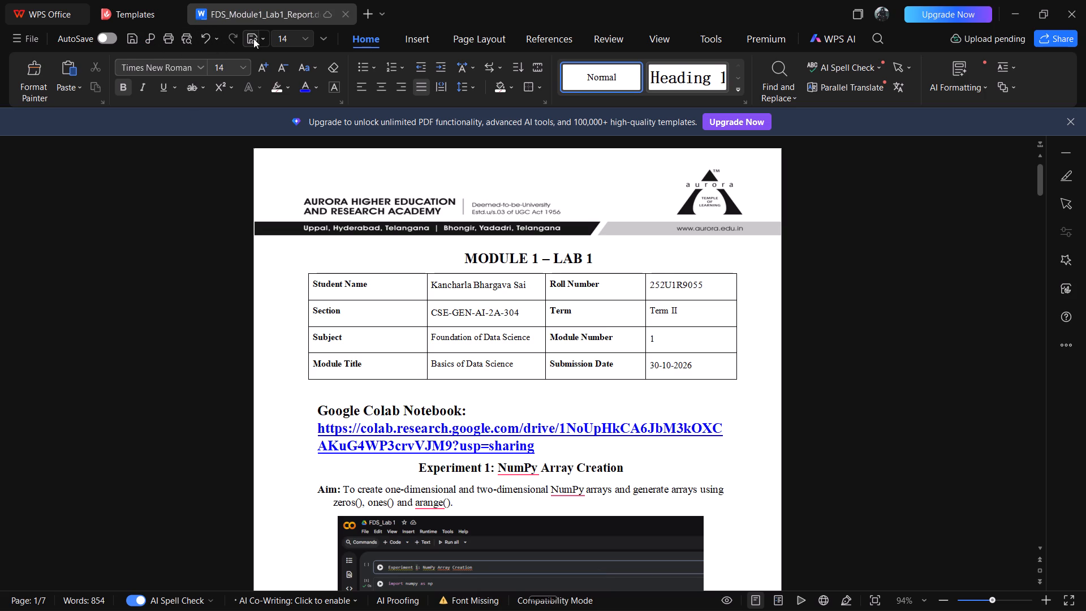
Start saving a copy of the report to the Desktop and rename the FOD folder there as FDS.
click(253, 38)
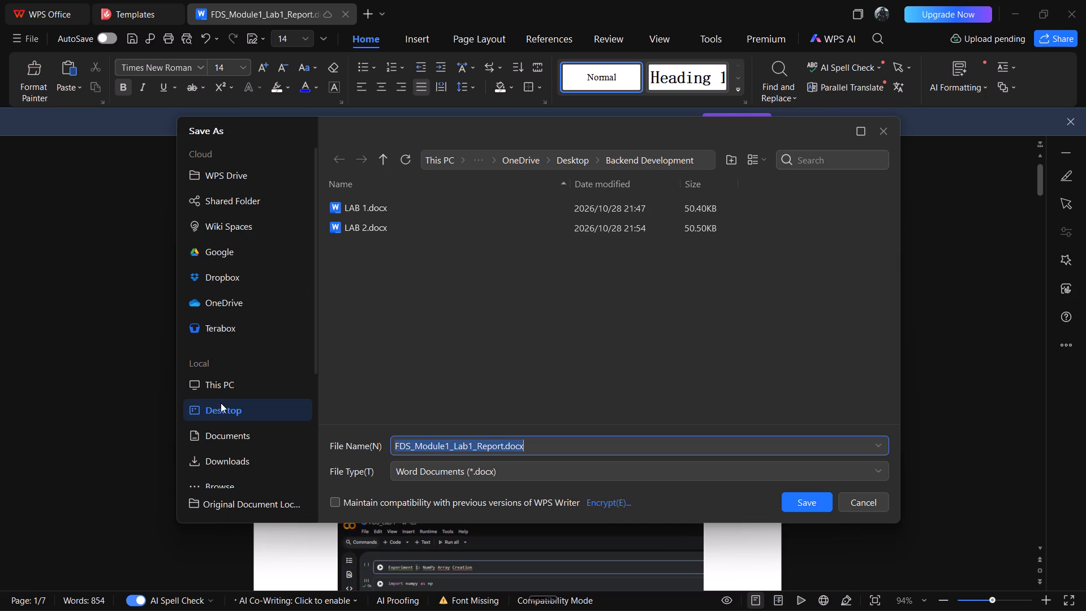
click(232, 413)
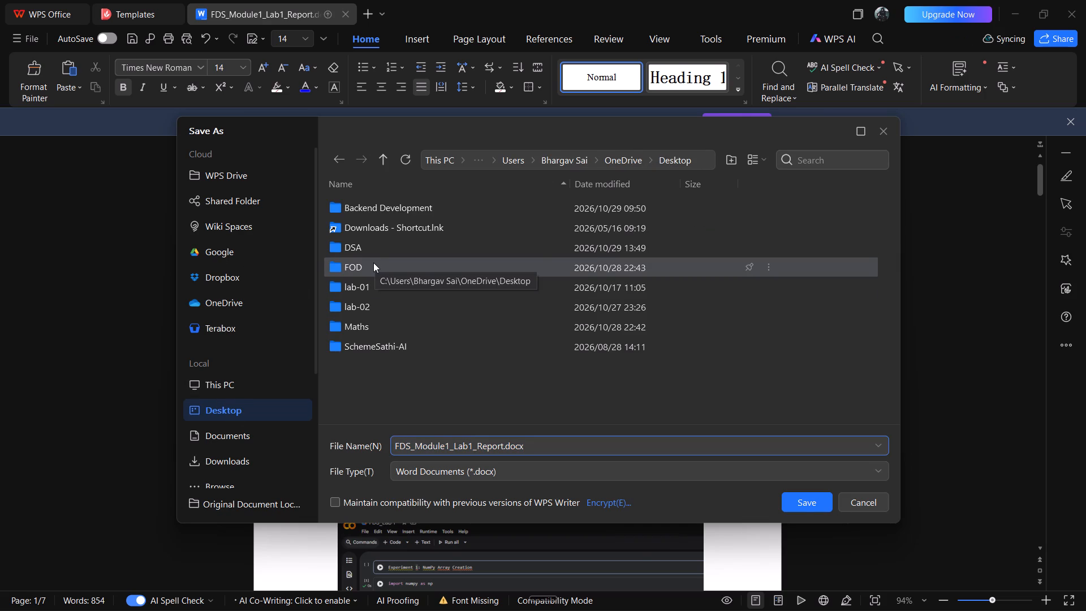
right_click(373, 263)
click(397, 305)
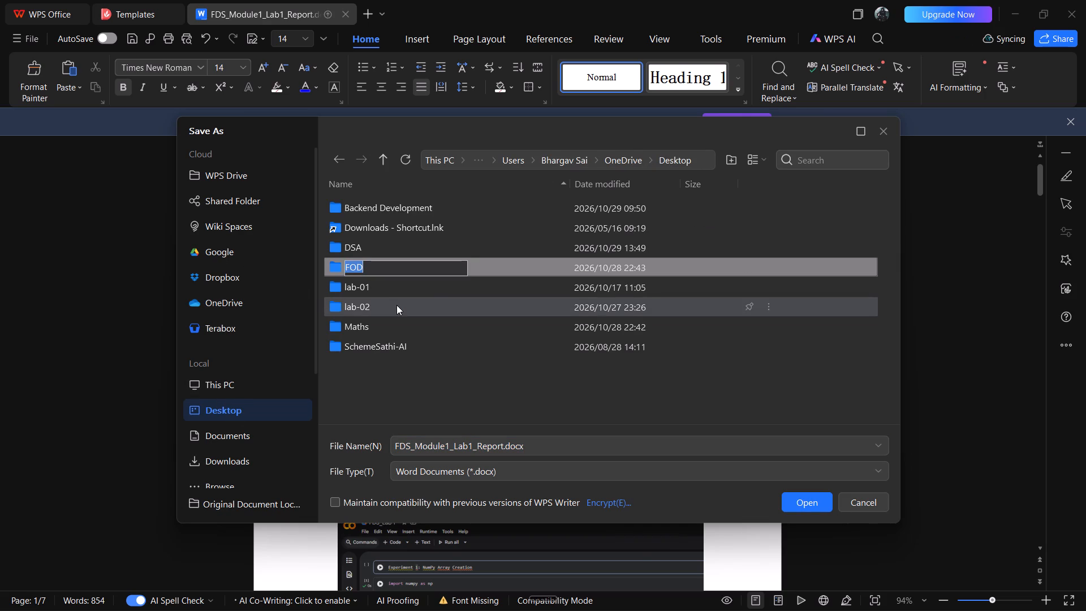
key(BackSpace)
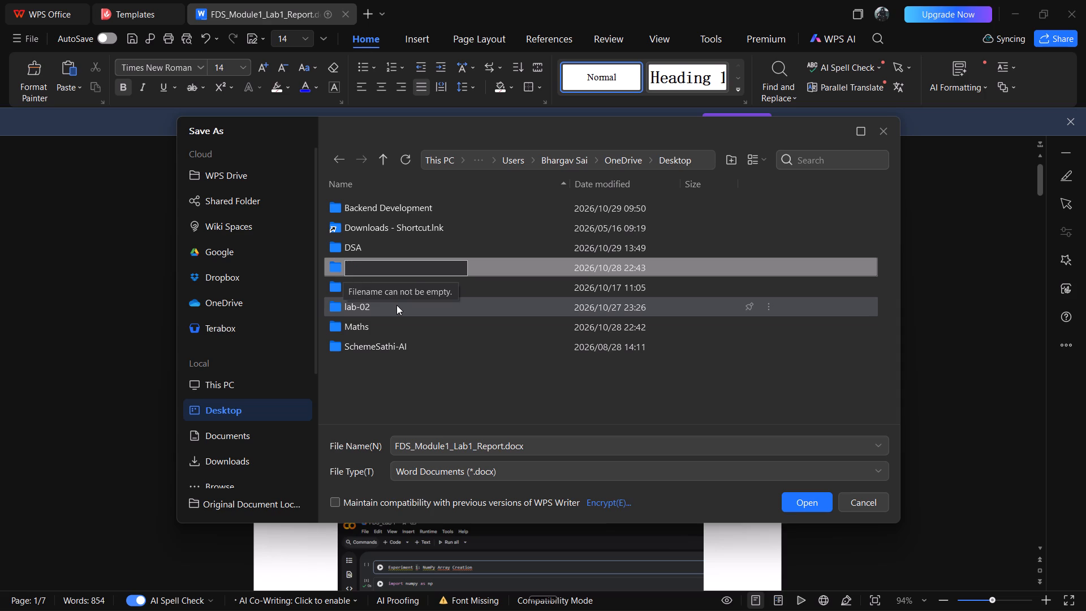
text(fds)
key(BackSpace)
key(BackSpace)
key(BackSpace)
text(FDS)
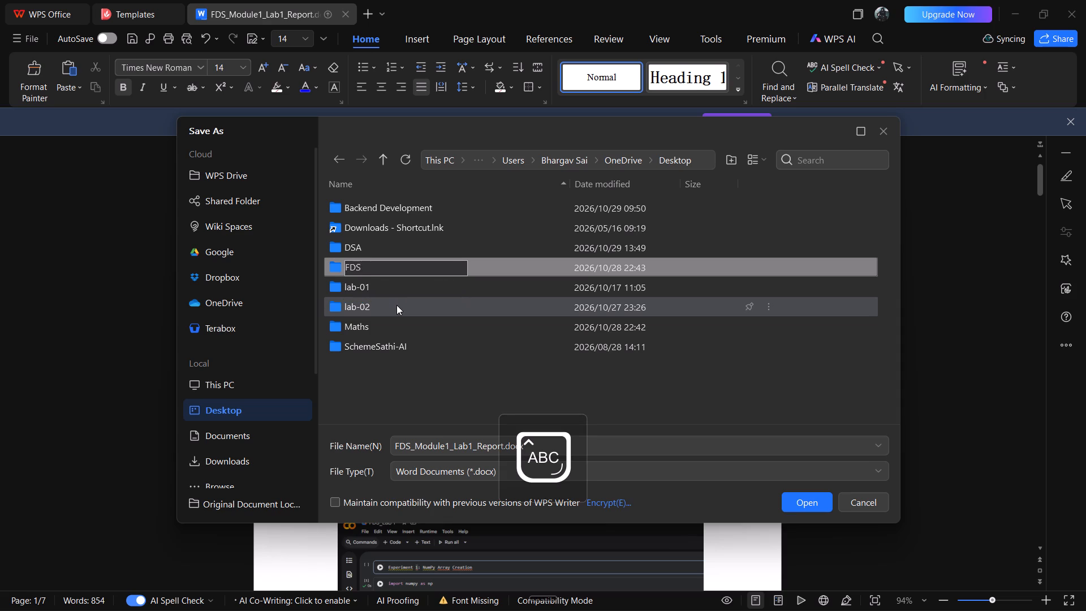
click(486, 266)
Save the copy of FDS_Module1_Lab1_Report.docx in the FDS folder on the Desktop.
double_click(486, 266)
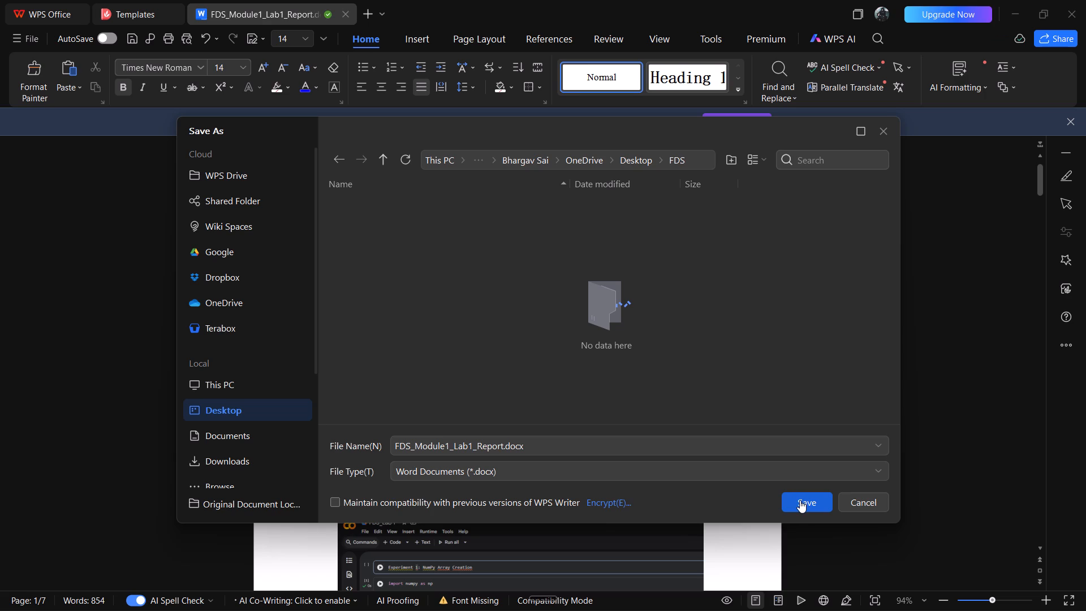
click(800, 500)
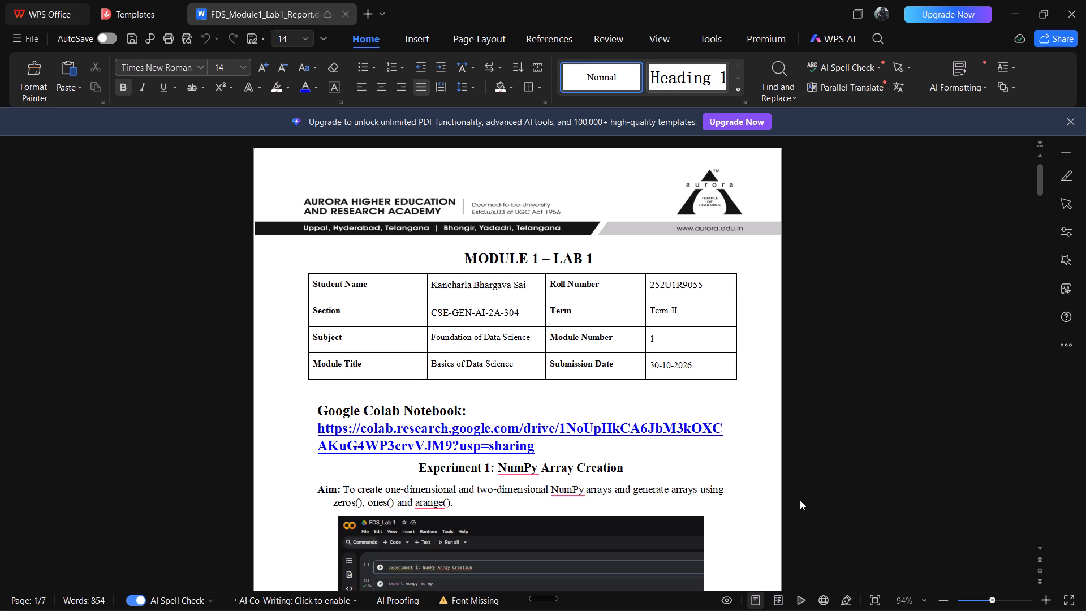
Export all 7 pages of the report as a standard-quality PDF to the source folder.
click(146, 38)
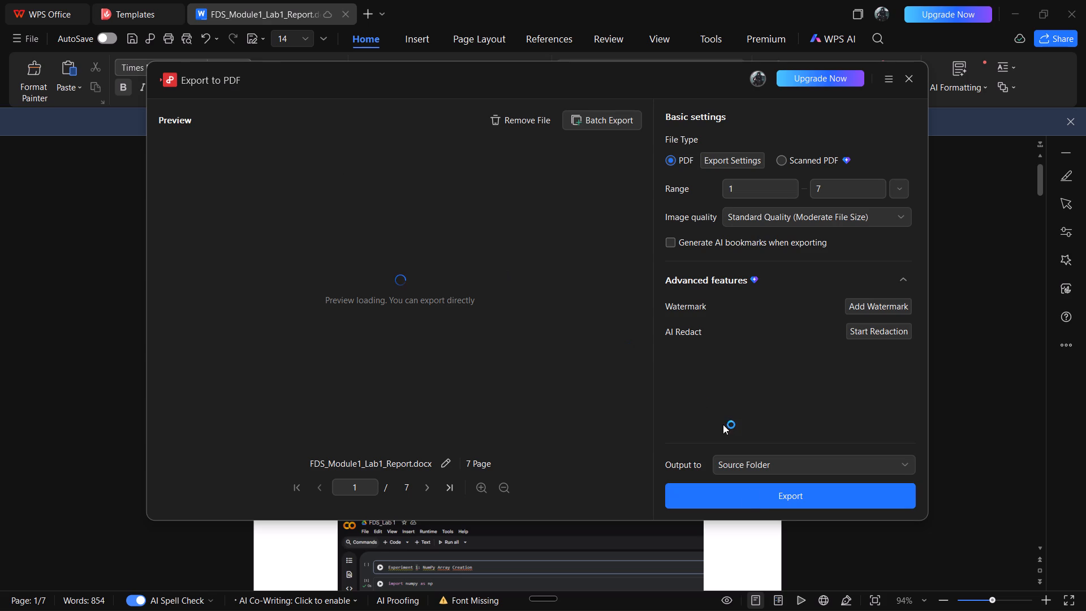
click(755, 498)
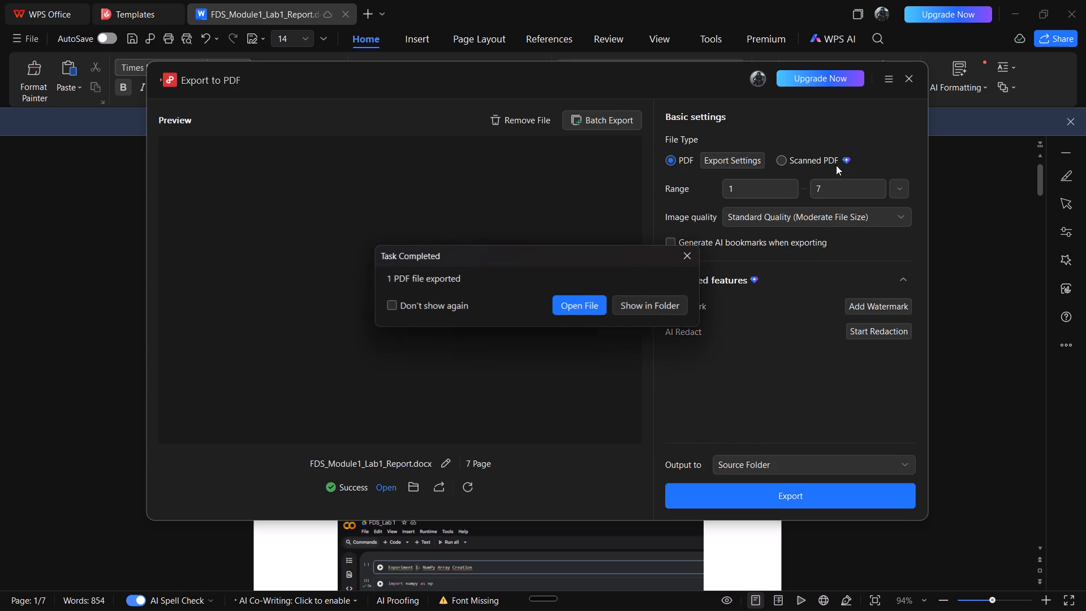
click(699, 255)
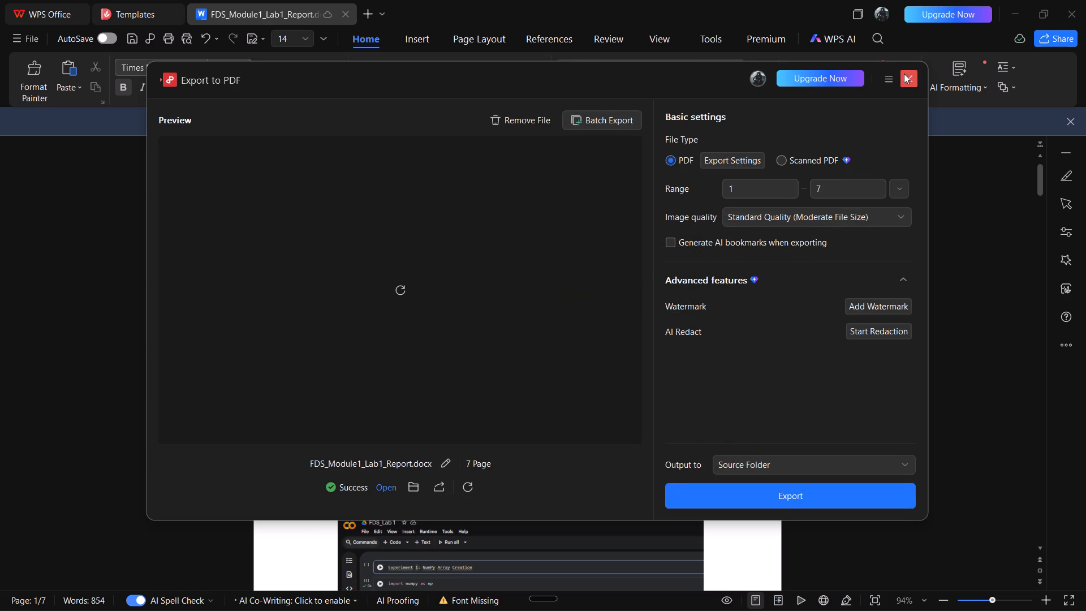
click(904, 75)
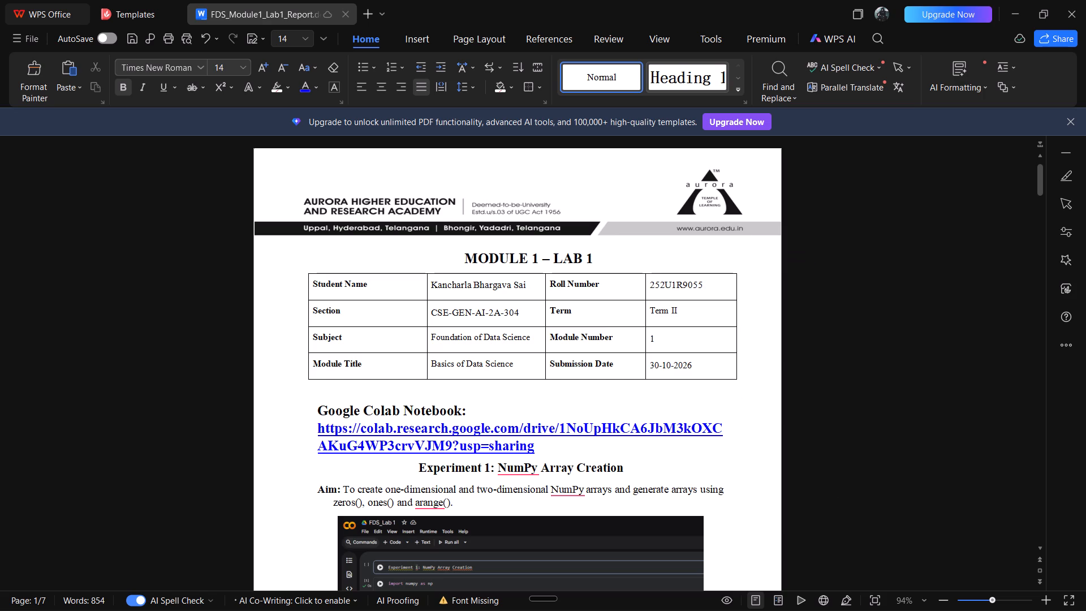
Insert a blank line before the heading "EXPERIMENT 1: NUMPY ARRAY CREATION" to move it onto the page with its Explanation.
scroll(740, 448, down, 3)
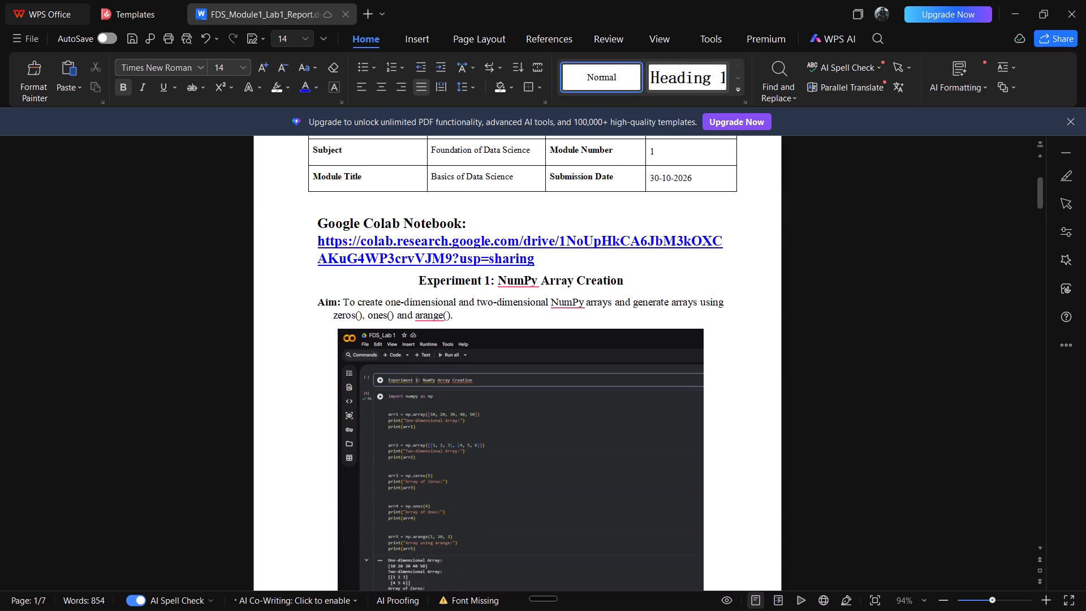
scroll(740, 448, down, 3)
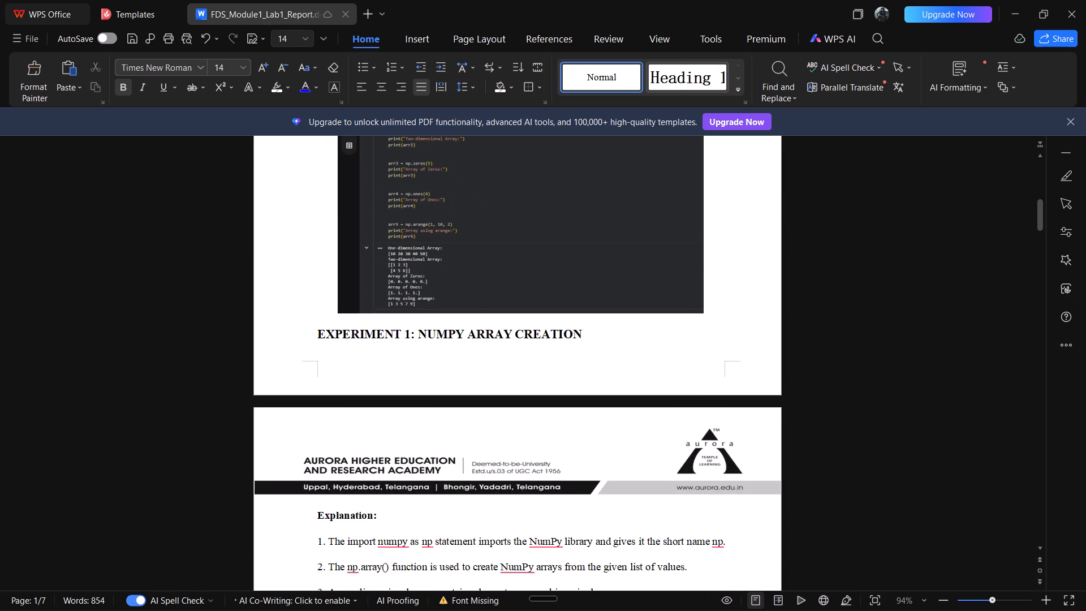
scroll(740, 441, down, 2)
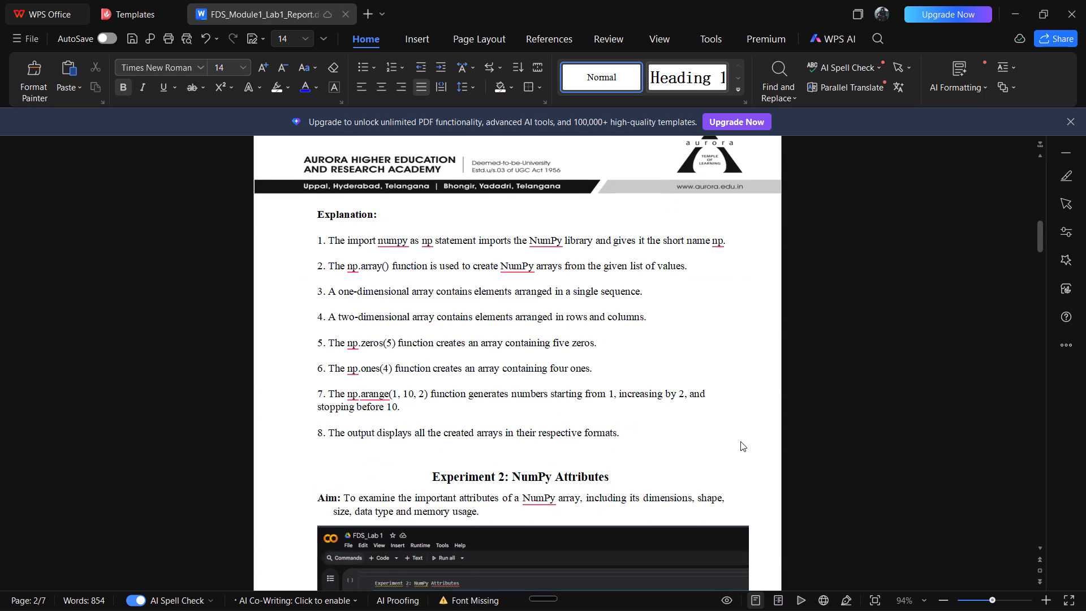
scroll(740, 441, down, 1)
scroll(740, 441, up, 1)
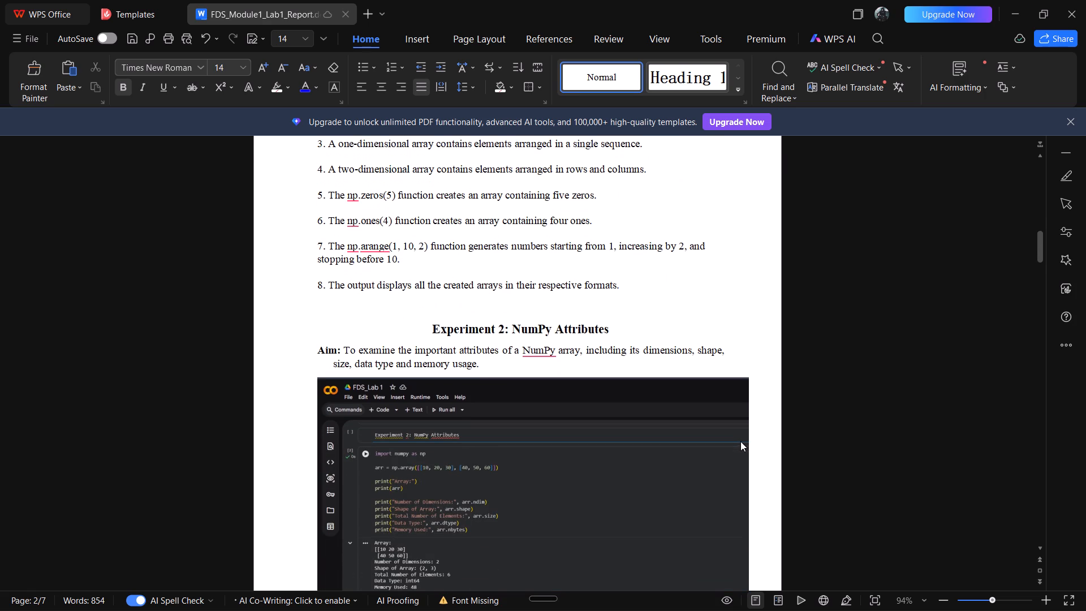
scroll(740, 441, up, 1)
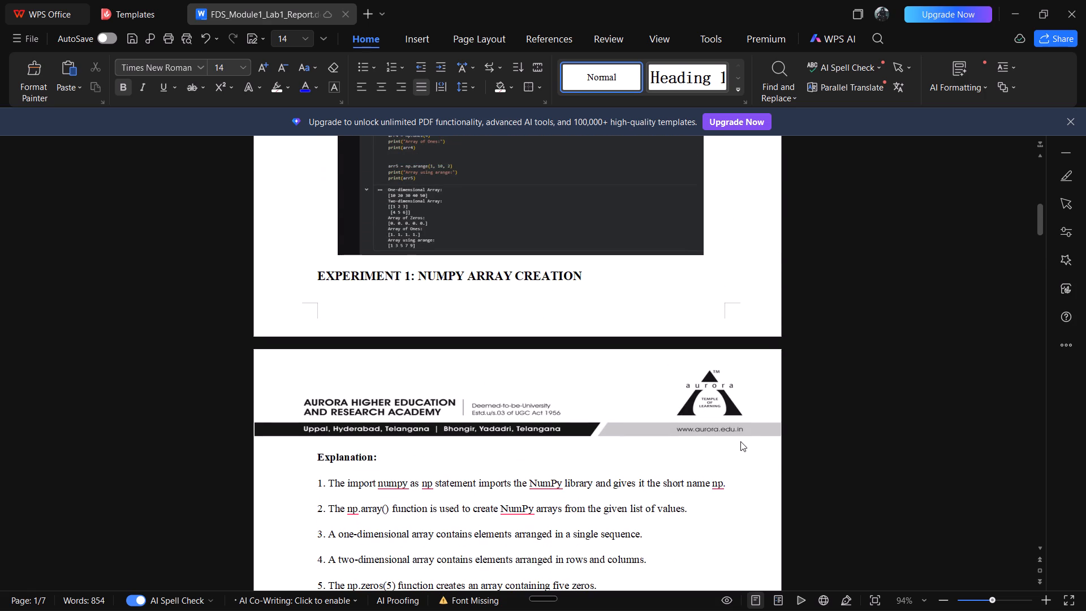
scroll(740, 441, down, 6)
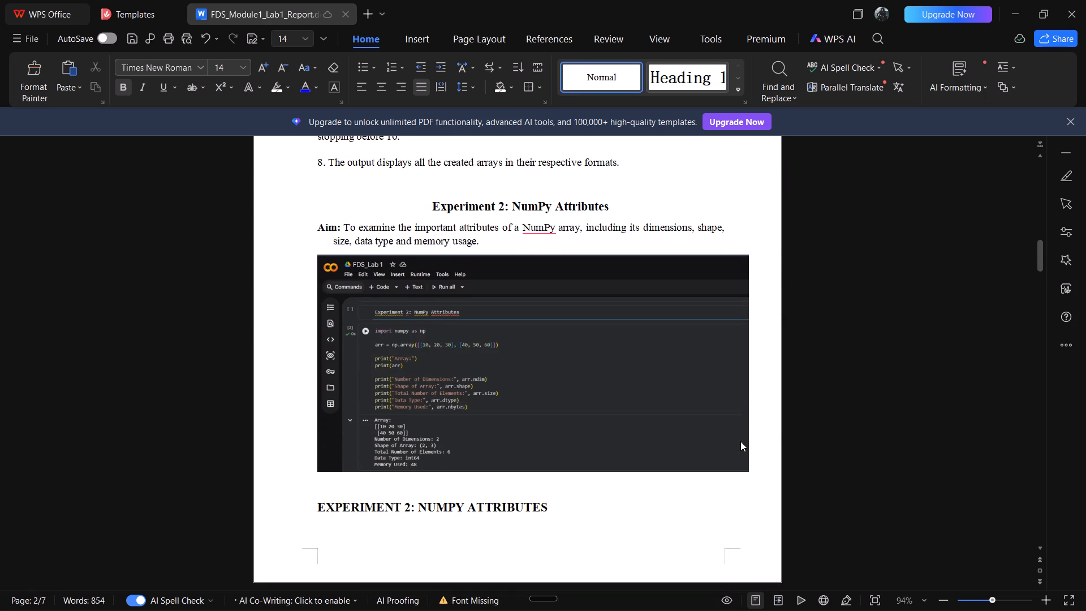
scroll(740, 441, down, 4)
scroll(740, 441, up, 6)
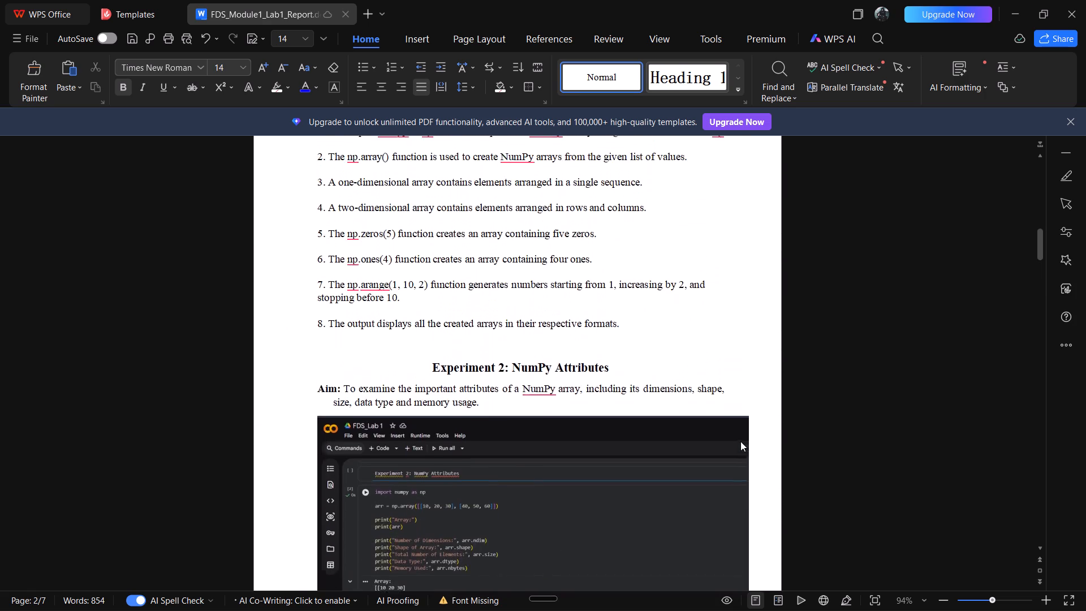
scroll(740, 441, up, 3)
scroll(611, 524, up, 2)
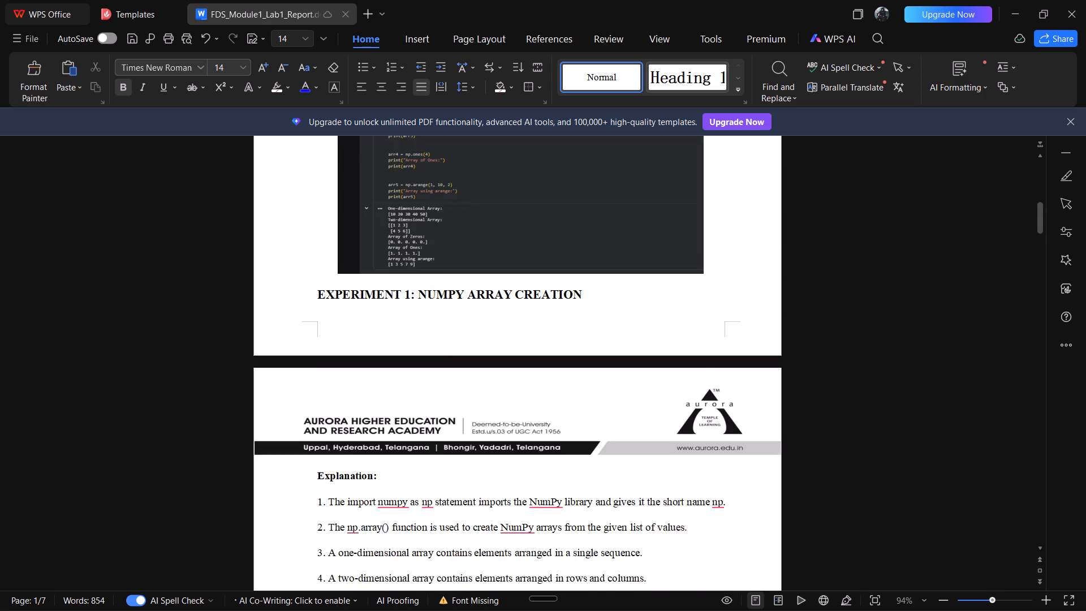
scroll(611, 524, up, 1)
click(317, 334)
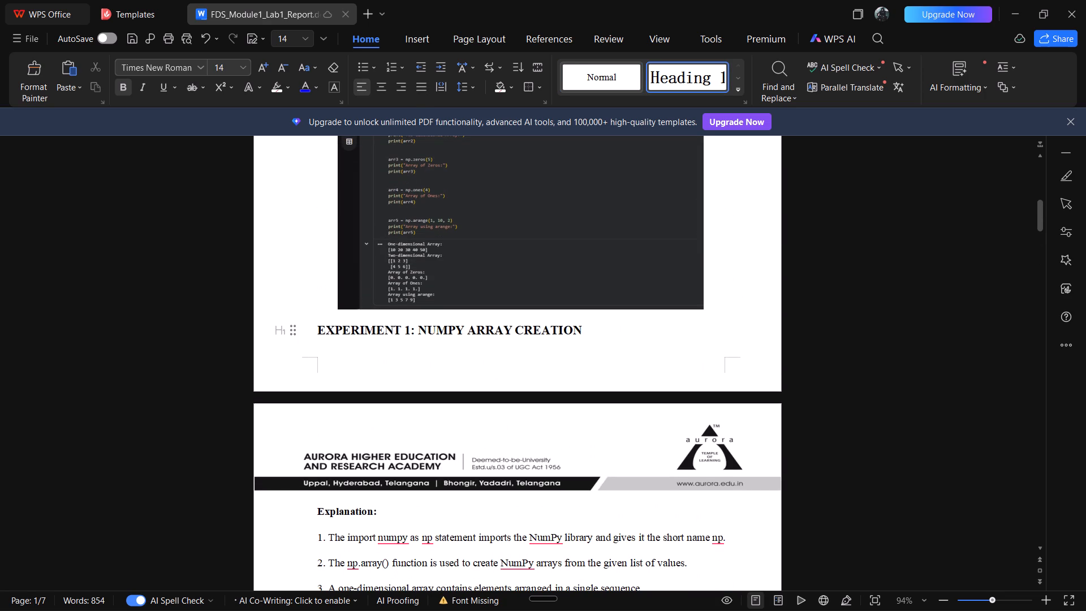
key(Return)
Insert three blank lines before the heading "EXPERIMENT 5: NUMPY SLICING" to push it and its Explanation onto the last page.
scroll(317, 334, up, 7)
scroll(317, 334, down, 5)
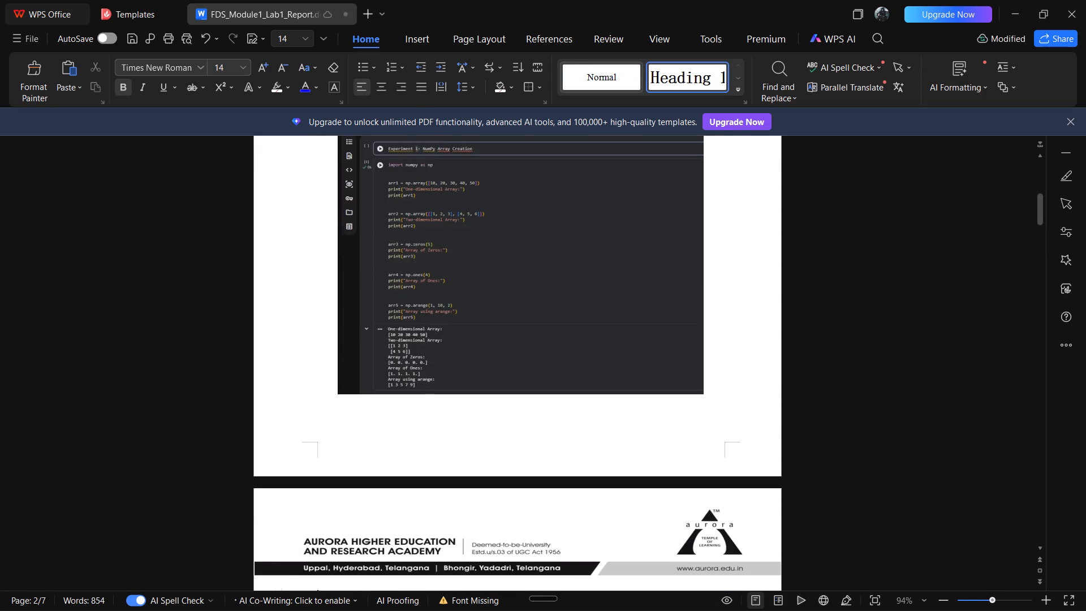
scroll(317, 334, down, 10)
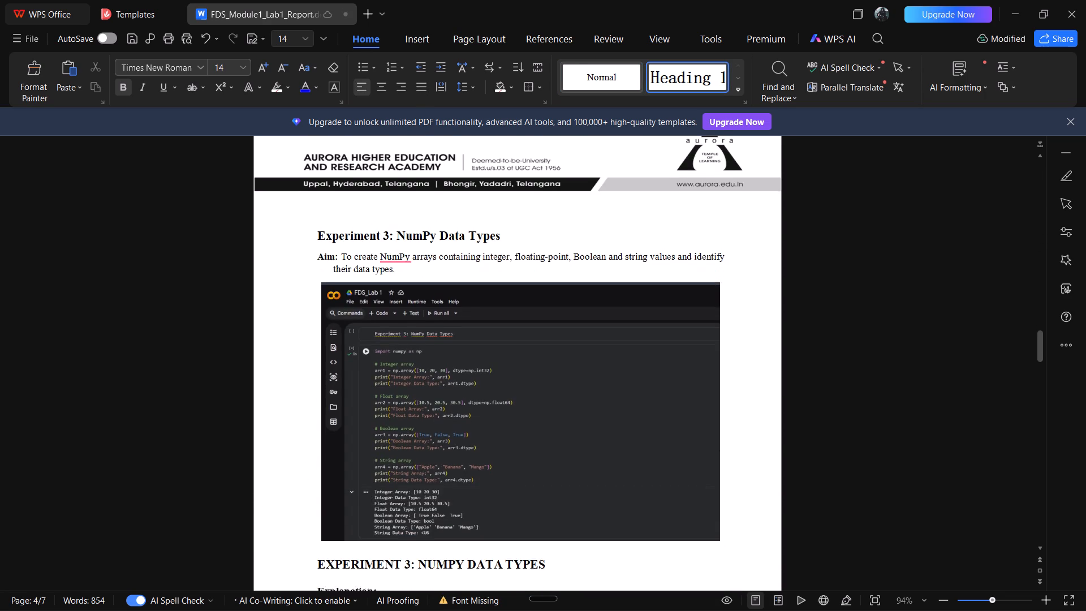
scroll(317, 334, down, 9)
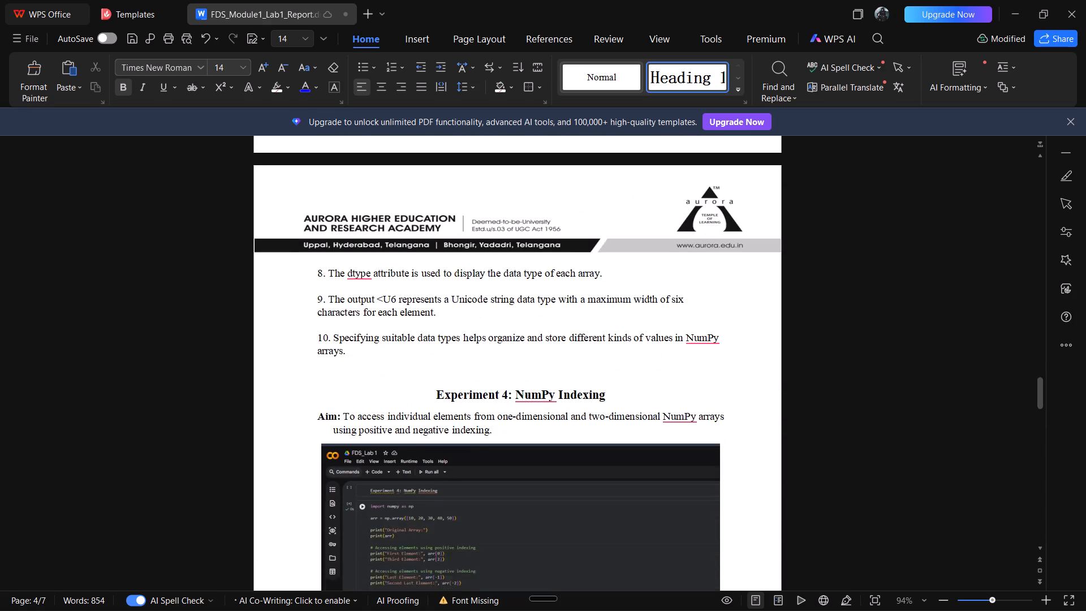
scroll(317, 334, down, 11)
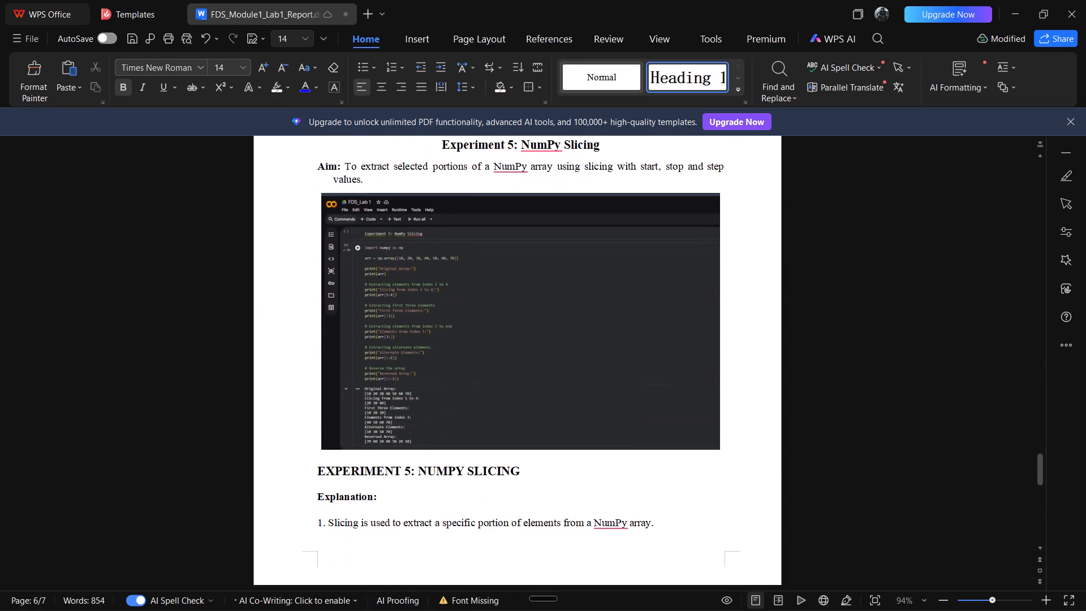
scroll(317, 334, down, 2)
scroll(317, 334, right, 1)
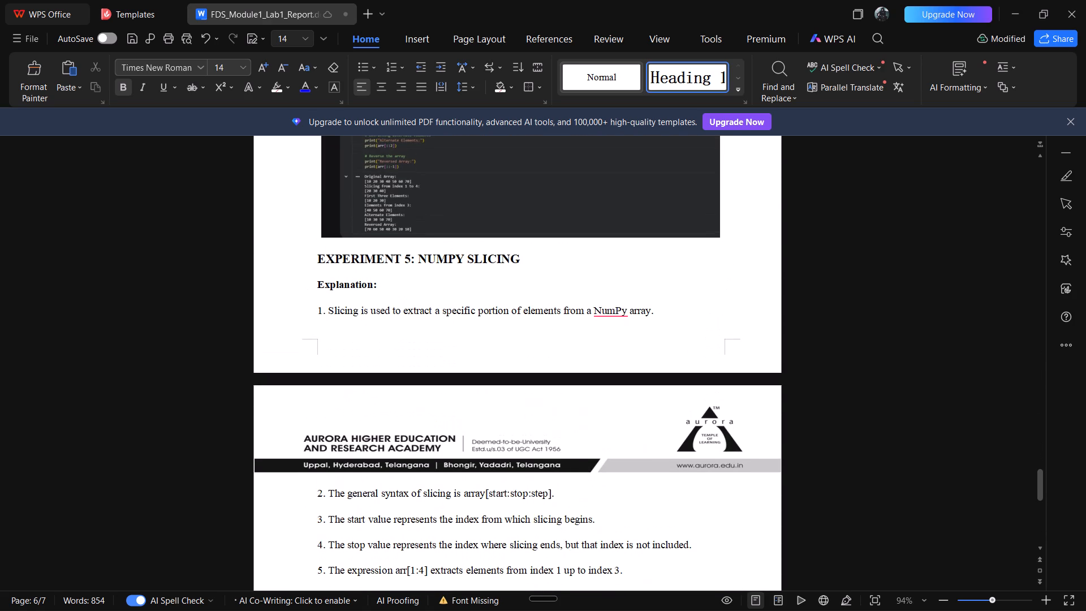
click(316, 249)
key(Return)
key(Return)
key(Return)
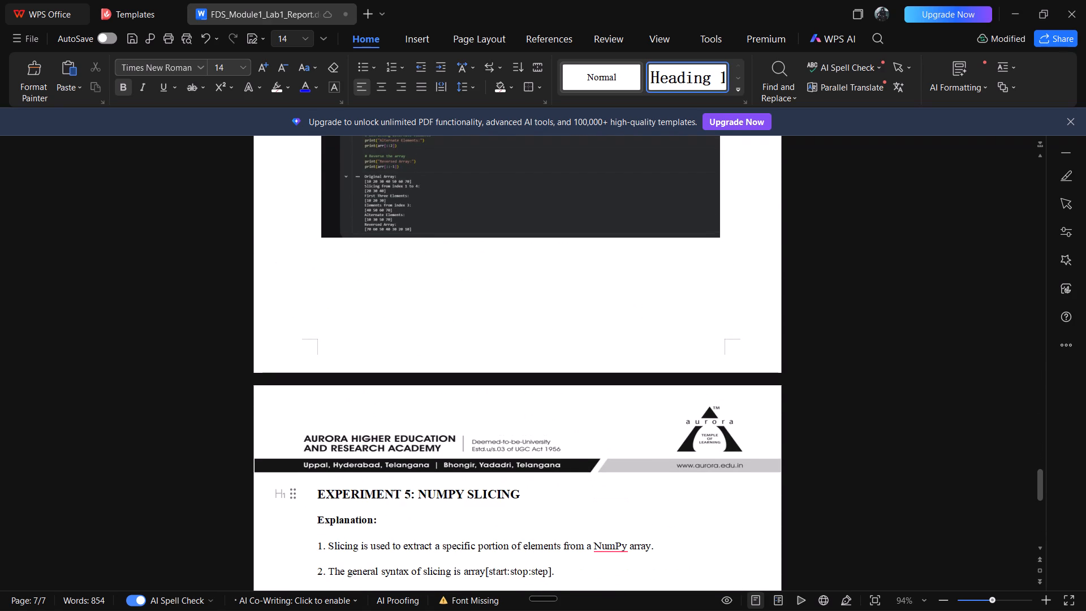
Insert a blank line above the centred title "Experiment 5: NumPy Slicing", after the Experiment 4 explanation.
scroll(316, 249, down, 5)
scroll(316, 249, up, 2)
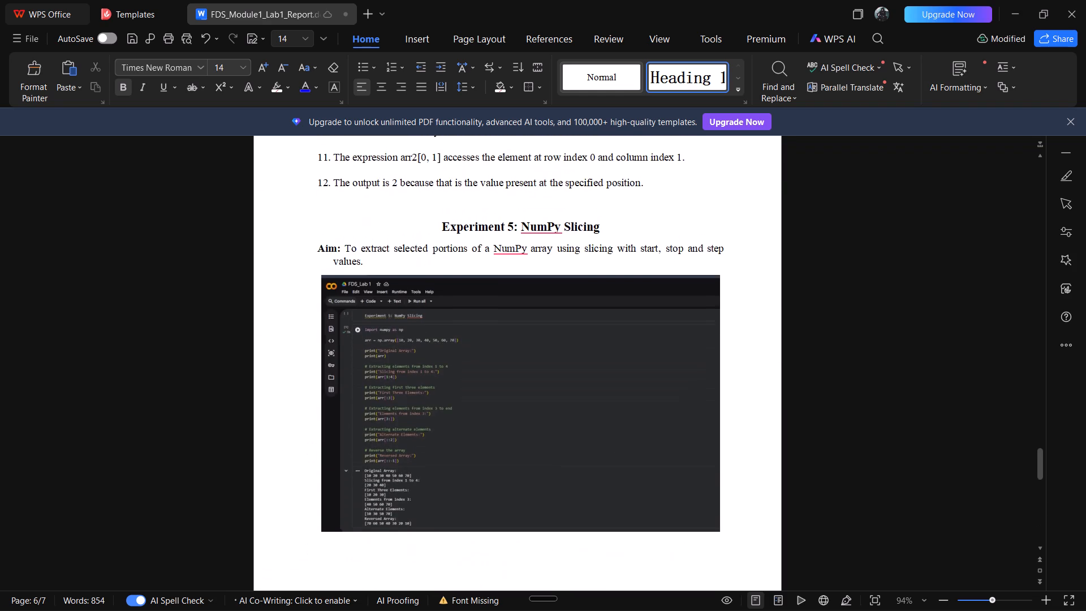
scroll(316, 249, up, 2)
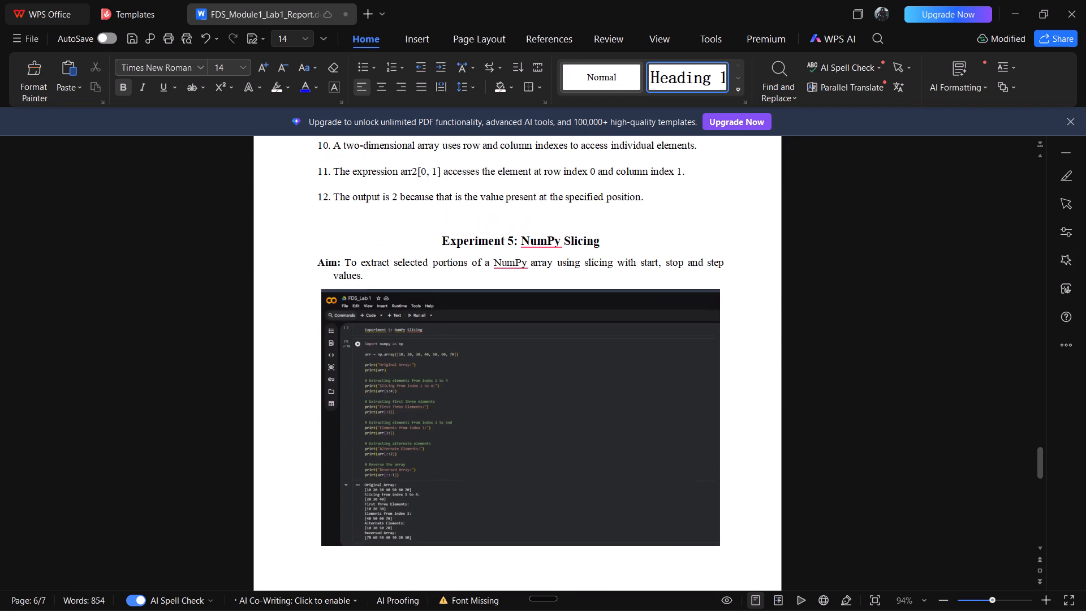
click(436, 243)
key(Return)
scroll(436, 243, down, 3)
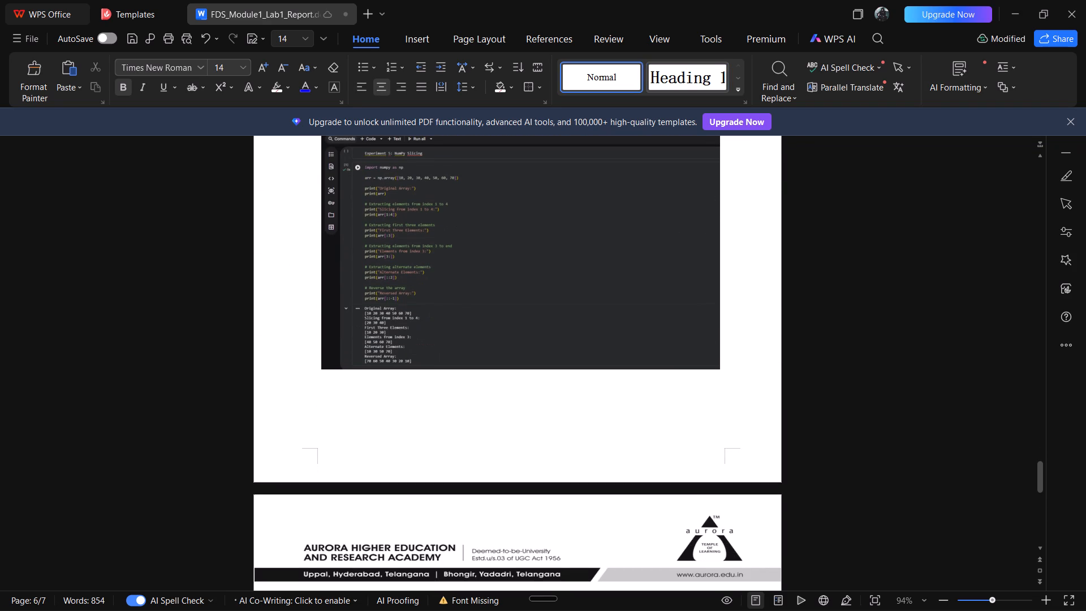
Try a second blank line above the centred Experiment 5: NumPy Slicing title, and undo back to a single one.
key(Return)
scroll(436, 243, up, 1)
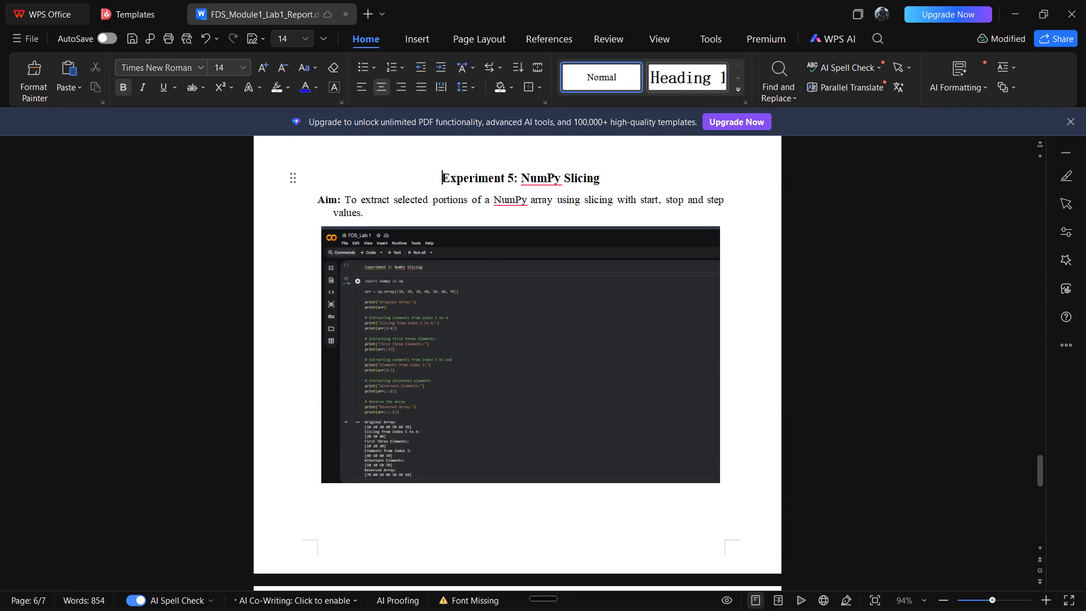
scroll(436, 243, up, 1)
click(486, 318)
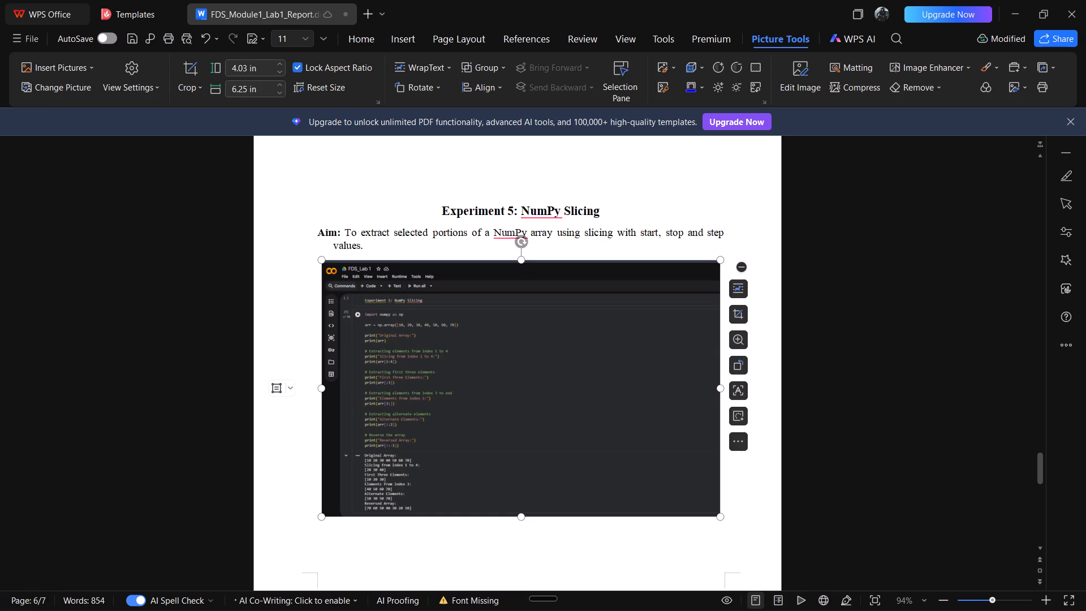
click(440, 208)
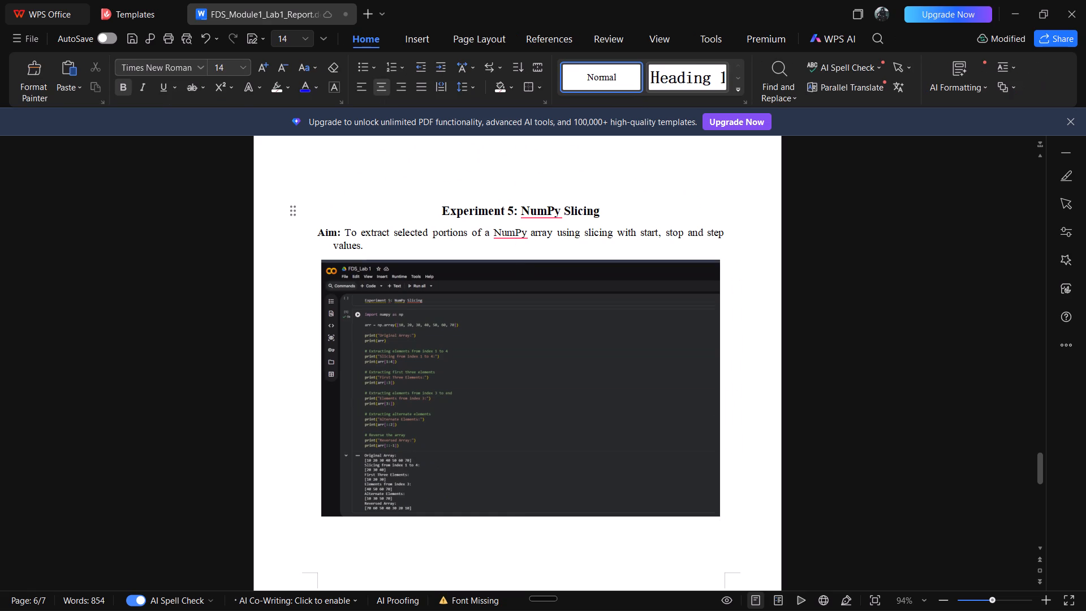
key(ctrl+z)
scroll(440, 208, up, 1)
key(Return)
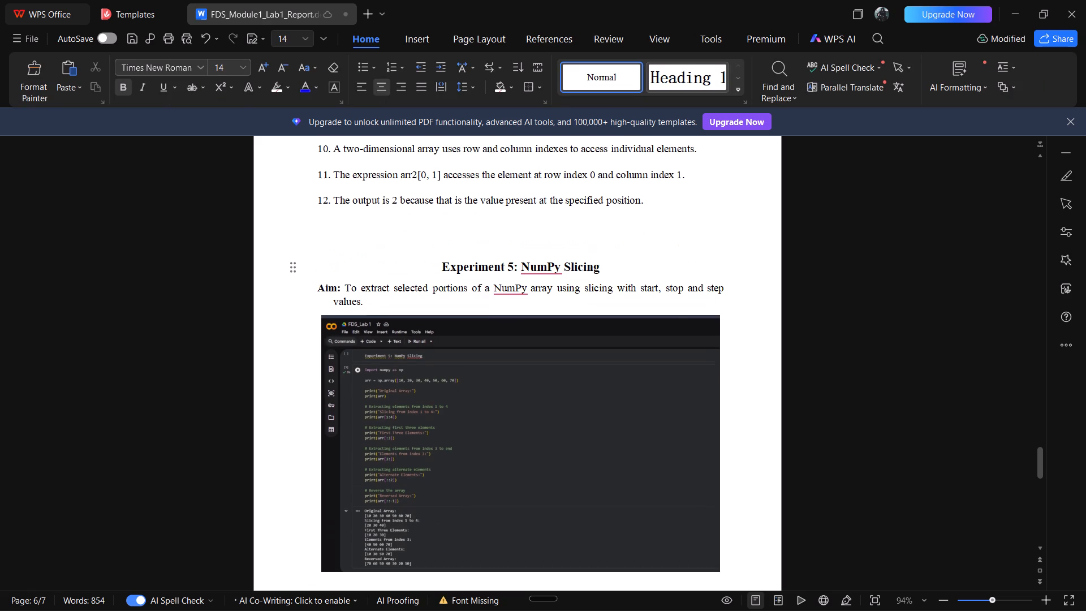
Slightly enlarge the Experiment 5 code screenshot, keeping its proportions.
scroll(440, 208, down, 3)
click(635, 234)
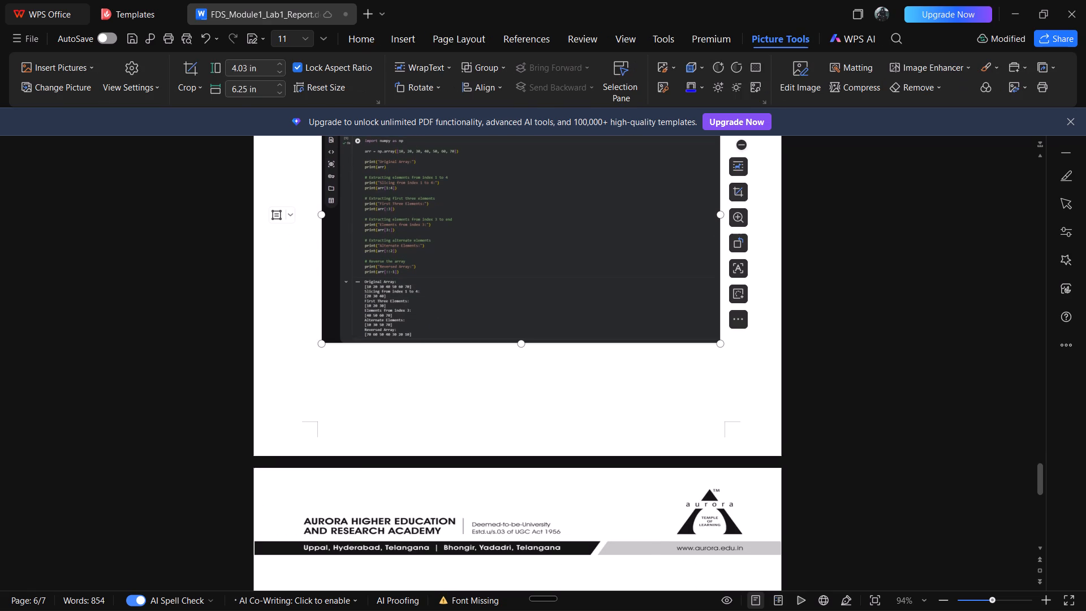
drag(720, 345, 723, 356)
click(684, 401)
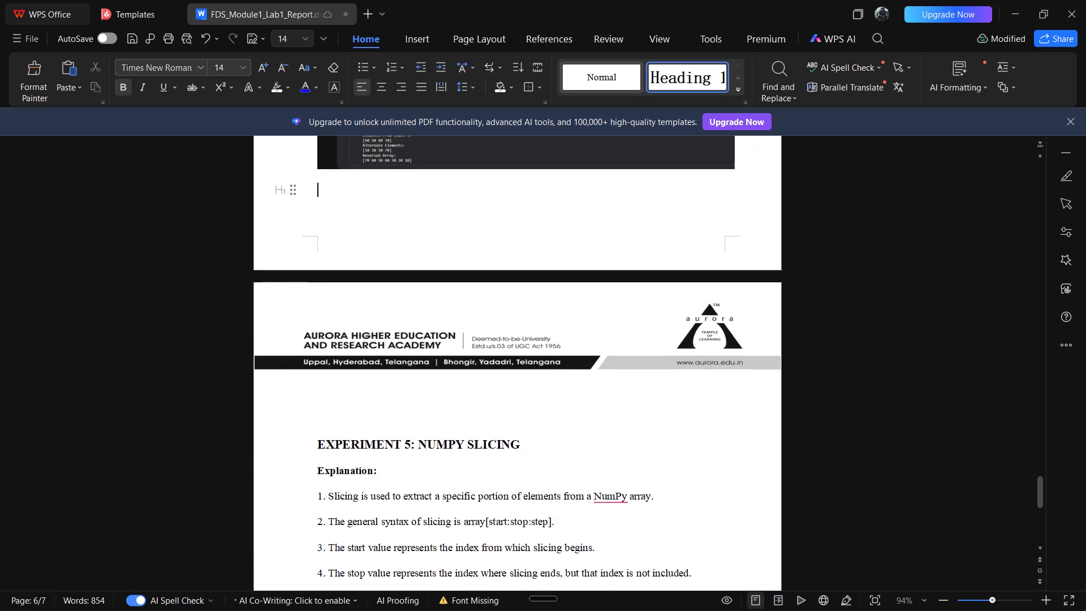
Delete the blank lines above "EXPERIMENT 5: NUMPY SLICING" so the heading starts at the top of the last page.
scroll(684, 401, down, 3)
scroll(636, 499, up, 1)
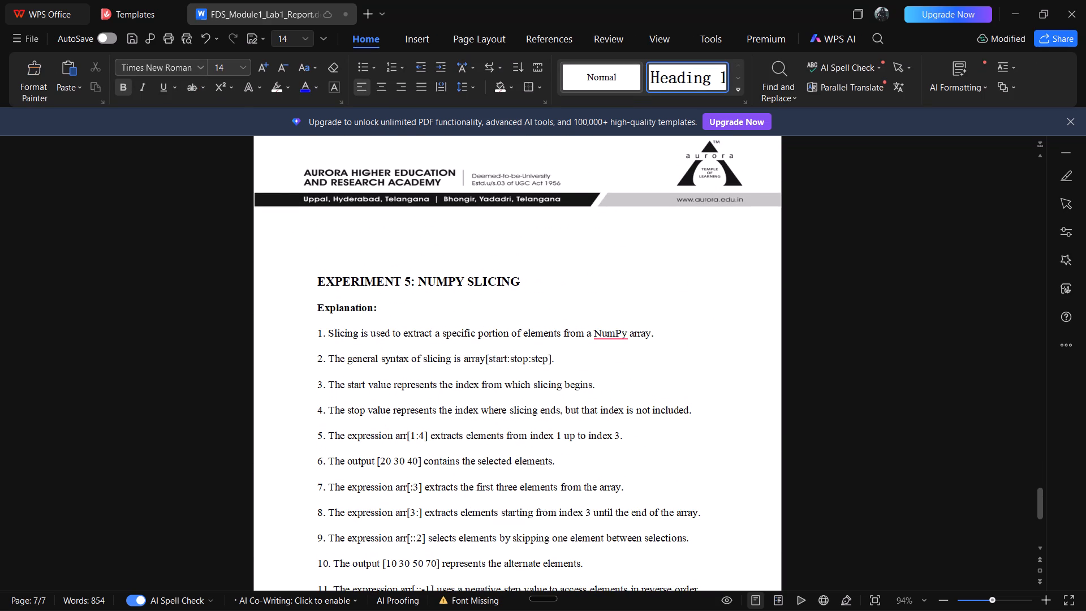
drag(417, 270, 317, 221)
key(BackSpace)
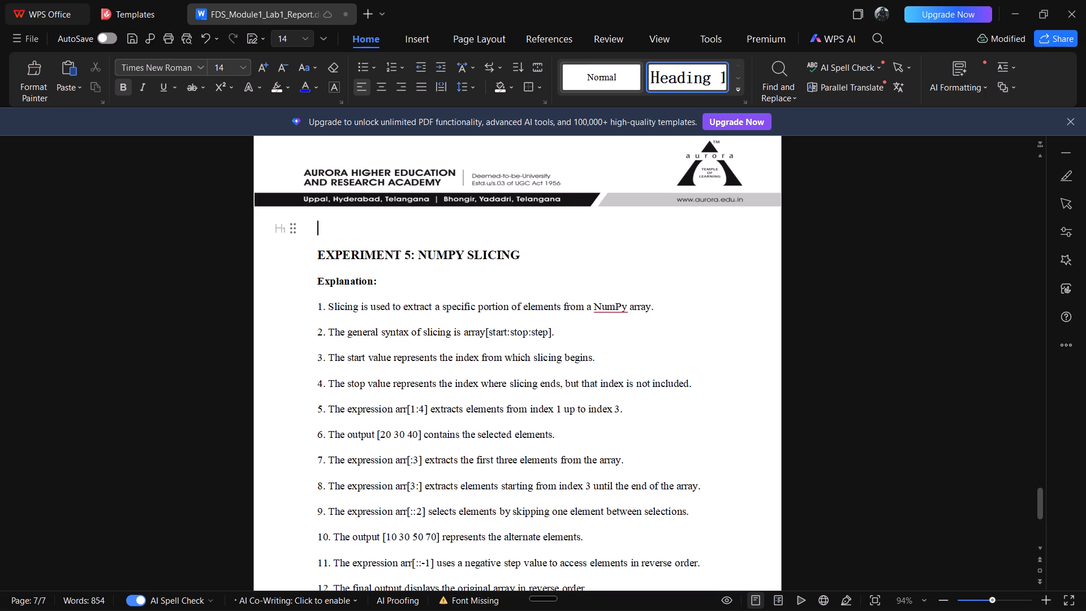
key(BackSpace)
Review the report's page layout from the Experiment 5 explanation back to the first page.
scroll(317, 221, right, 1)
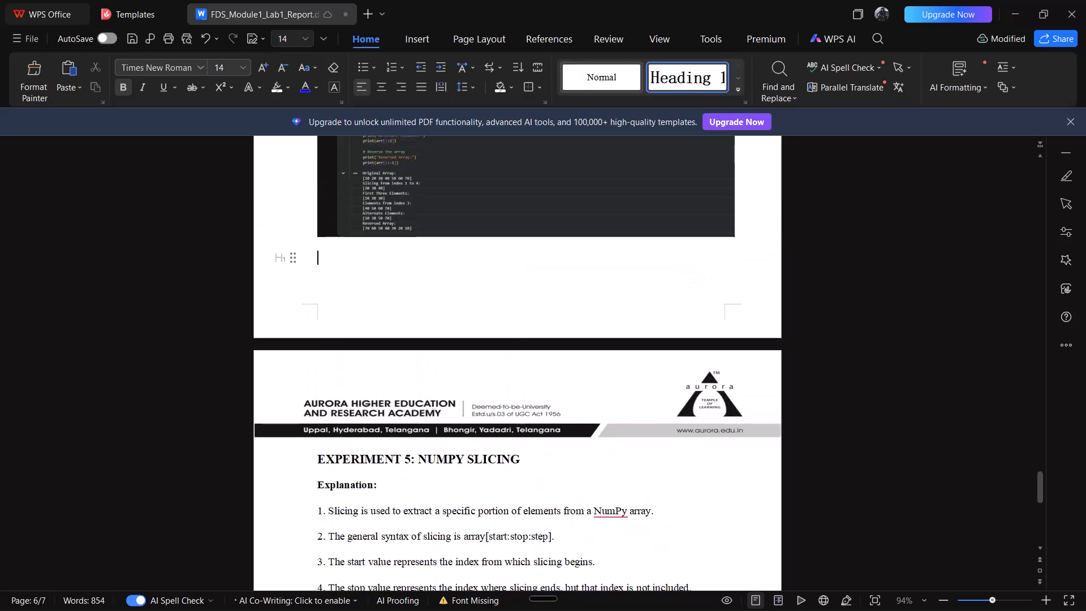
scroll(317, 221, right, 1)
scroll(317, 221, down, 1)
scroll(317, 221, up, 3)
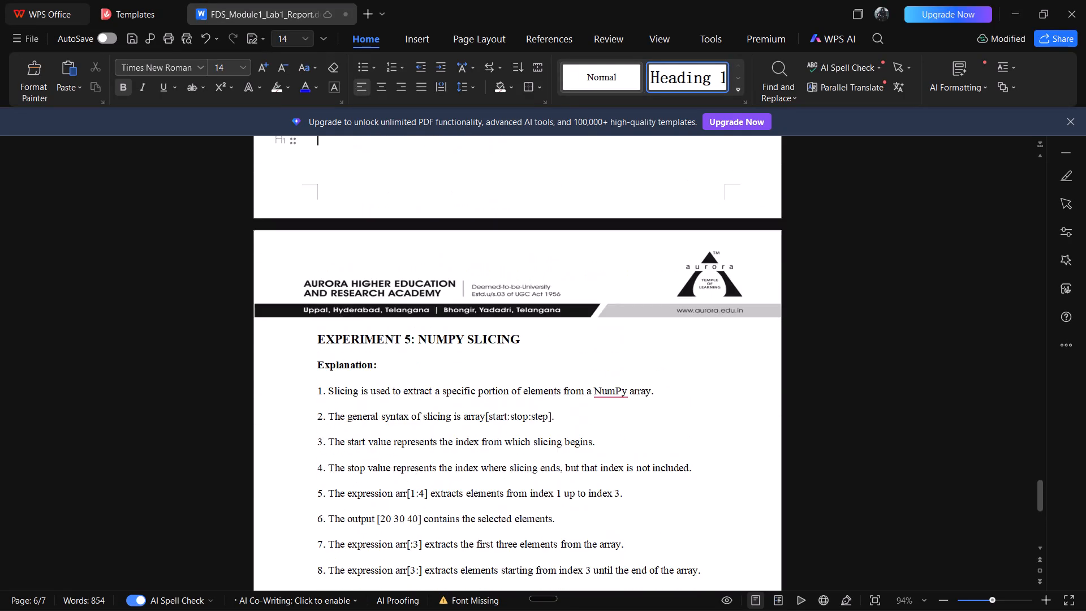
scroll(317, 221, up, 11)
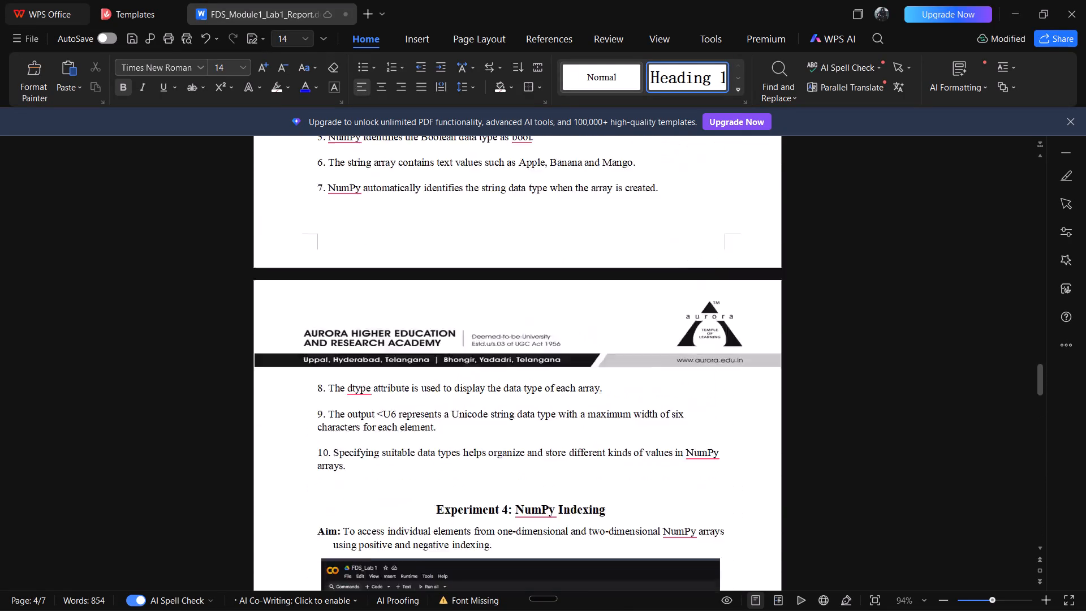
scroll(317, 221, up, 11)
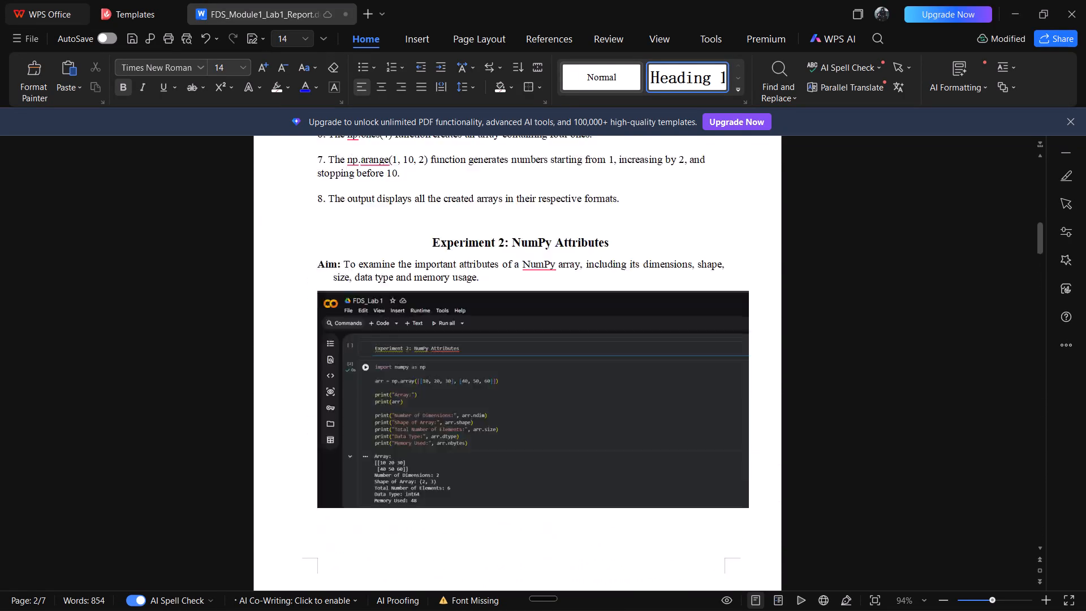
scroll(317, 221, up, 4)
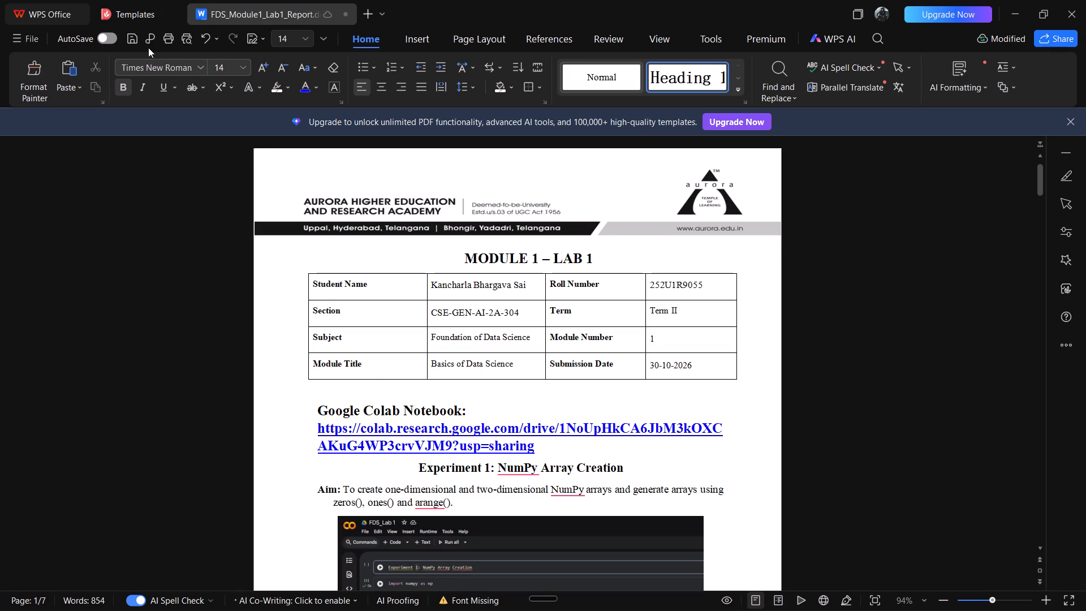
Save the FDS_Module1_Lab1_Report document.
click(132, 45)
double_click(132, 45)
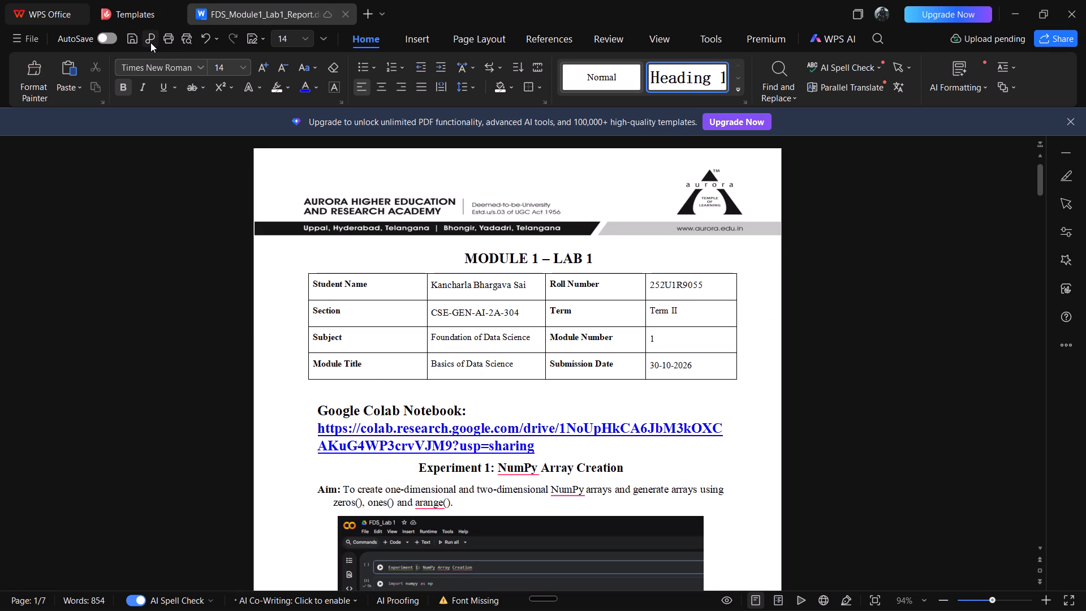
Export pages 1 to 7 as a standard-quality PDF to the source folder, replacing the existing PDF, and close the report.
click(150, 42)
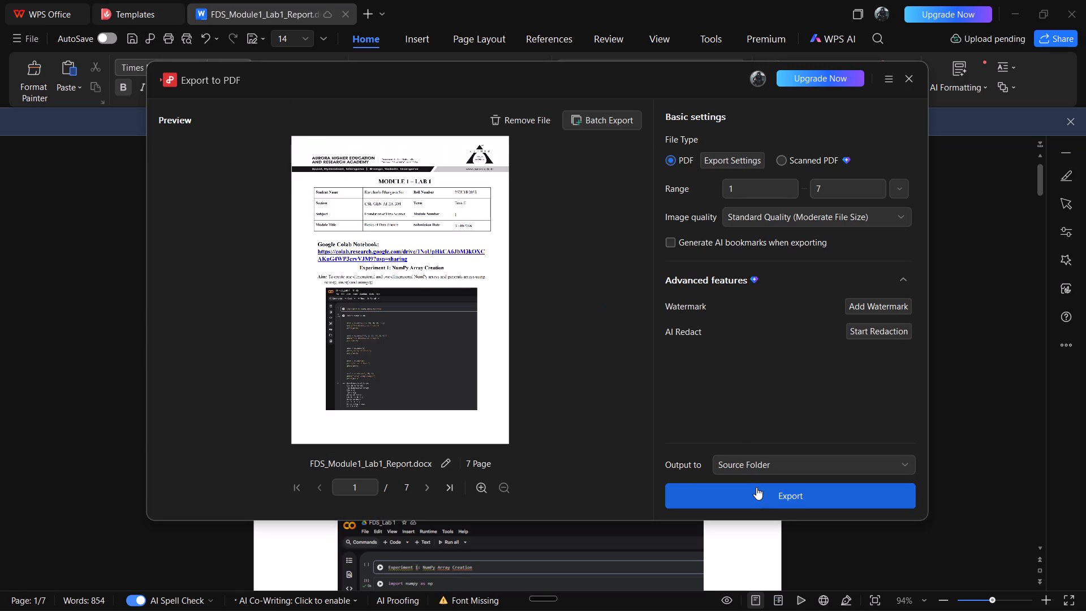
click(756, 487)
click(570, 311)
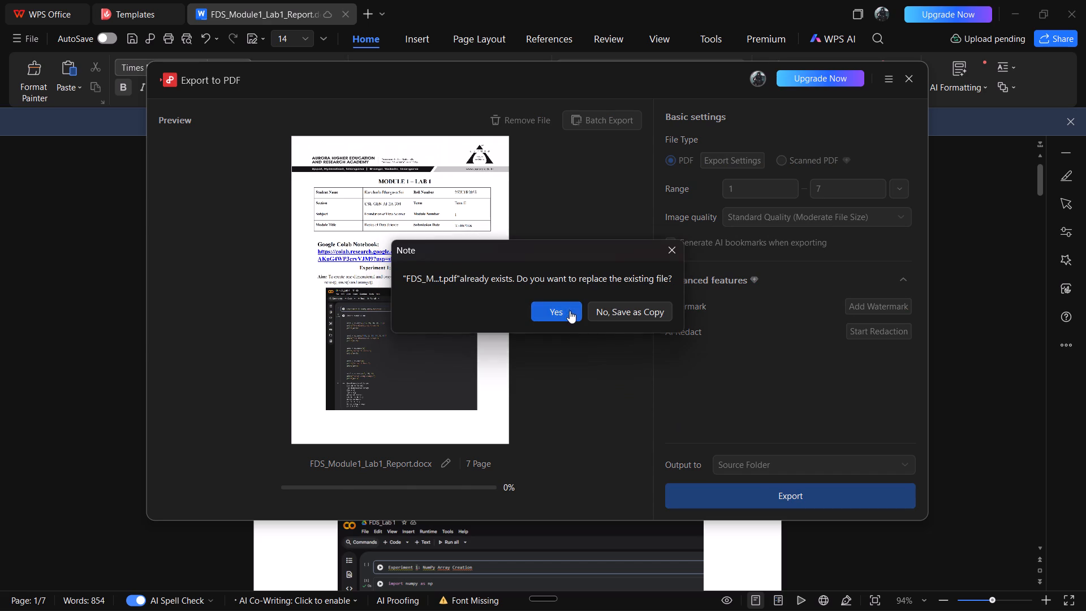
click(697, 255)
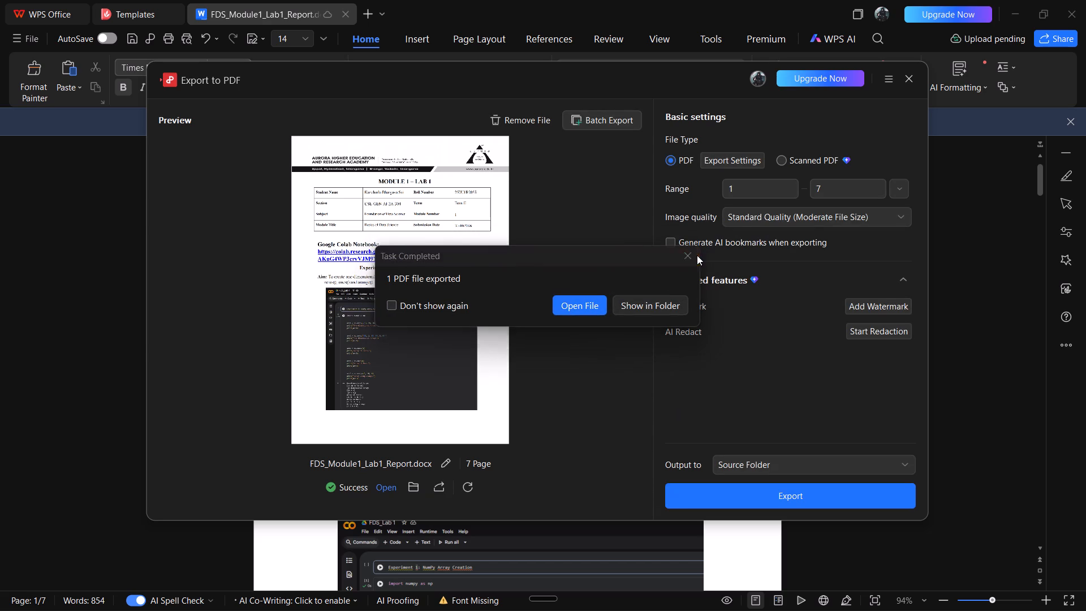
click(916, 73)
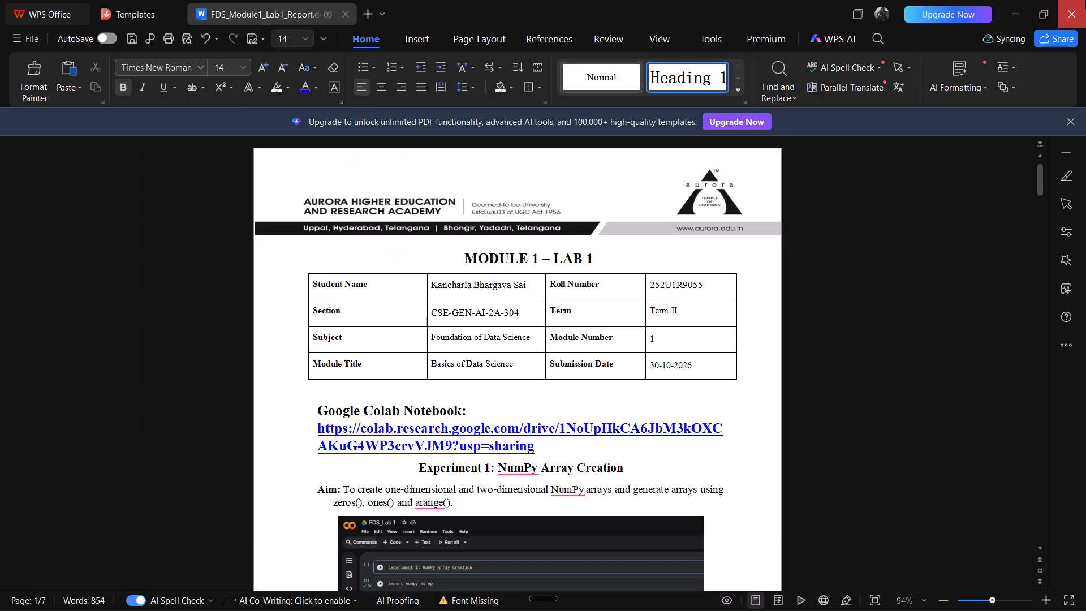
click(1085, 0)
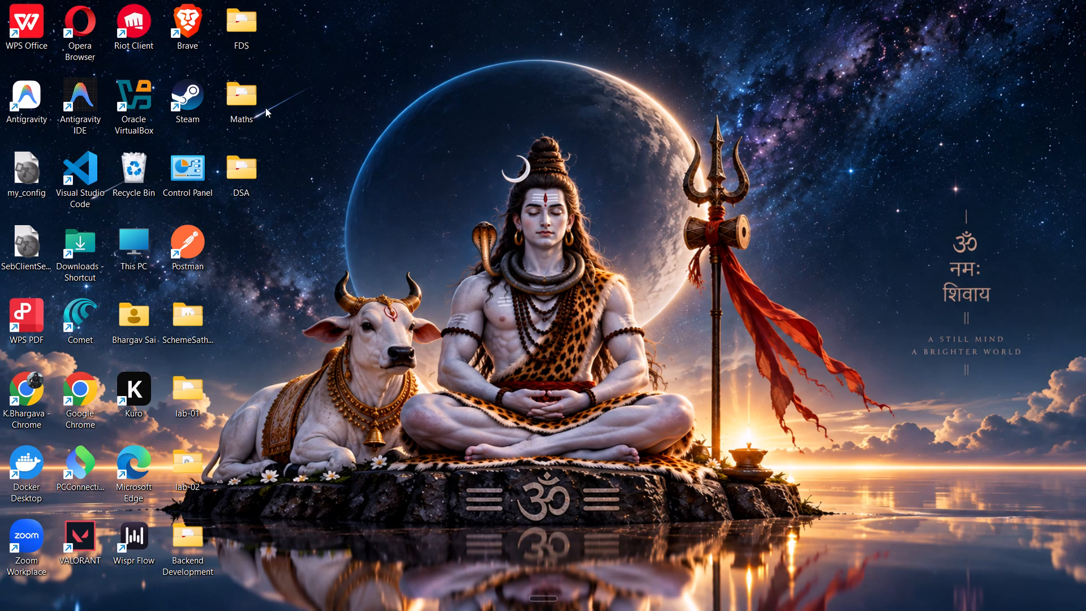
Open the FDS_Module1_Lab1_Report PDF from the Desktop's FDS folder, test its Google Colab link, and close the browser tab.
double_click(244, 28)
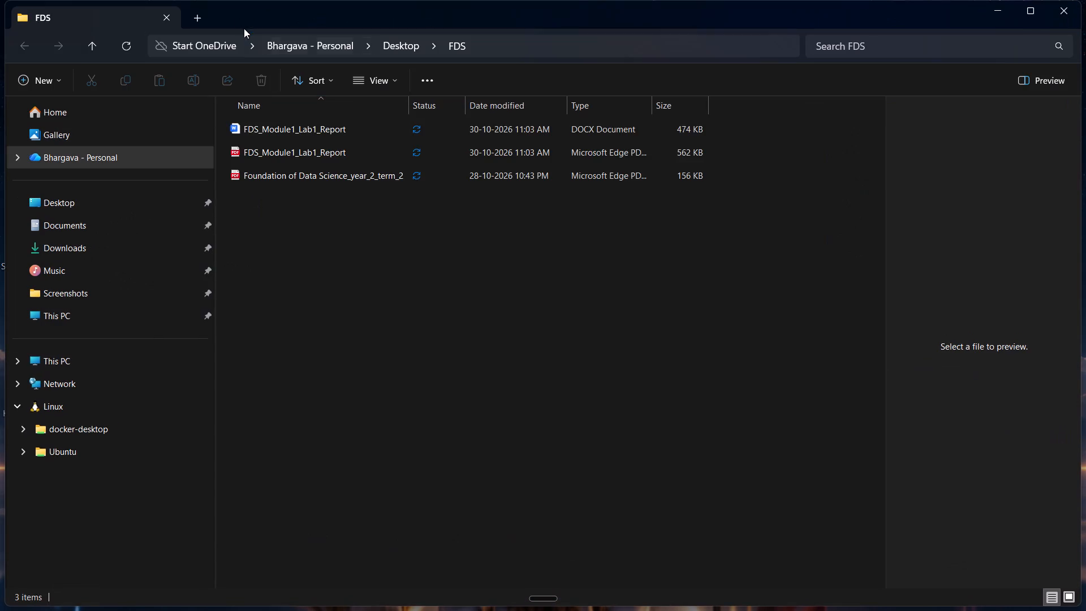
double_click(325, 143)
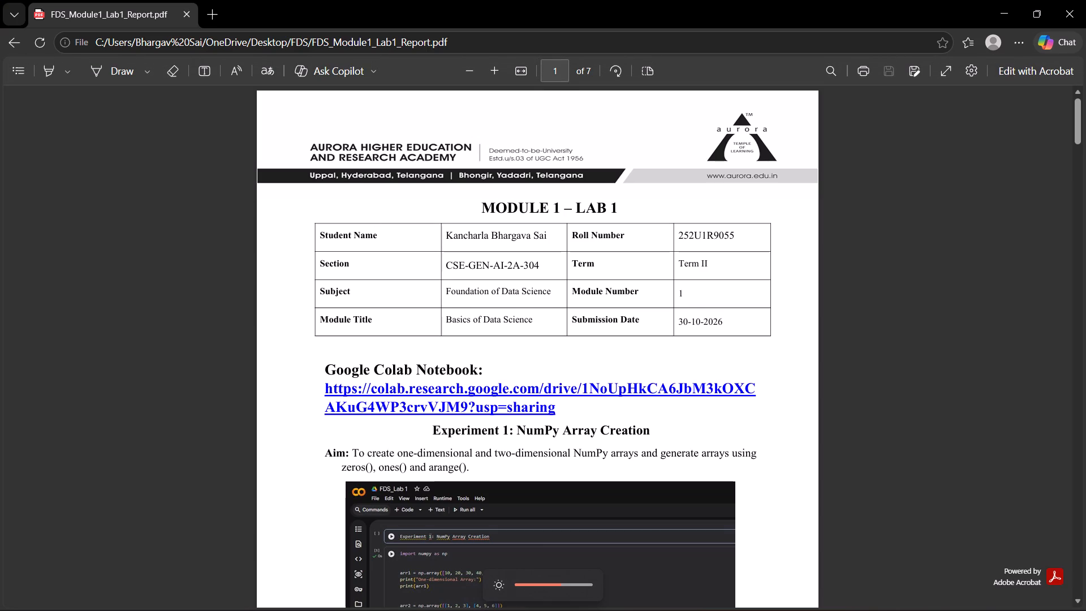
scroll(374, 255, down, 1)
click(453, 347)
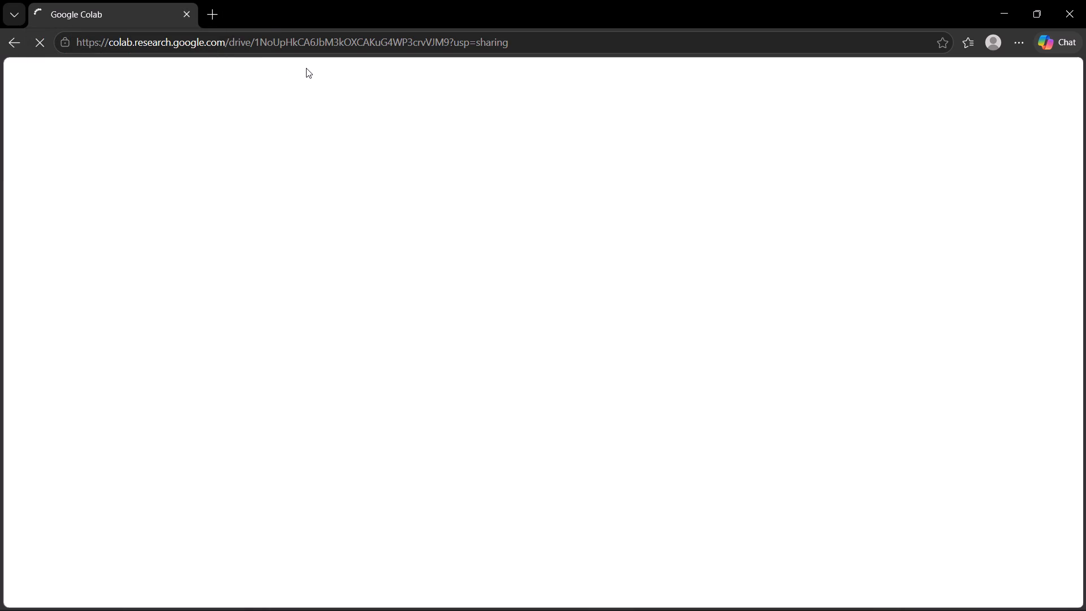
click(189, 17)
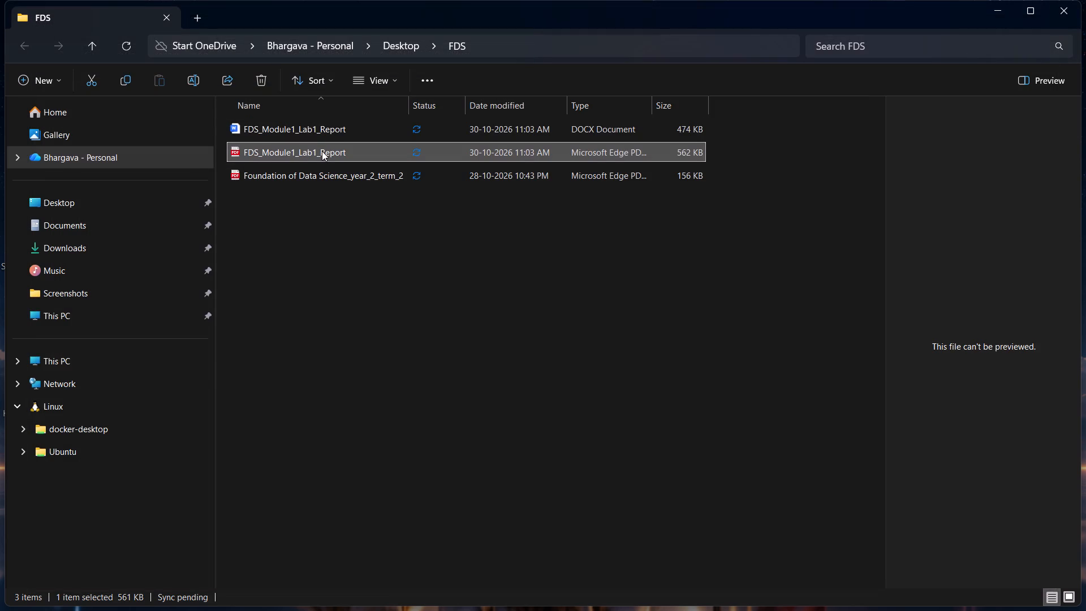
Open the FDS_Module1_Lab1_Report PDF with WPS PDF.
right_click(322, 151)
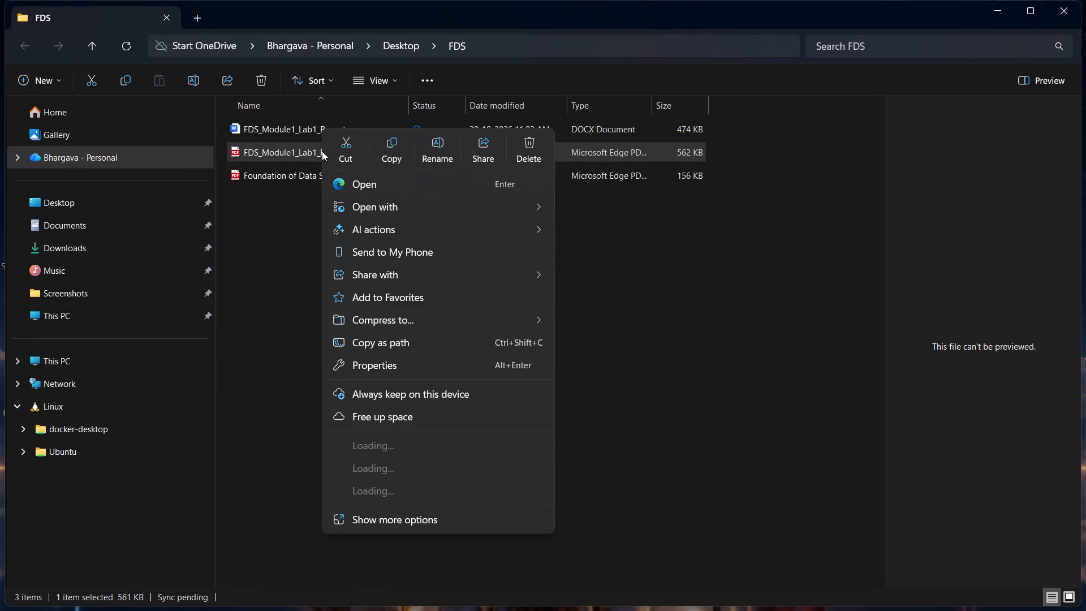
right_click(380, 175)
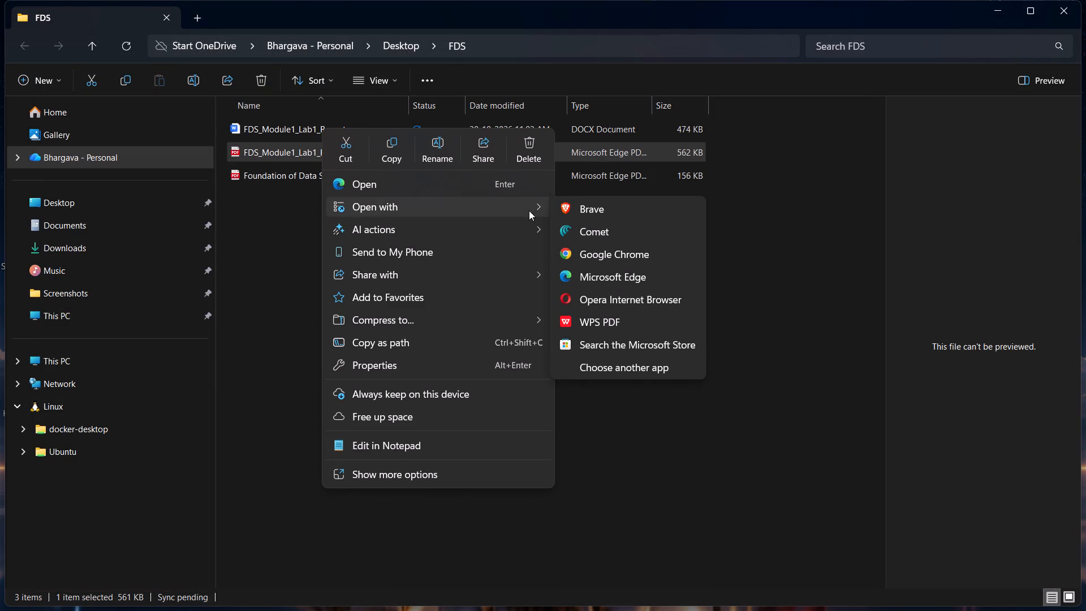
click(612, 317)
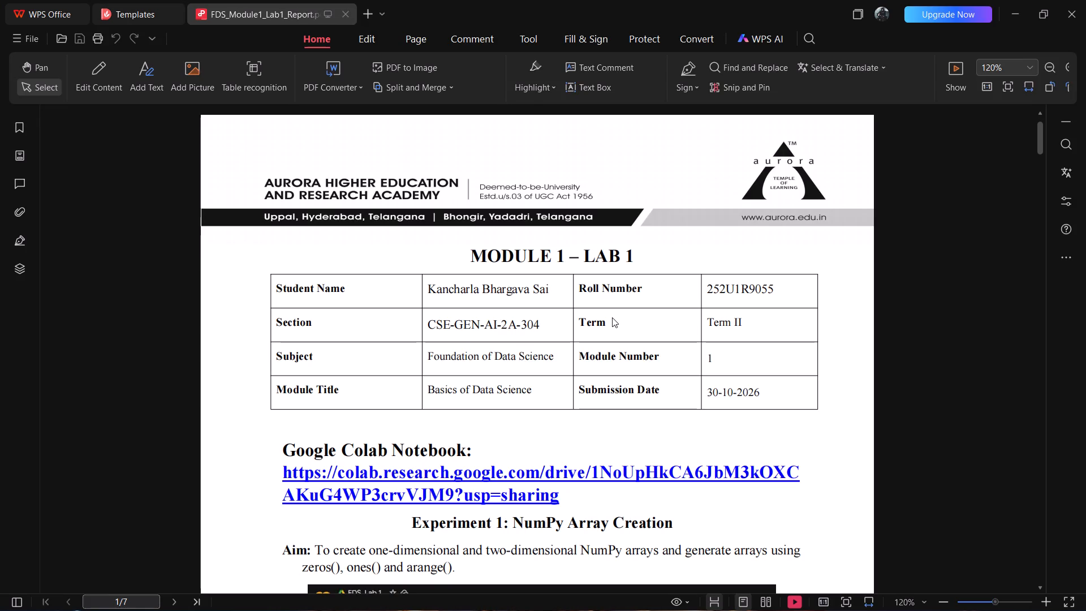
click(611, 479)
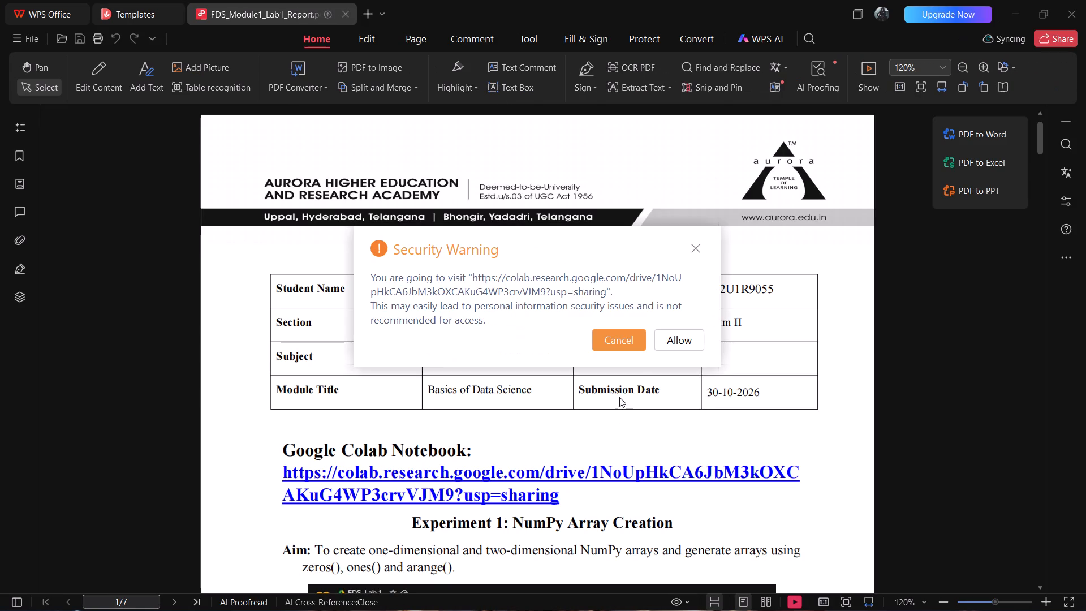